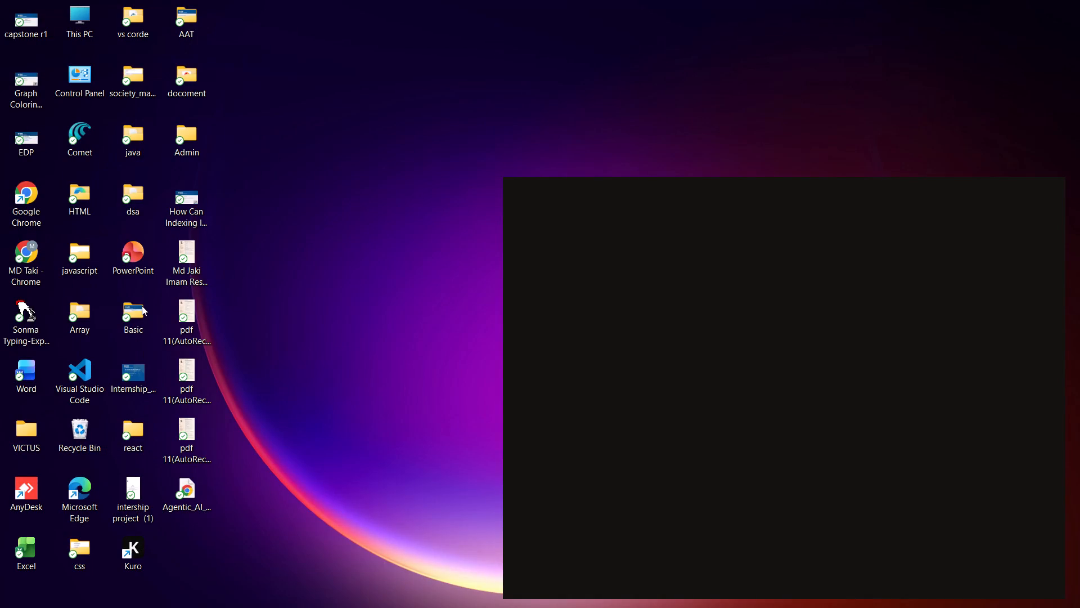
# Open the saved Agentic_AI_AQI_Prediction_Project_Report(2) PDF from the desktop for viewing.
pyautogui.doubleClick(189, 499)
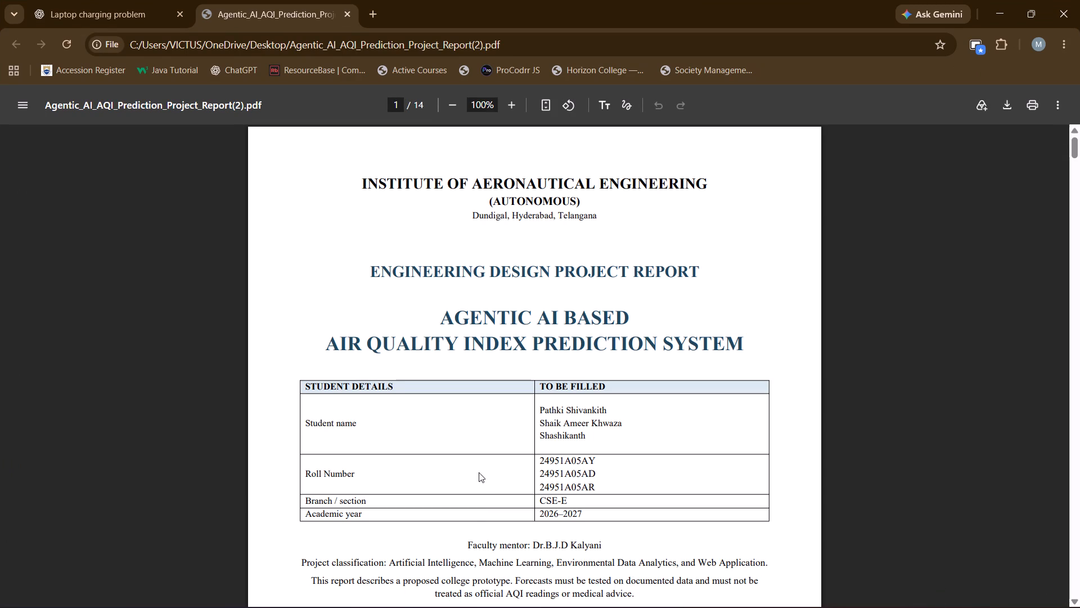
pyautogui.scroll(-1, 479, 472)
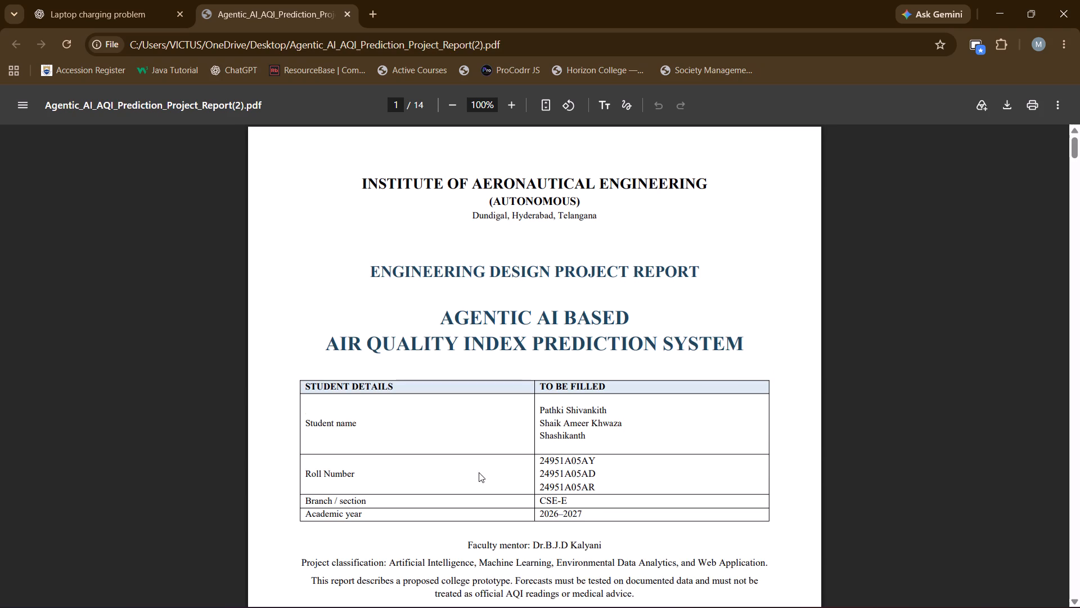
pyautogui.scroll(-1, 479, 472)
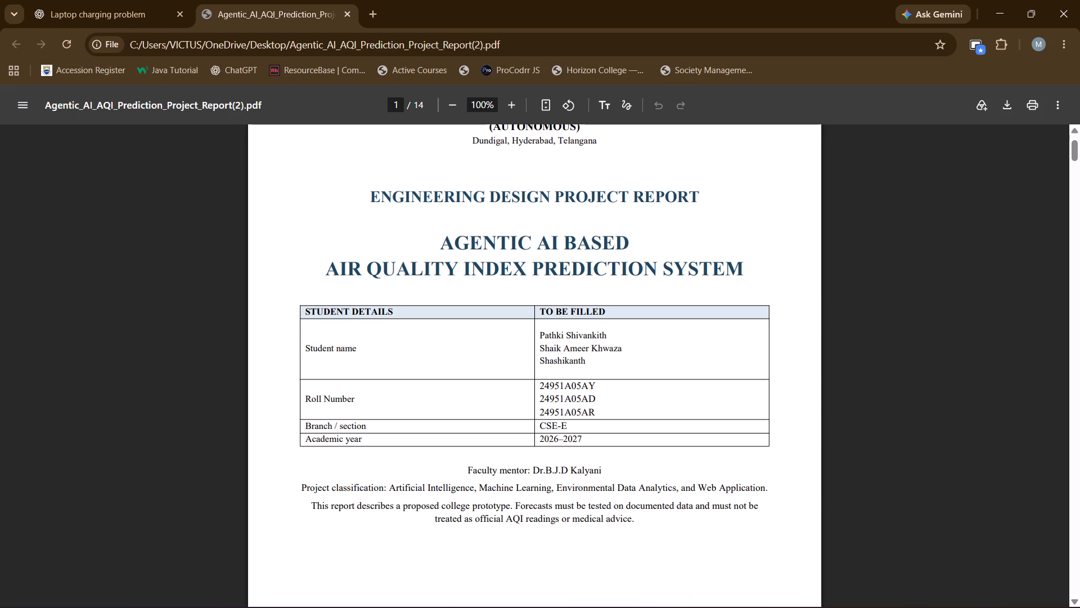
pyautogui.scroll(-2, 485, 466)
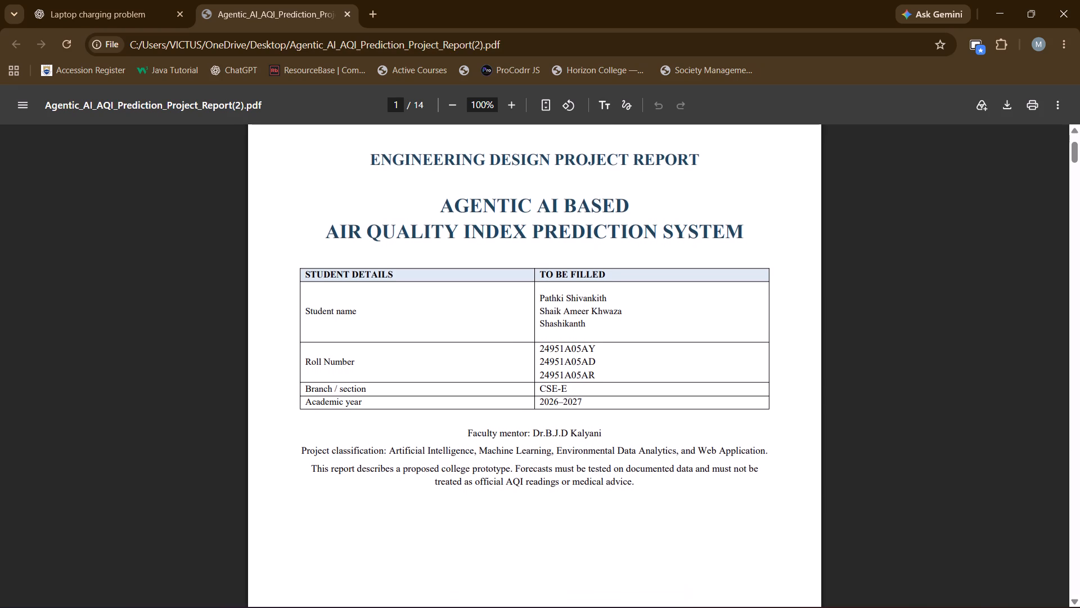
pyautogui.scroll(-1, 485, 466)
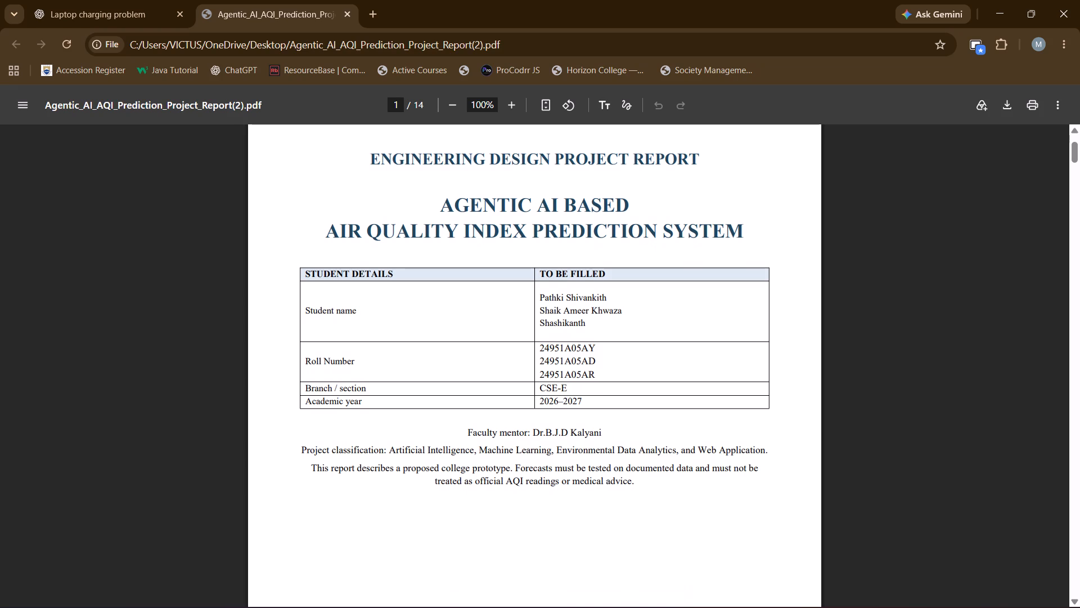
pyautogui.scroll(-1, 485, 466)
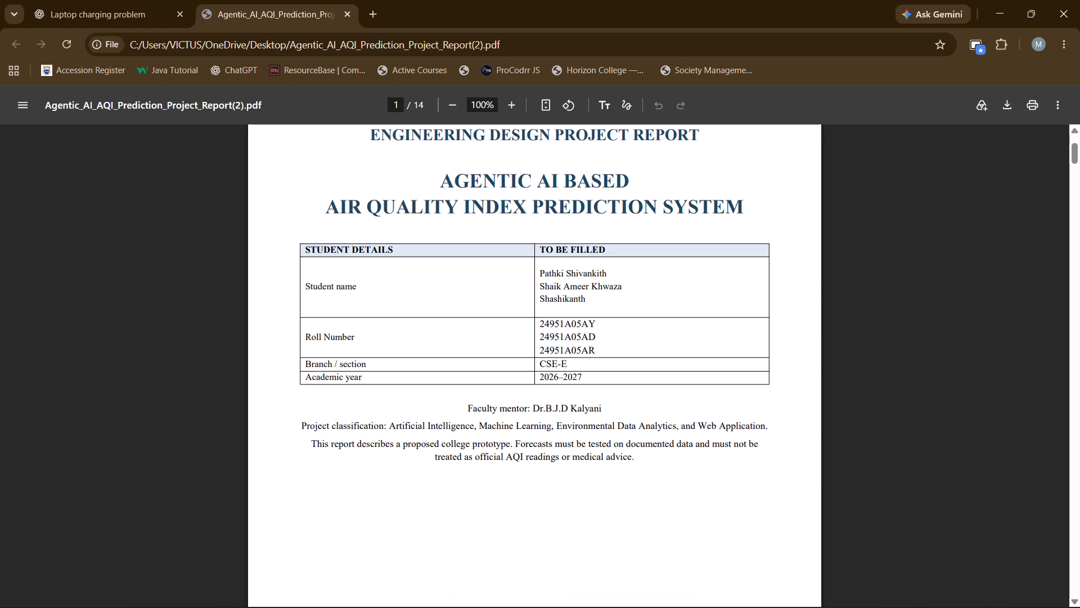
pyautogui.scroll(-1, 485, 466)
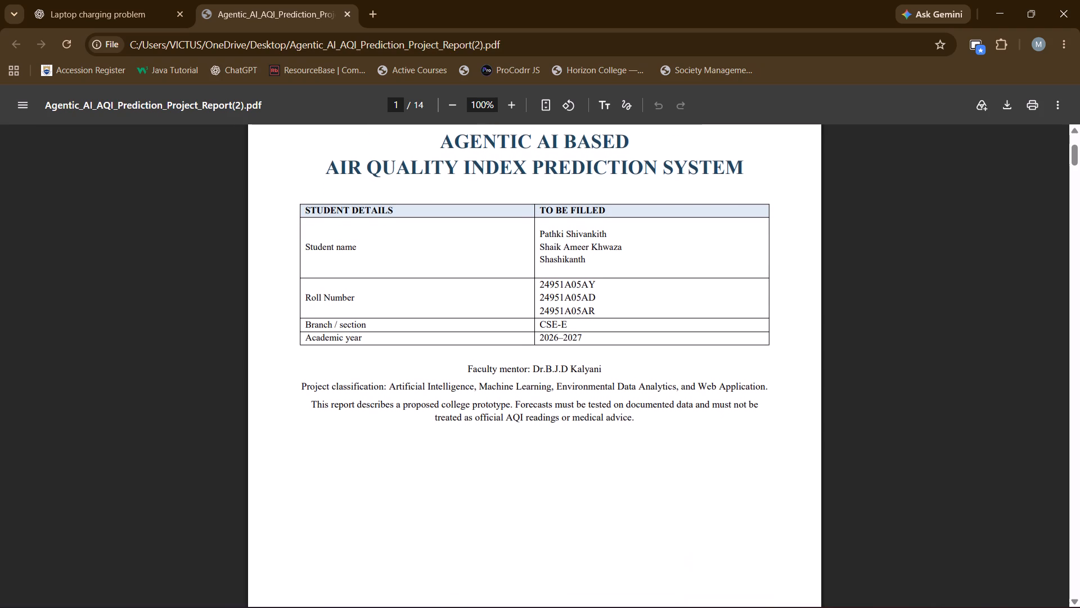
pyautogui.scroll(-5, 485, 466)
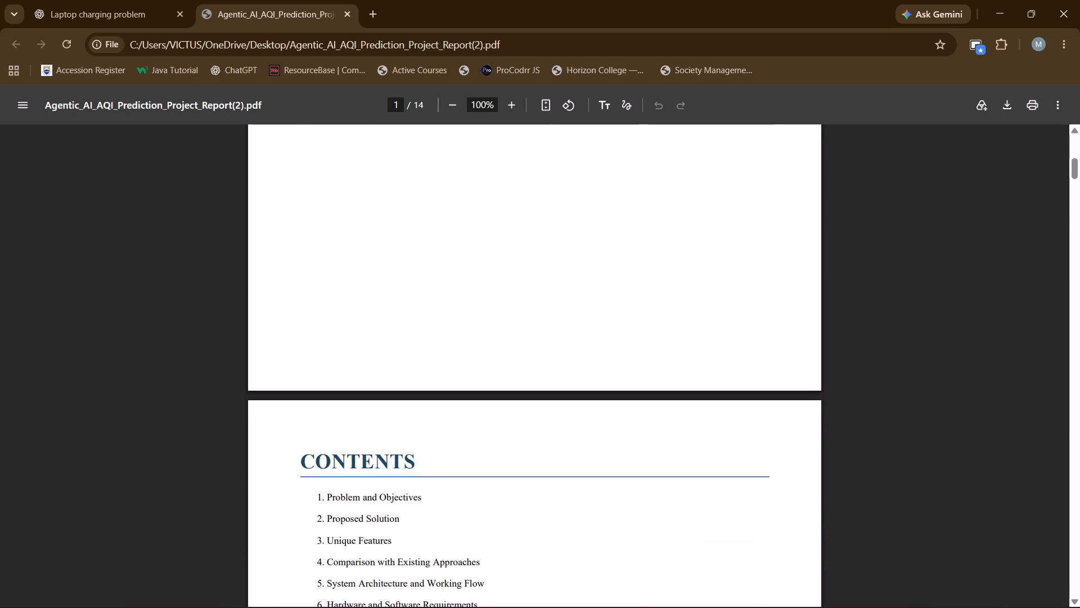
pyautogui.scroll(-1, 485, 466)
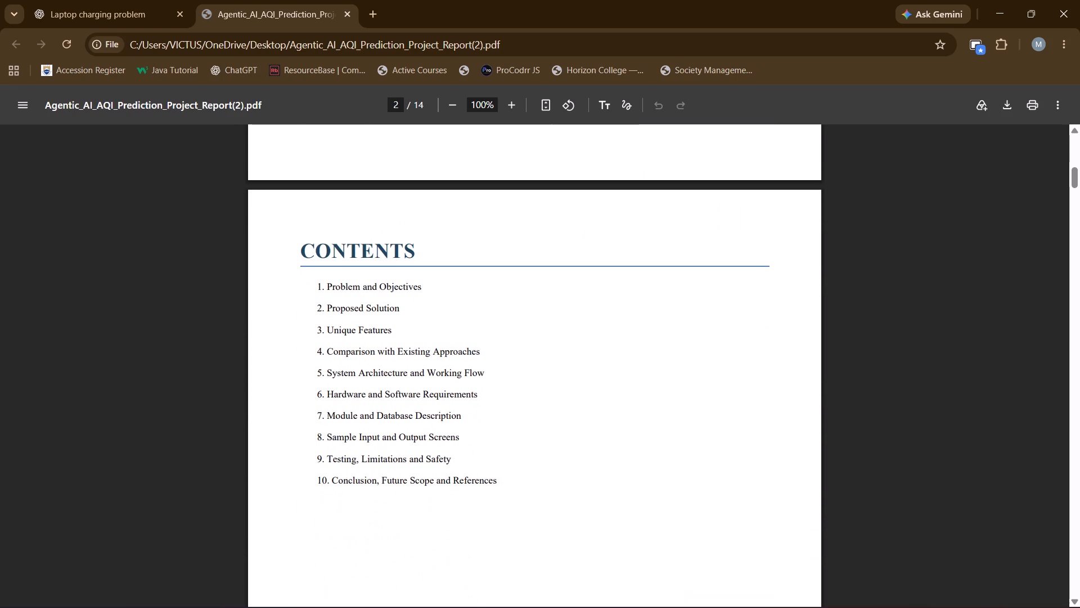
pyautogui.scroll(-6, 485, 466)
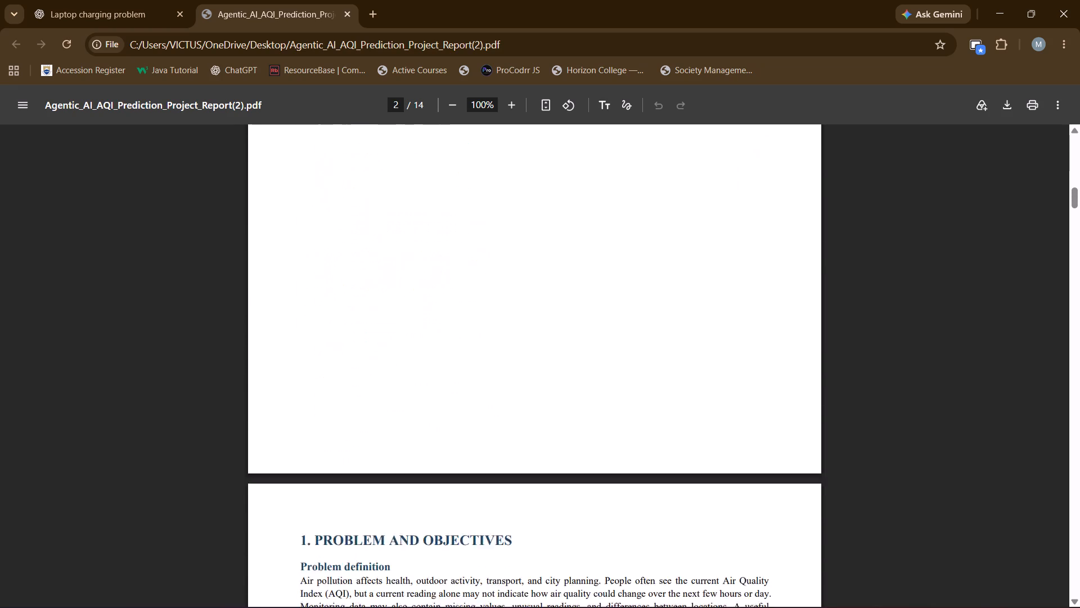
pyautogui.scroll(-2, 485, 466)
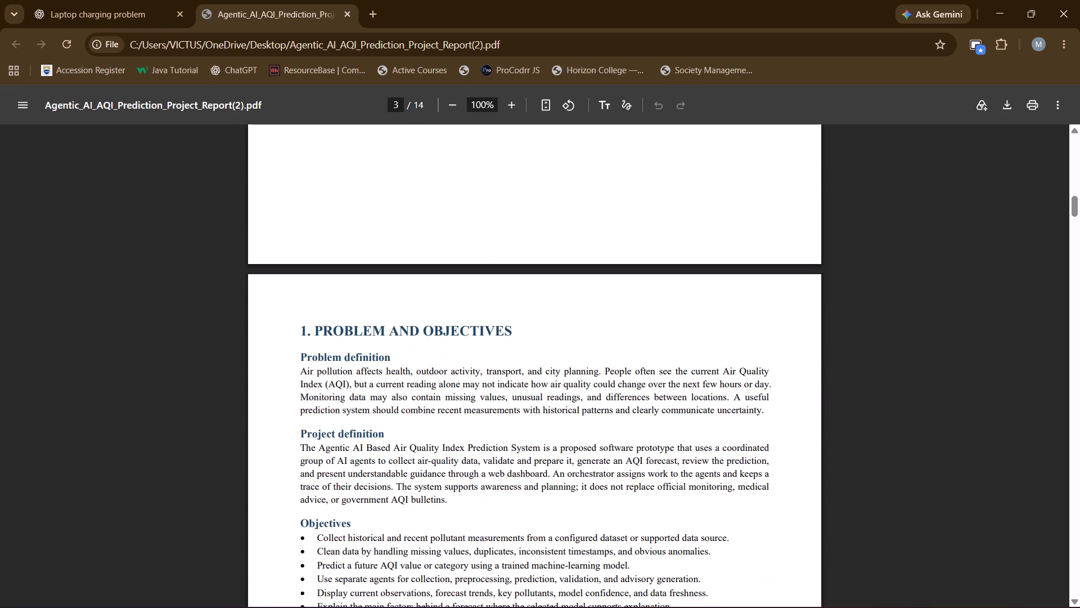
pyautogui.scroll(-2, 485, 466)
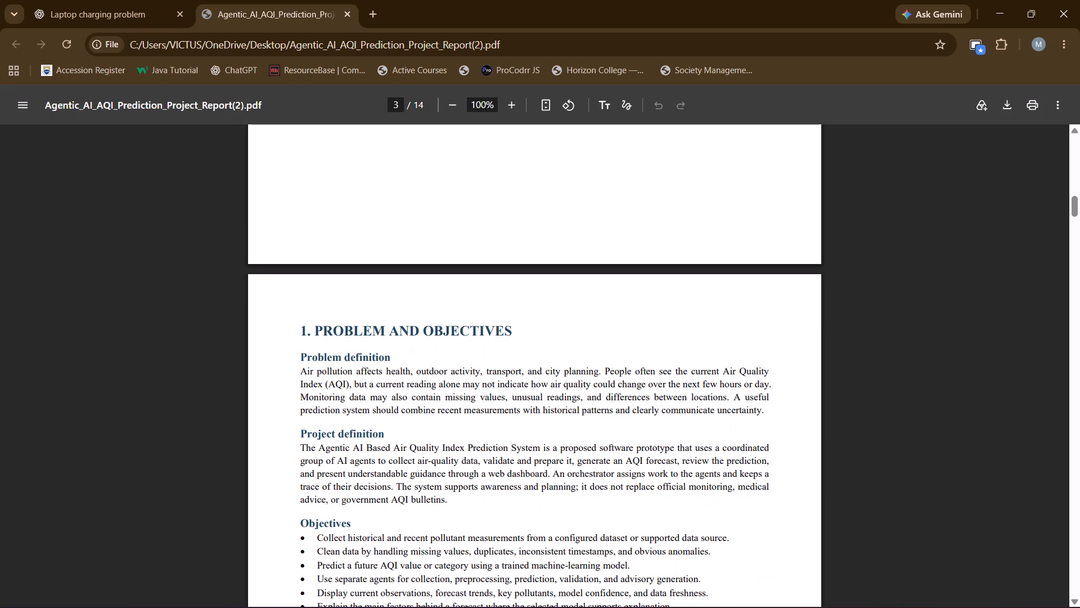
pyautogui.scroll(-2, 485, 466)
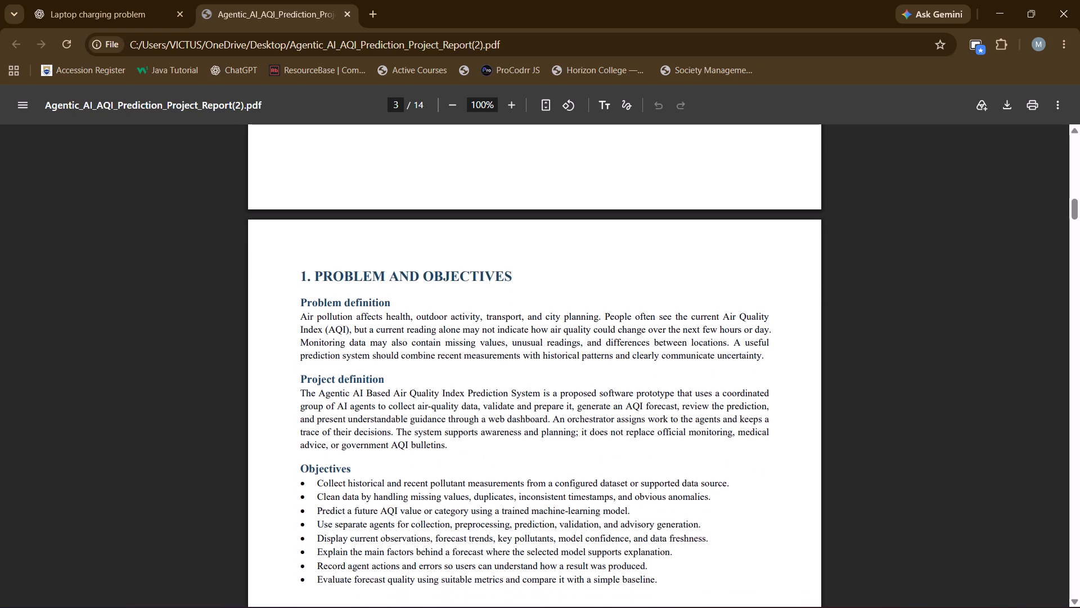
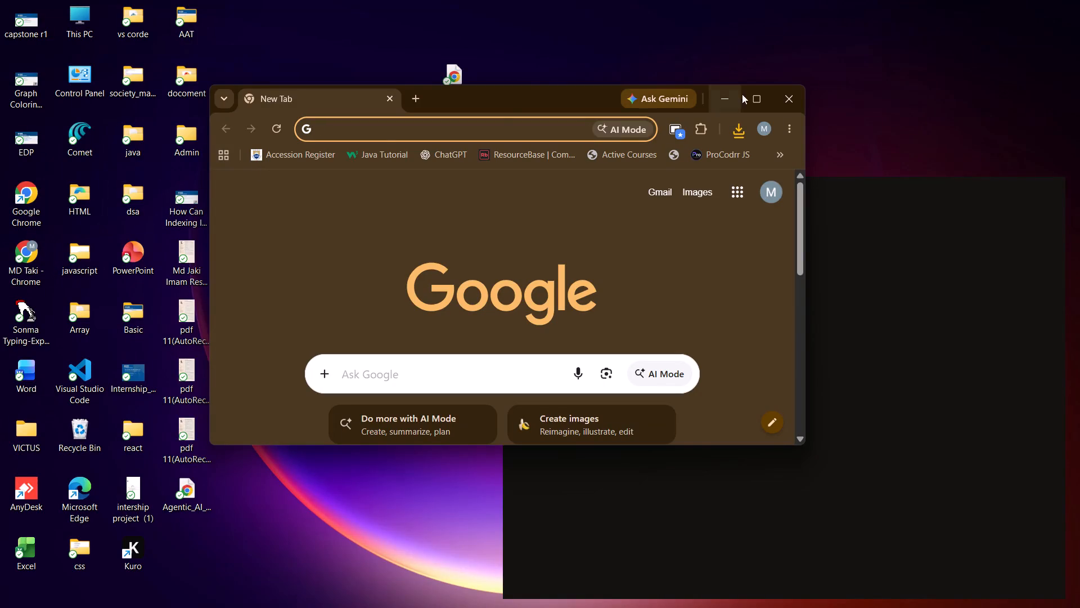
# Maximise the browser window, search for "i love pdf" and open the iLovePDF site's PDF to PowerPoint converter.
pyautogui.click(758, 92)
pyautogui.write('i love pdf')
pyautogui.press('Return')
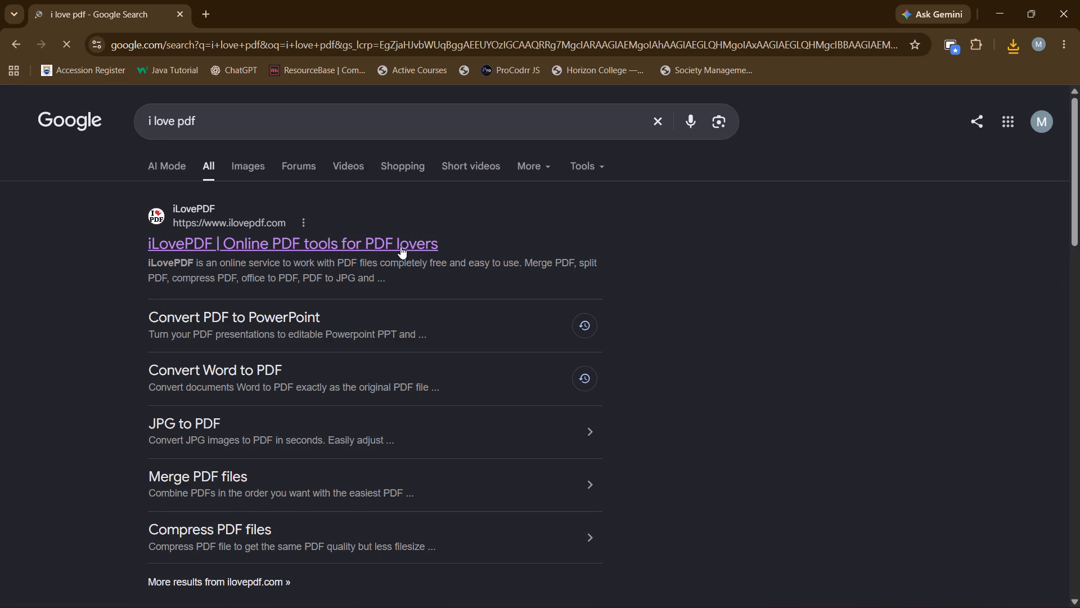
pyautogui.click(399, 245)
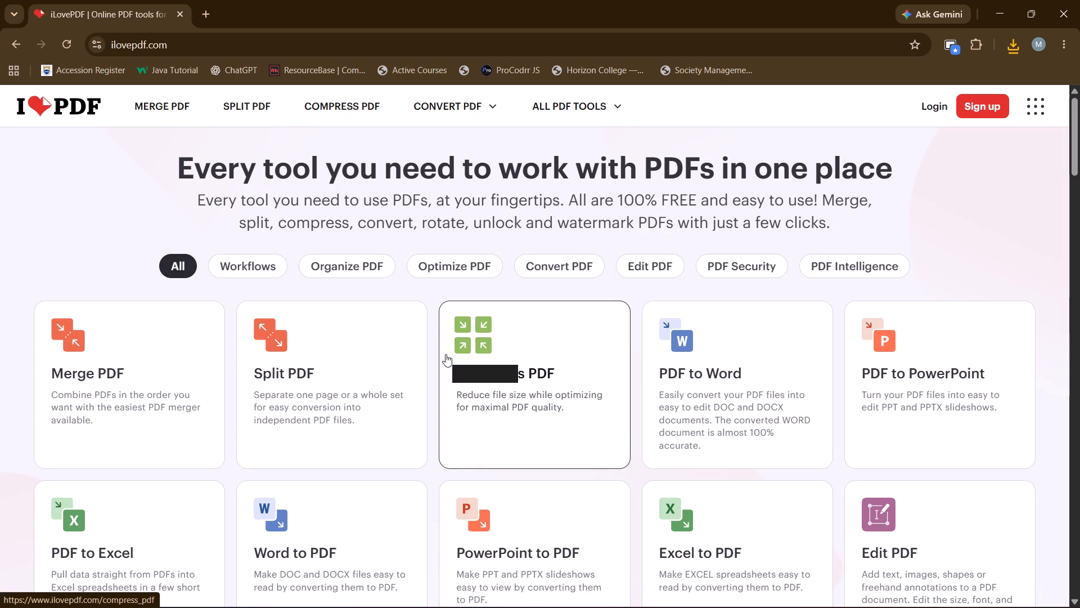
pyautogui.click(867, 400)
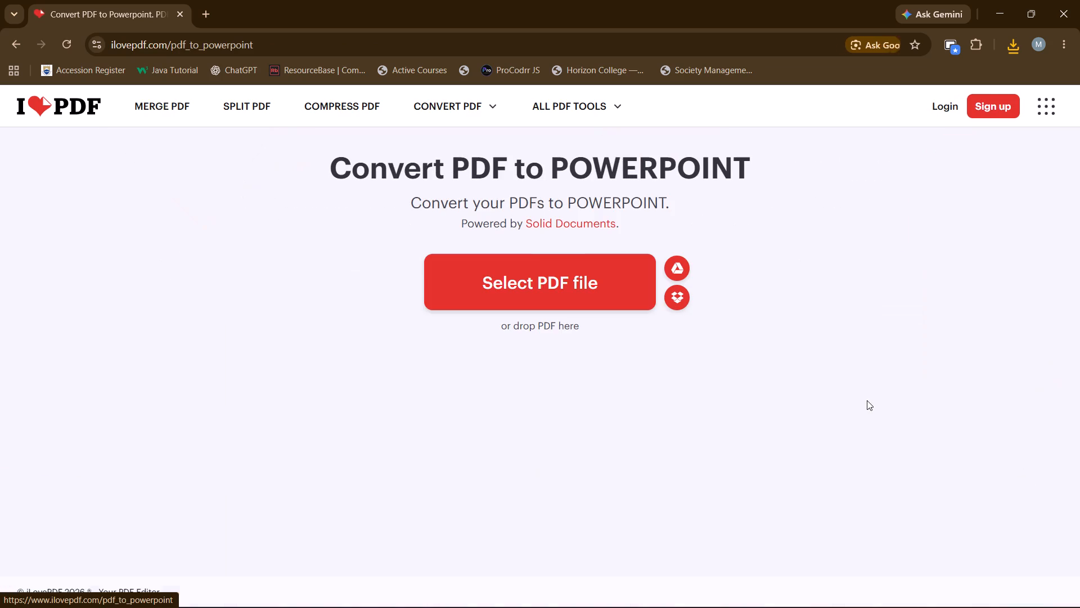
# Upload Admission_Management_System_Project_Report from the Desktop folder to the PDF to PowerPoint converter.
pyautogui.click(548, 266)
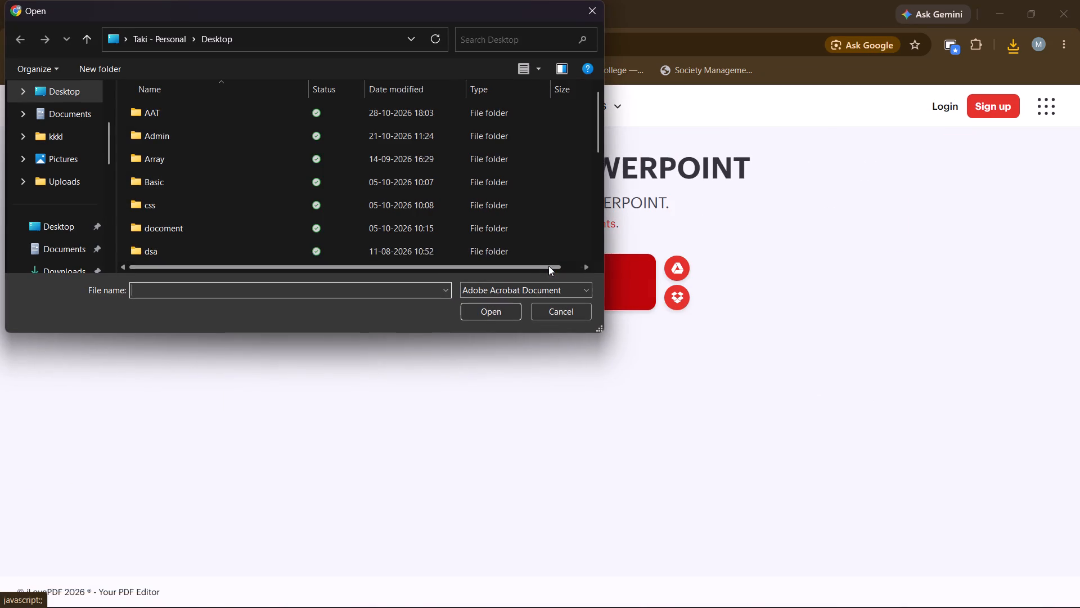
pyautogui.scroll(2, 287, 199)
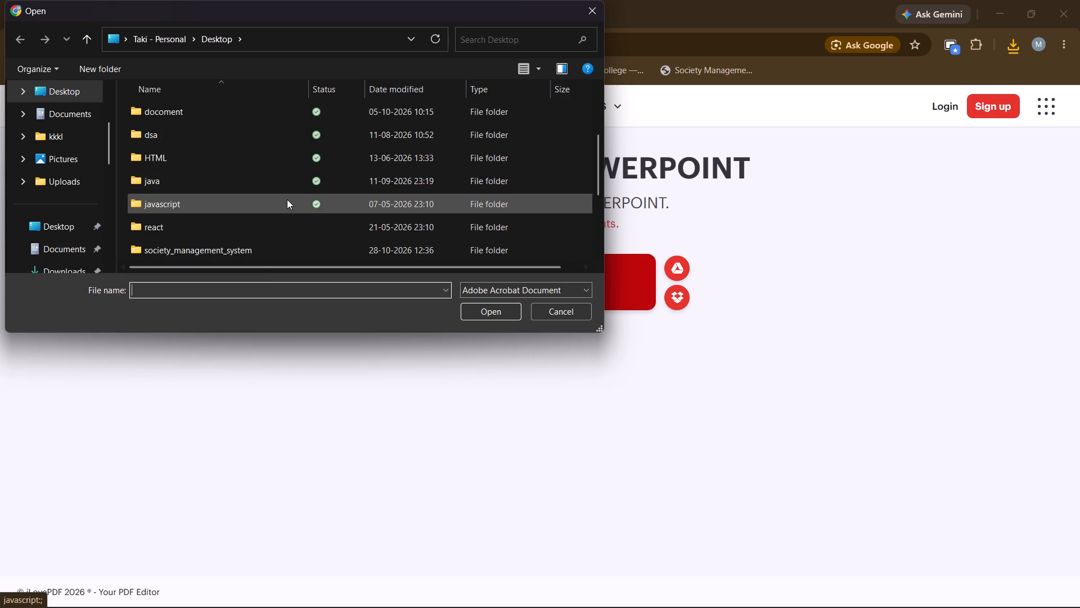
pyautogui.scroll(2, 287, 199)
pyautogui.scroll(-2, 287, 199)
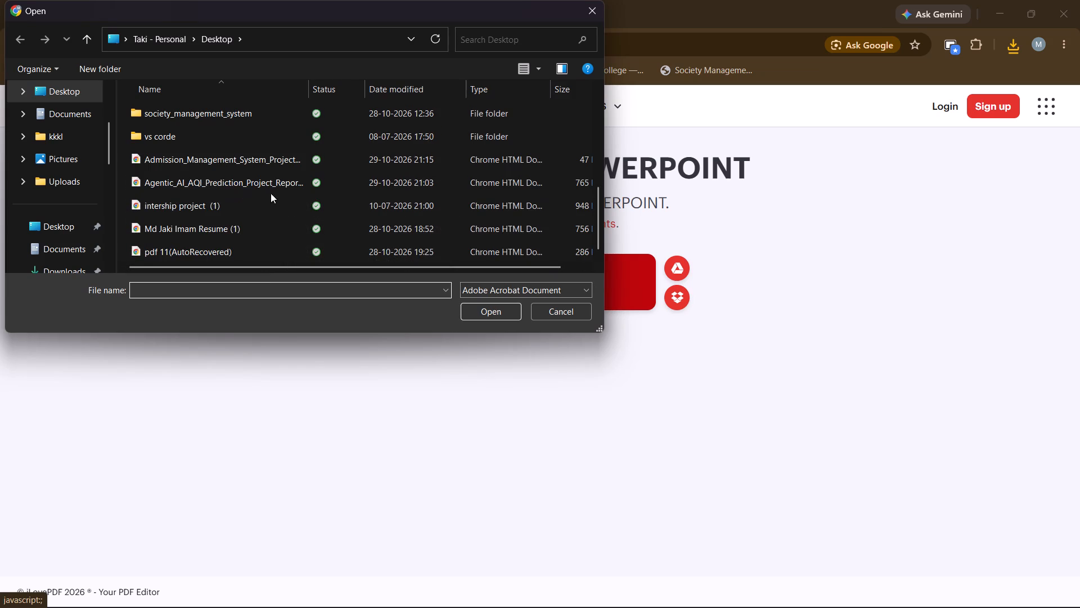
pyautogui.click(269, 162)
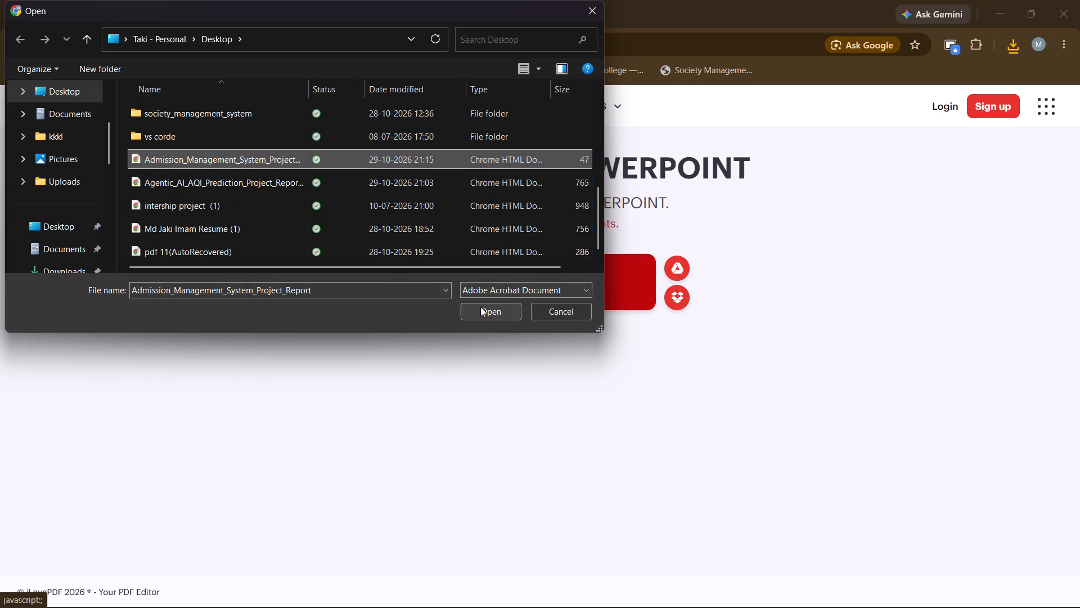
pyautogui.click(480, 307)
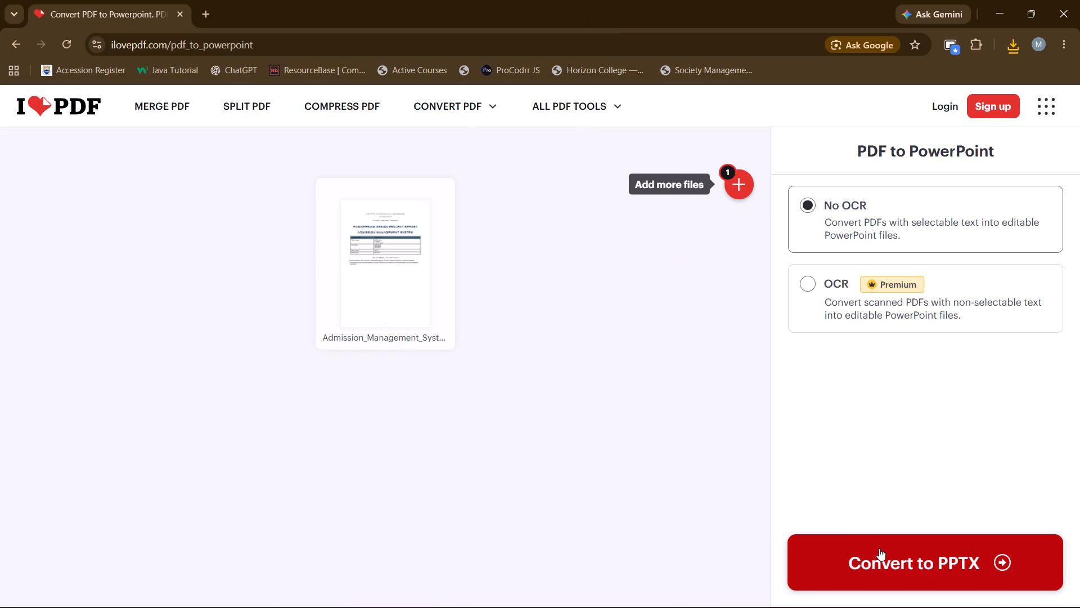
# Convert the uploaded report to PPTX without OCR and download the PowerPoint file.
pyautogui.click(879, 548)
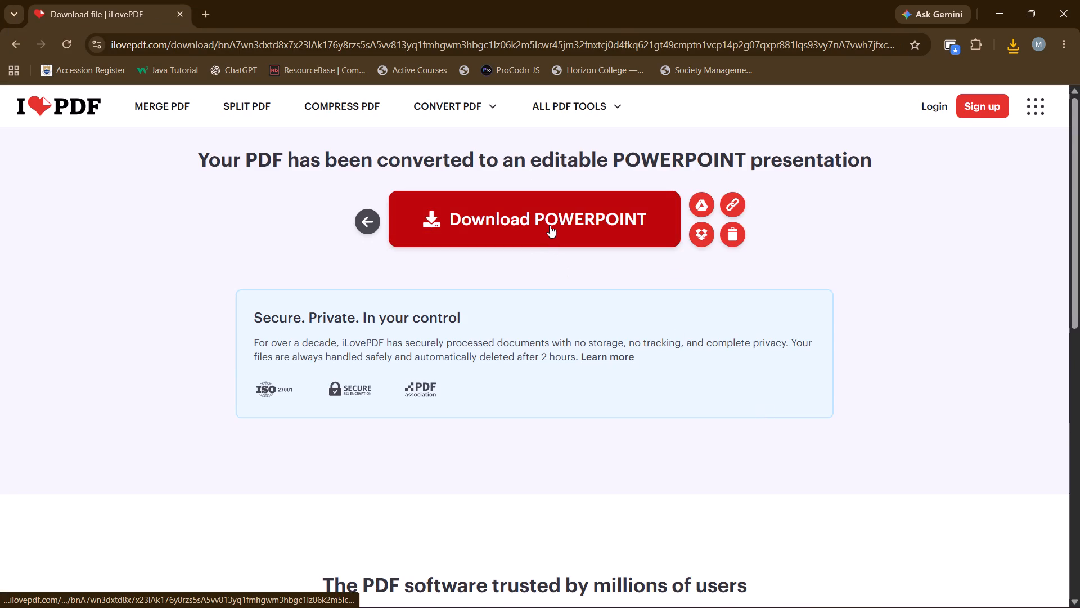
pyautogui.click(550, 225)
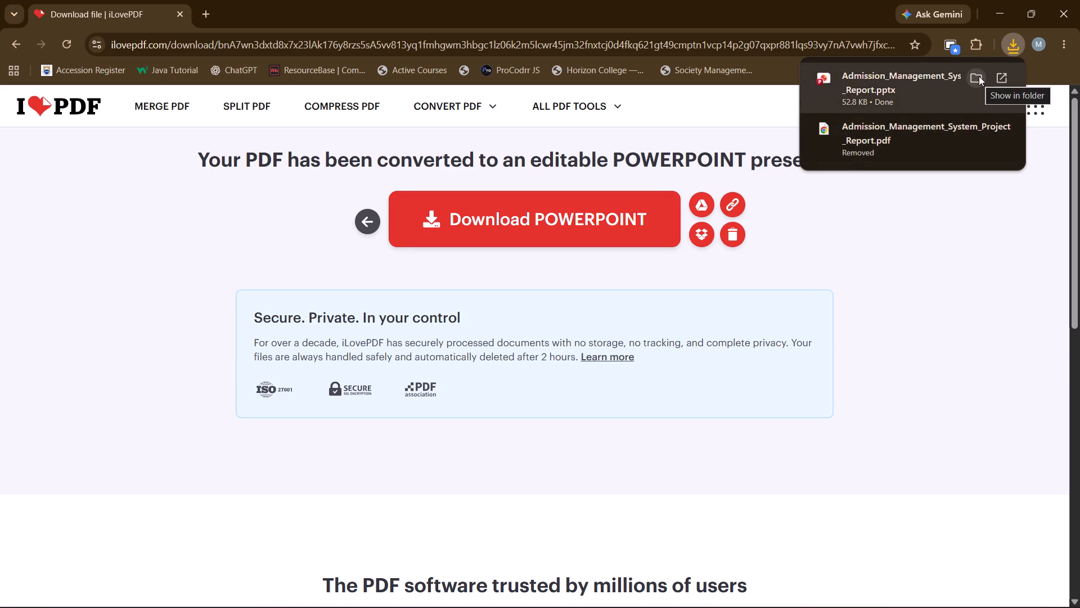
# Show the downloaded Admission_Management_System_Project_Report presentation in the Downloads folder, cut it and minimise the File Explorer window.
pyautogui.click(979, 76)
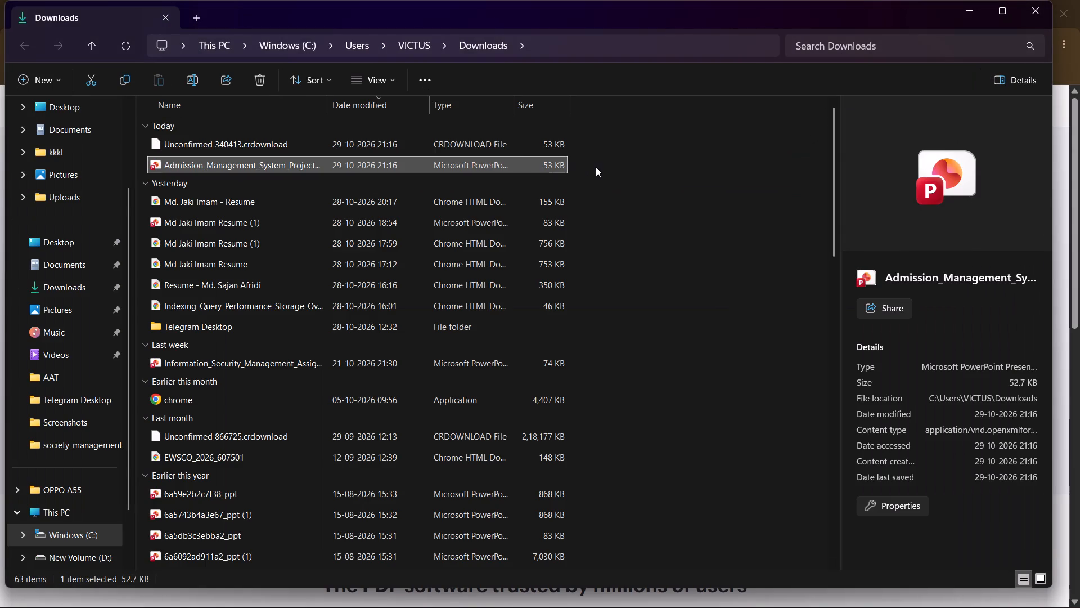
pyautogui.moveTo(596, 167); pyautogui.dragTo(517, 162)
pyautogui.hotkey('ctrl', 'x')
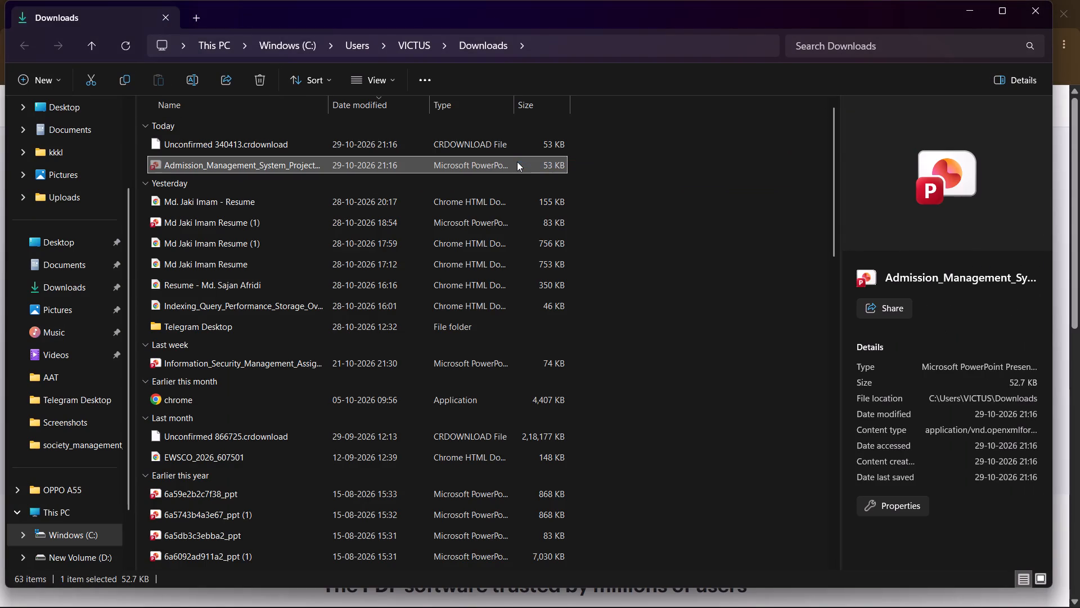
pyautogui.hotkey('ctrl', 'x')
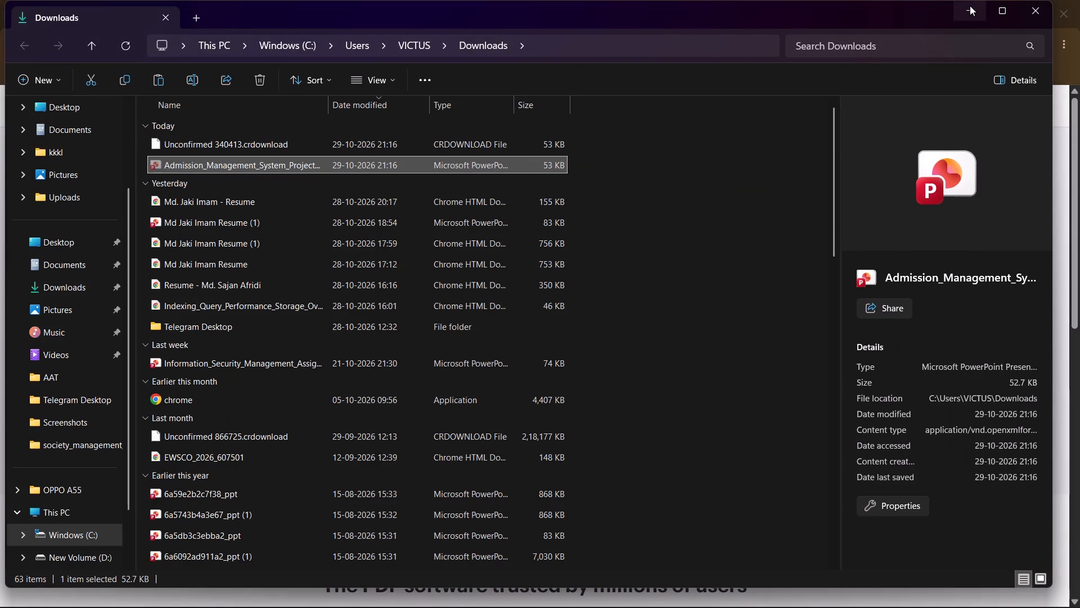
pyautogui.click(970, 6)
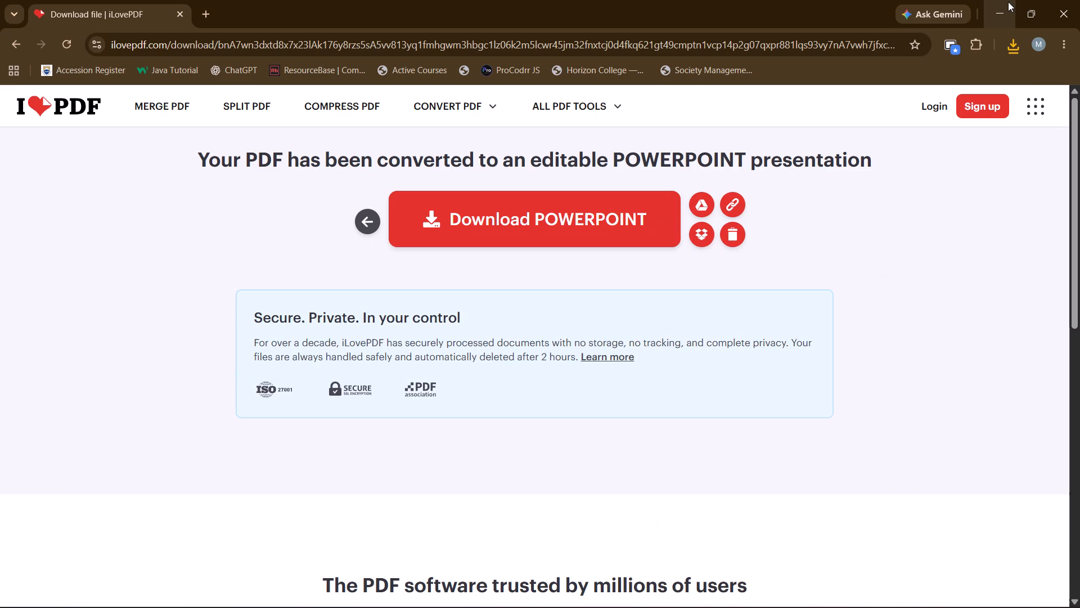
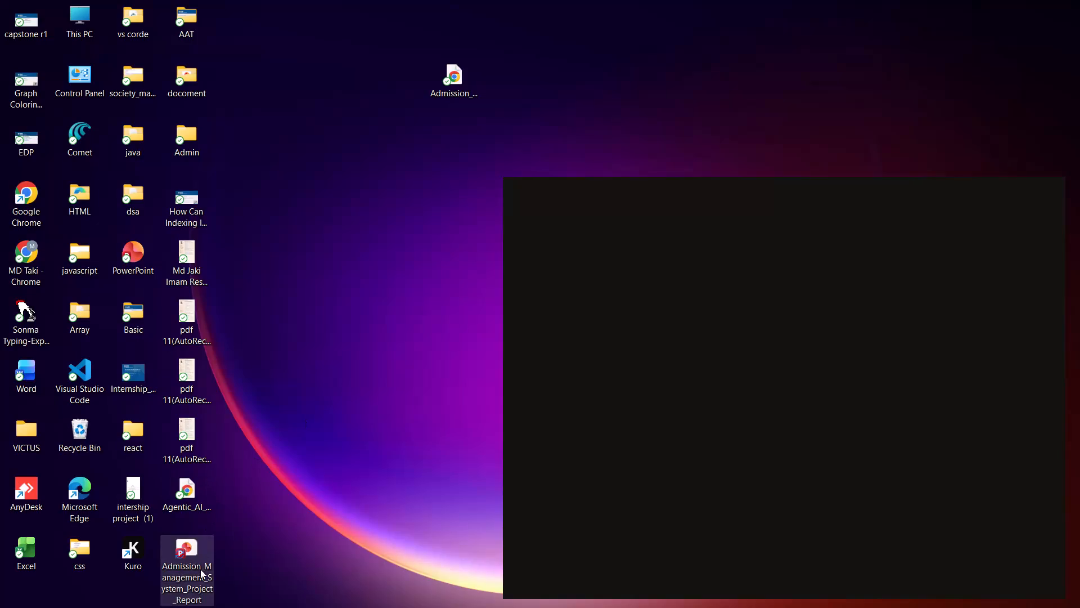
# Move the Admission_Management_System_Project_Report presentation to the empty desktop area beside the Admission PDF and open it in PowerPoint.
pyautogui.moveTo(195, 565); pyautogui.dragTo(628, 72)
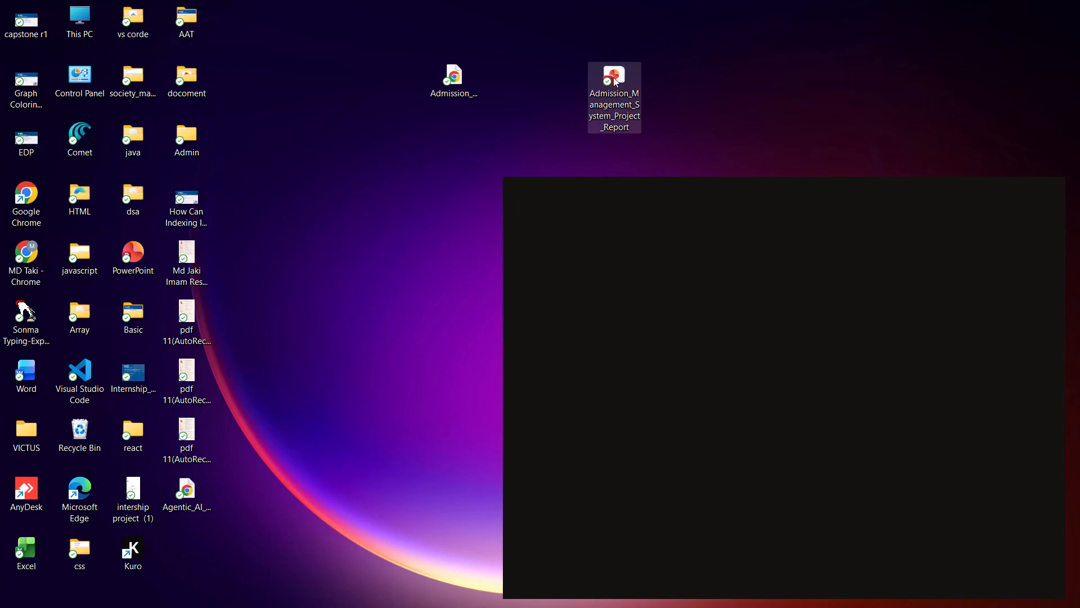
pyautogui.doubleClick(613, 75)
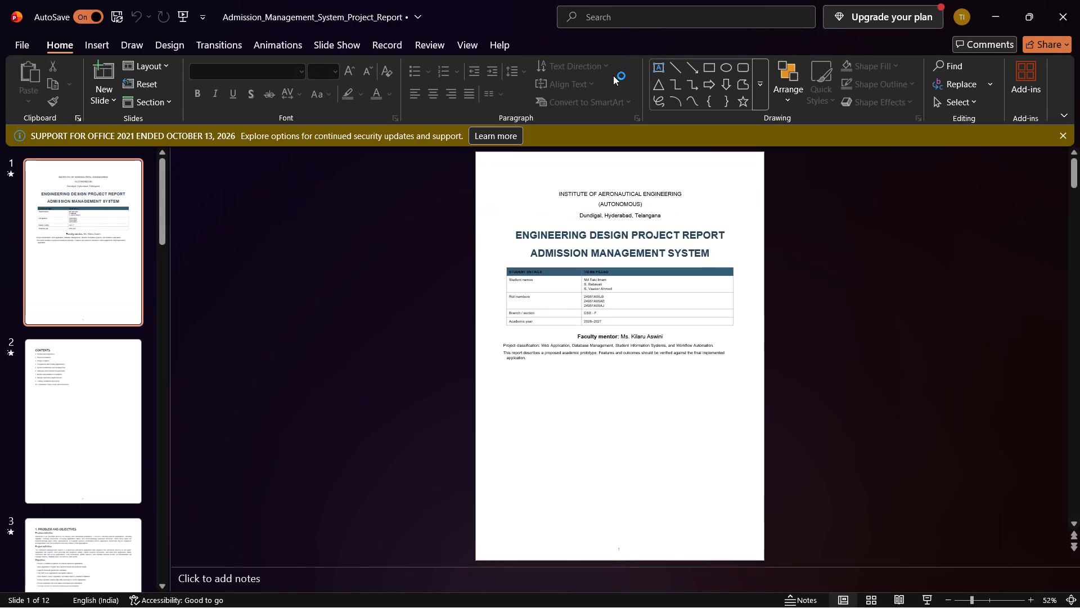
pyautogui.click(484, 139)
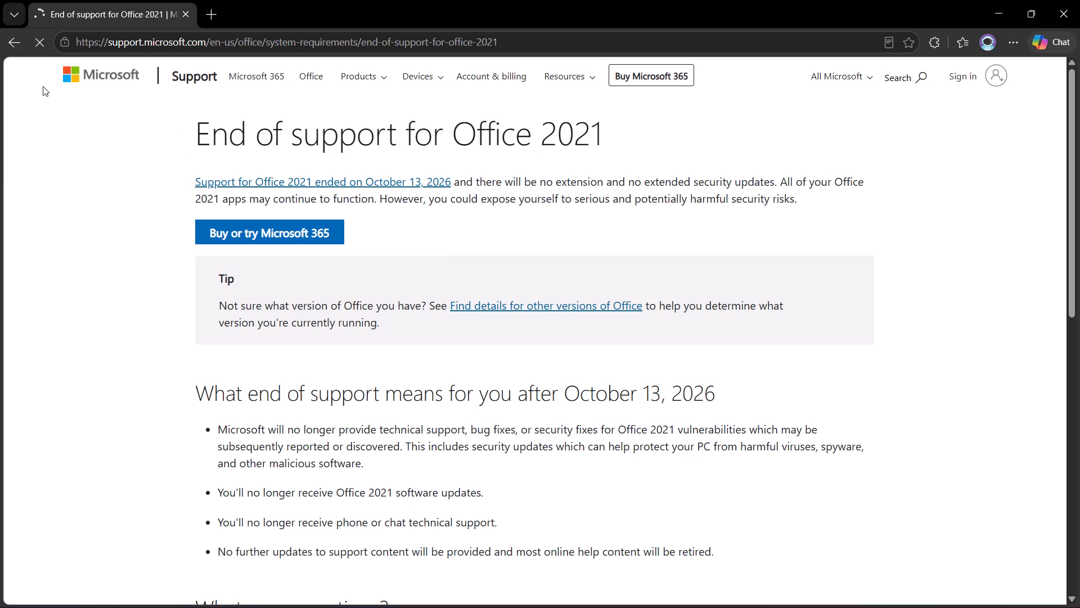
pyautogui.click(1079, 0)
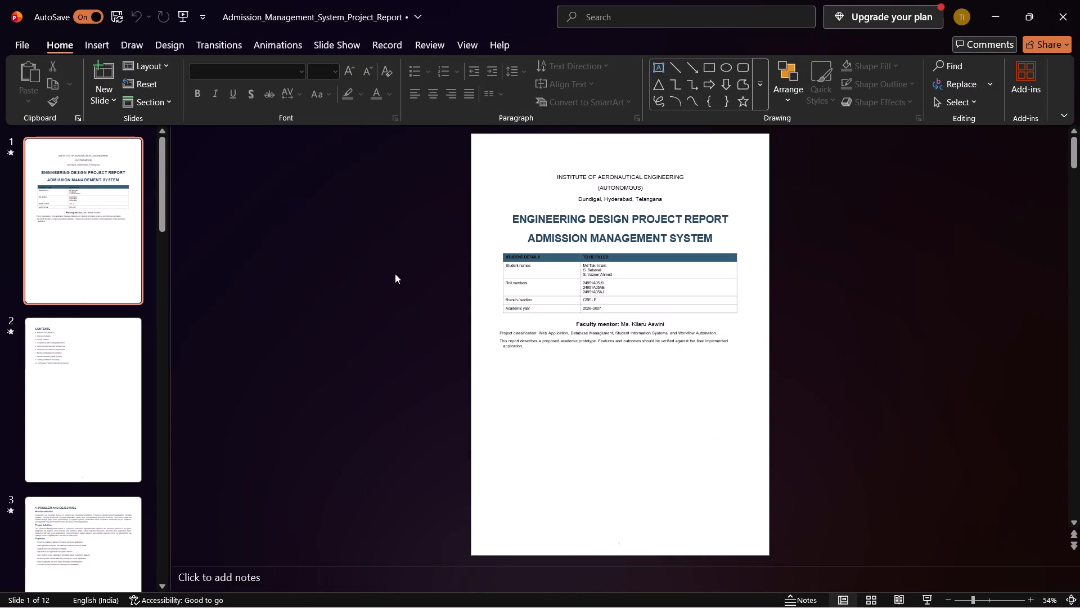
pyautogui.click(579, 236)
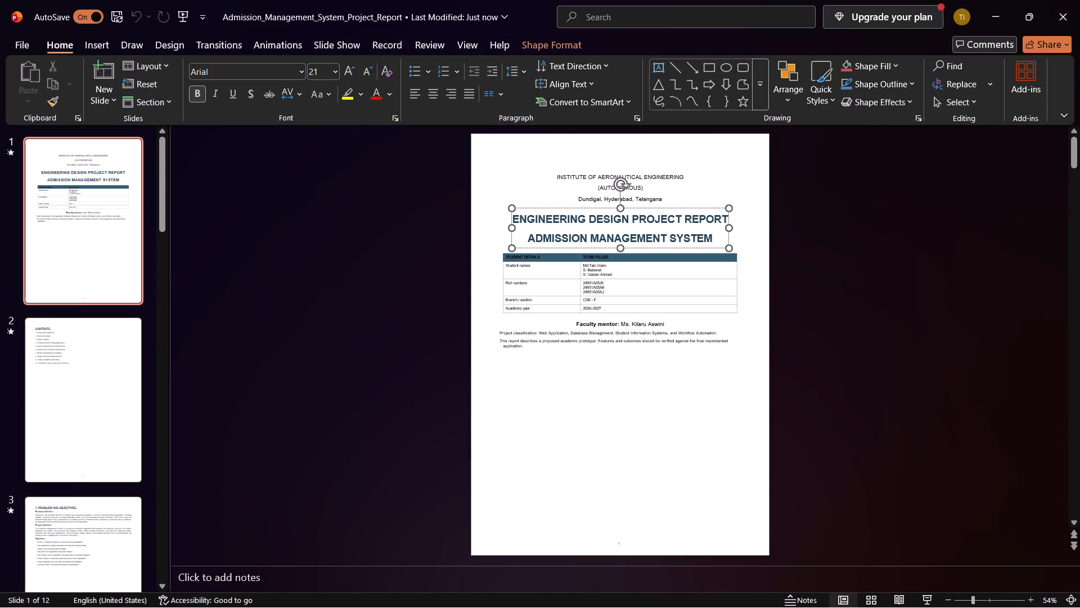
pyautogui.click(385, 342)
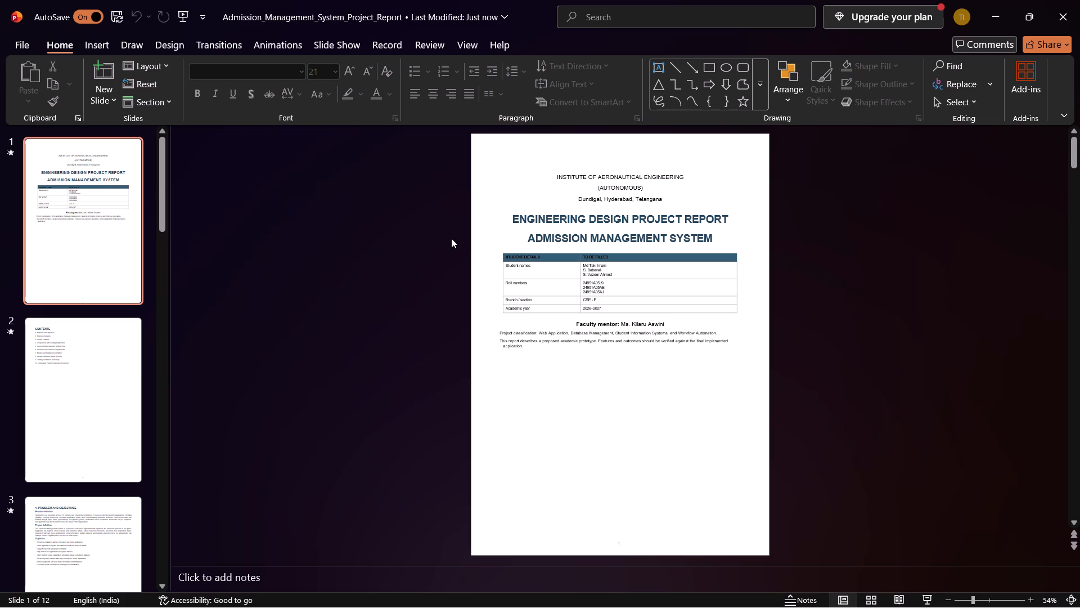
# Review the converted presentation's slides from the title page through the conclusion and references, checking the text and tables at close-up and whole-slide size.
pyautogui.keyDown('ctrl'); pyautogui.scroll(4, 451, 238); pyautogui.keyUp('ctrl')
pyautogui.scroll(1, 451, 238)
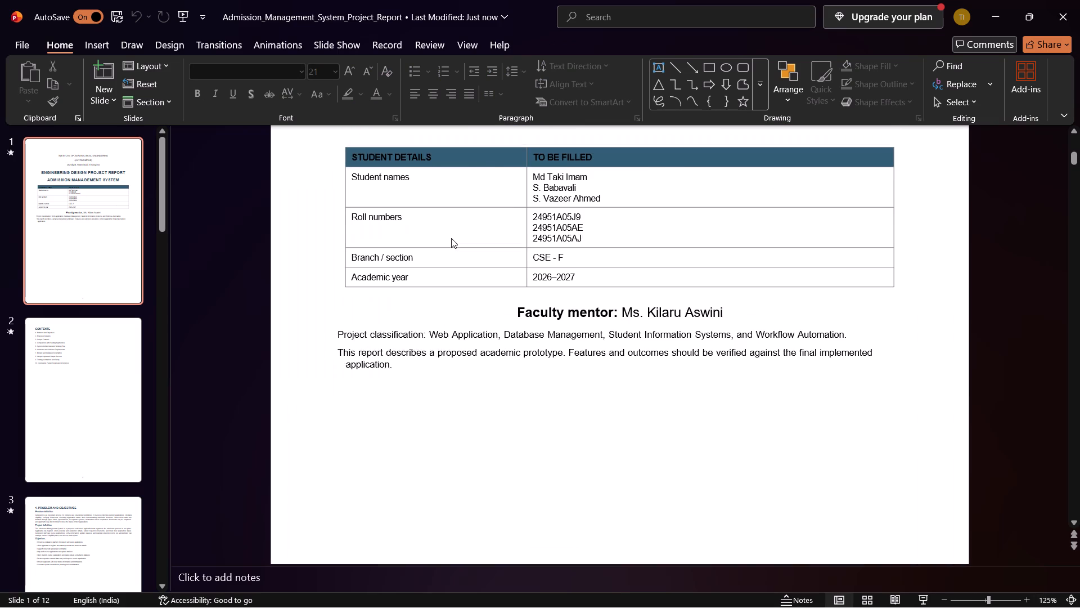
pyautogui.scroll(3, 451, 238)
pyautogui.scroll(-1, 451, 238)
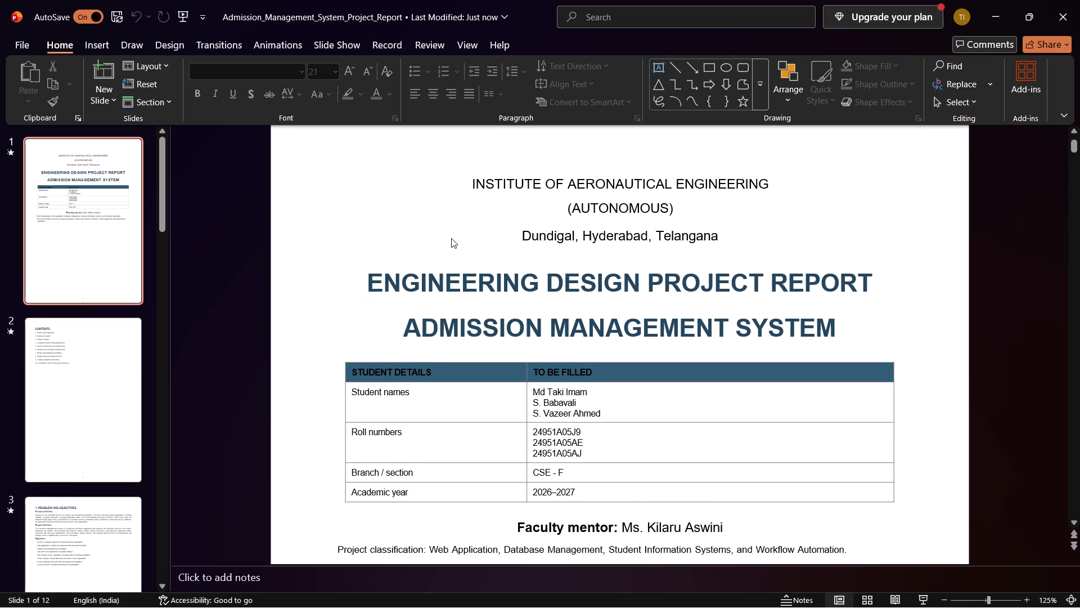
pyautogui.scroll(-2, 451, 238)
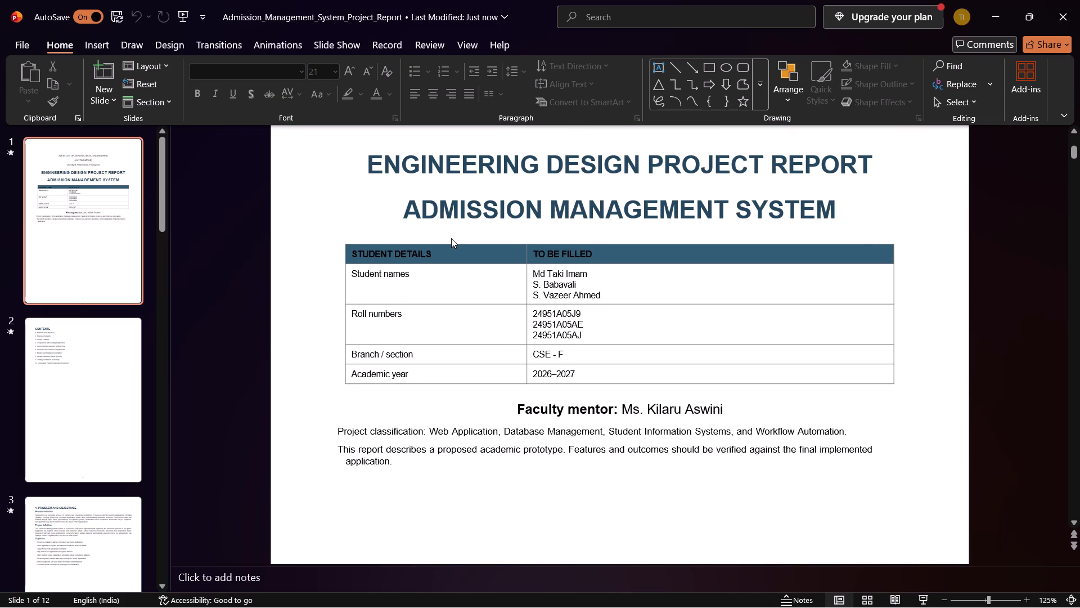
pyautogui.scroll(-6, 451, 238)
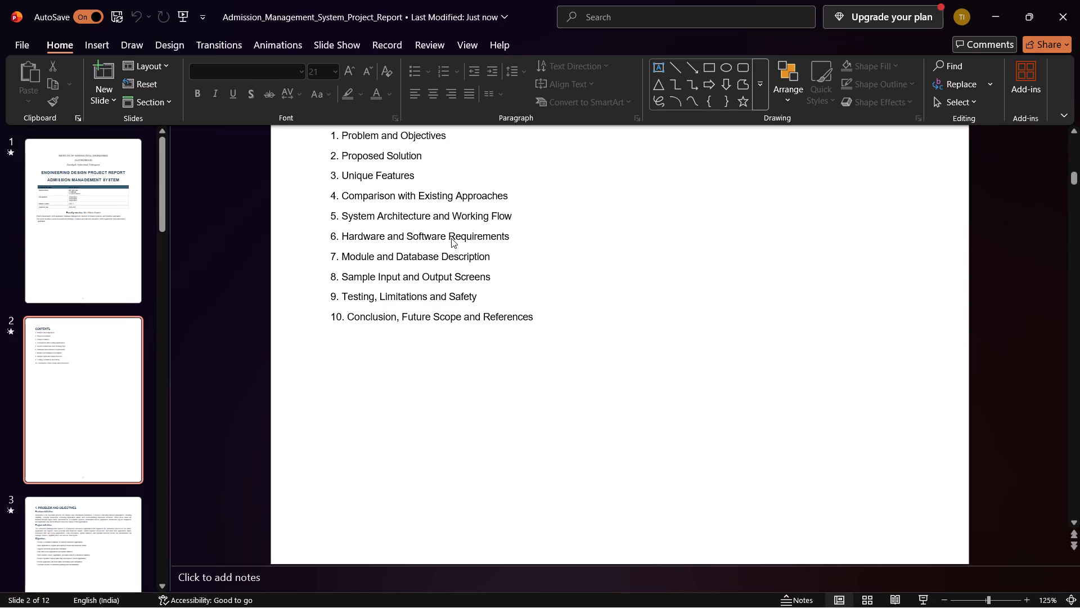
pyautogui.scroll(-6, 451, 238)
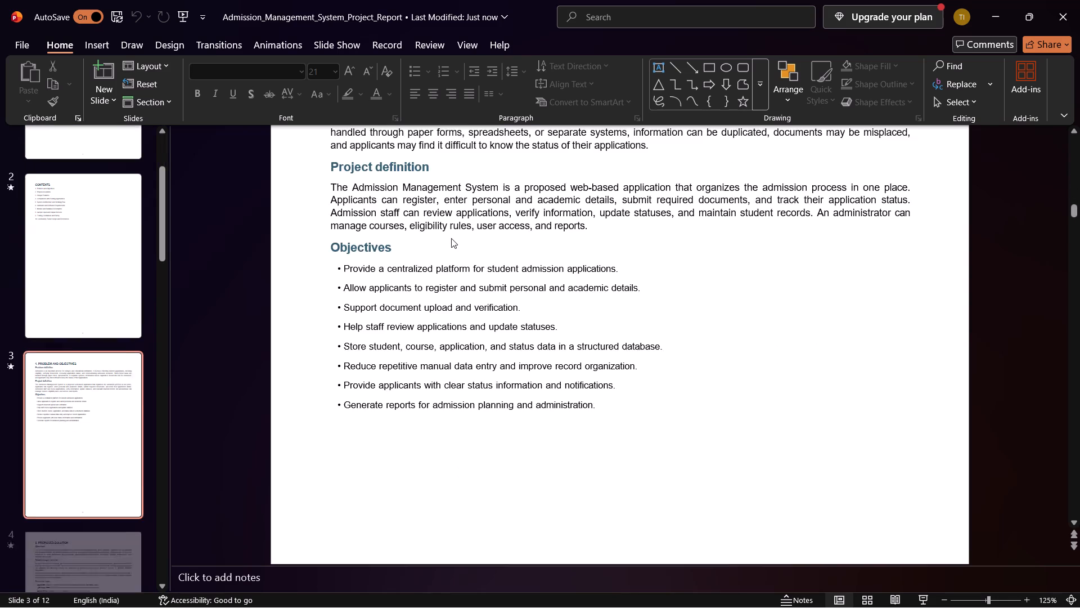
pyautogui.scroll(-11, 451, 238)
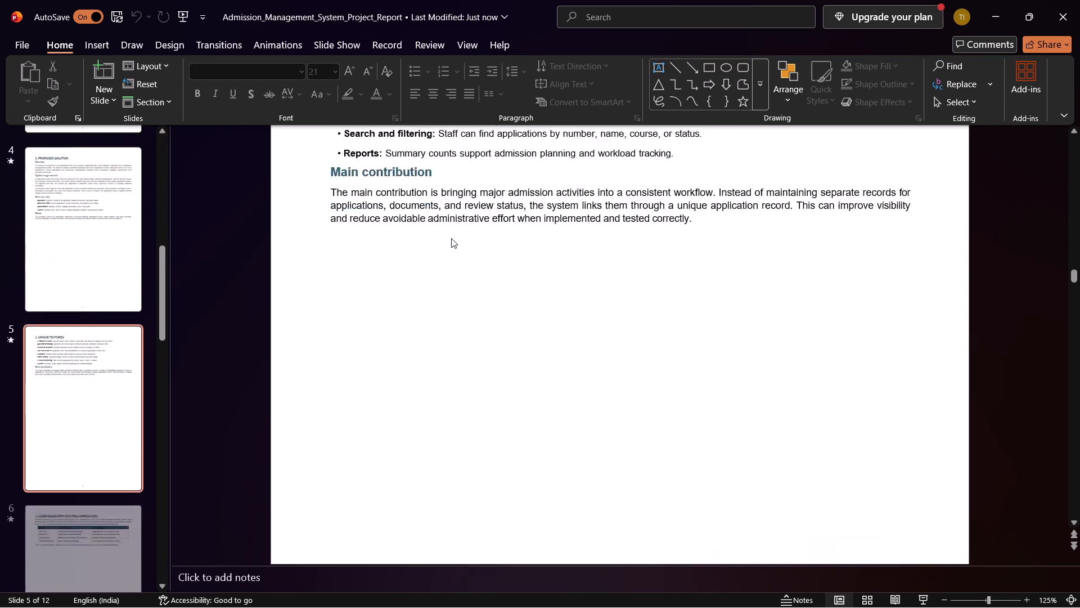
pyautogui.scroll(-20, 451, 238)
pyautogui.scroll(-2, 451, 238)
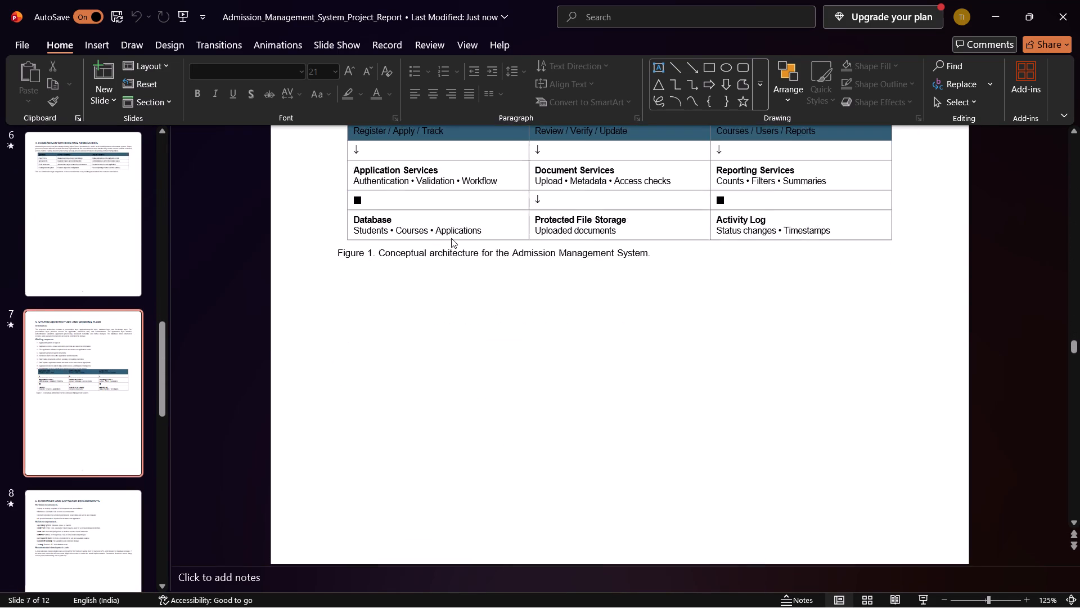
pyautogui.scroll(-12, 451, 238)
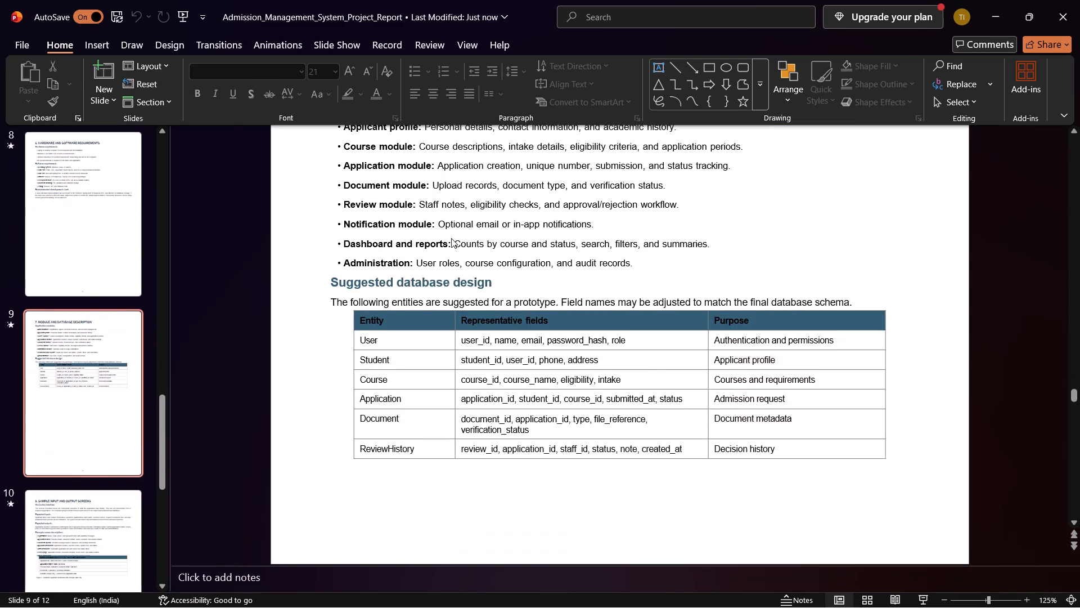
pyautogui.scroll(-12, 451, 238)
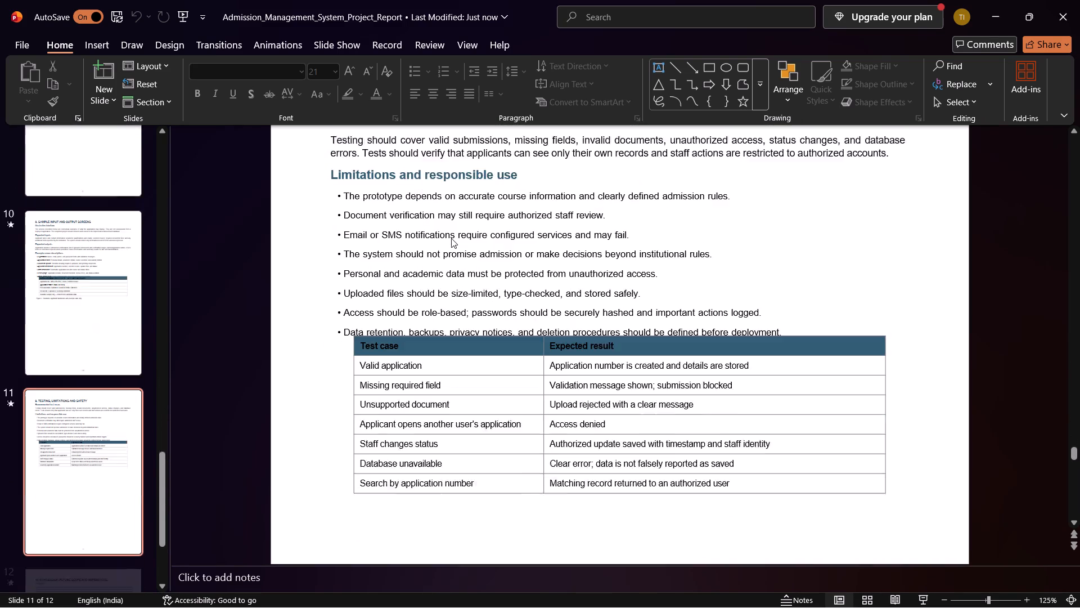
pyautogui.scroll(-17, 451, 238)
pyautogui.scroll(-6, 451, 238)
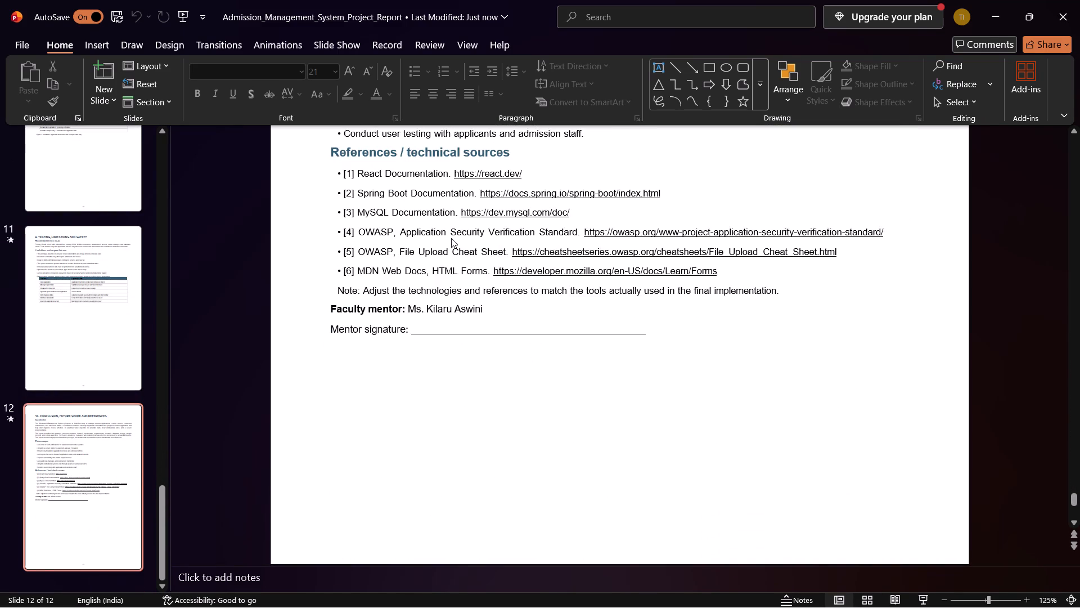
pyautogui.keyDown('ctrl'); pyautogui.scroll(-5, 451, 238); pyautogui.keyUp('ctrl')
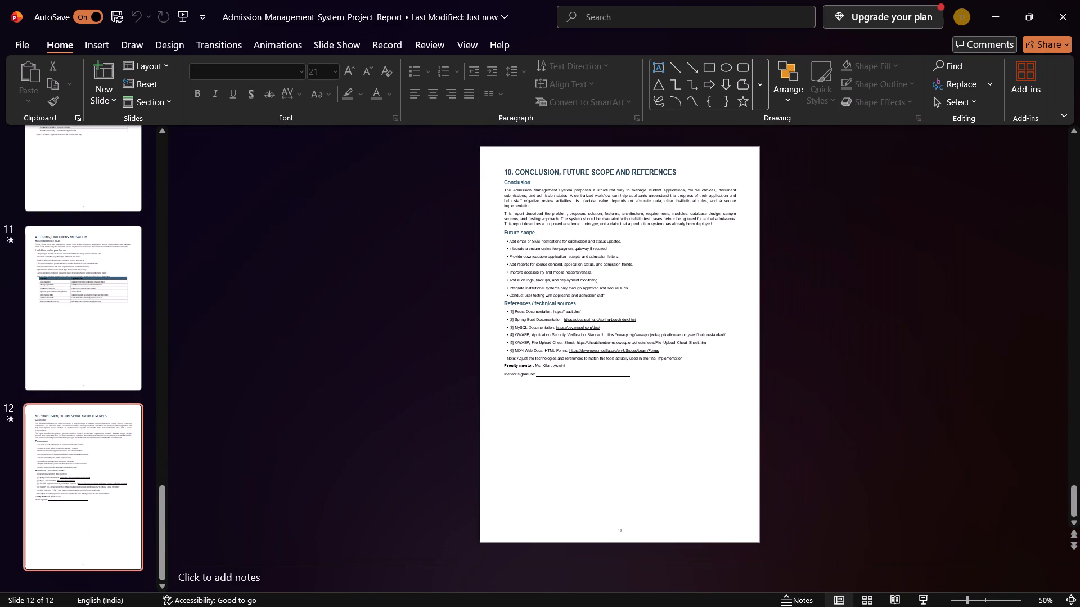
pyautogui.scroll(1, 451, 238)
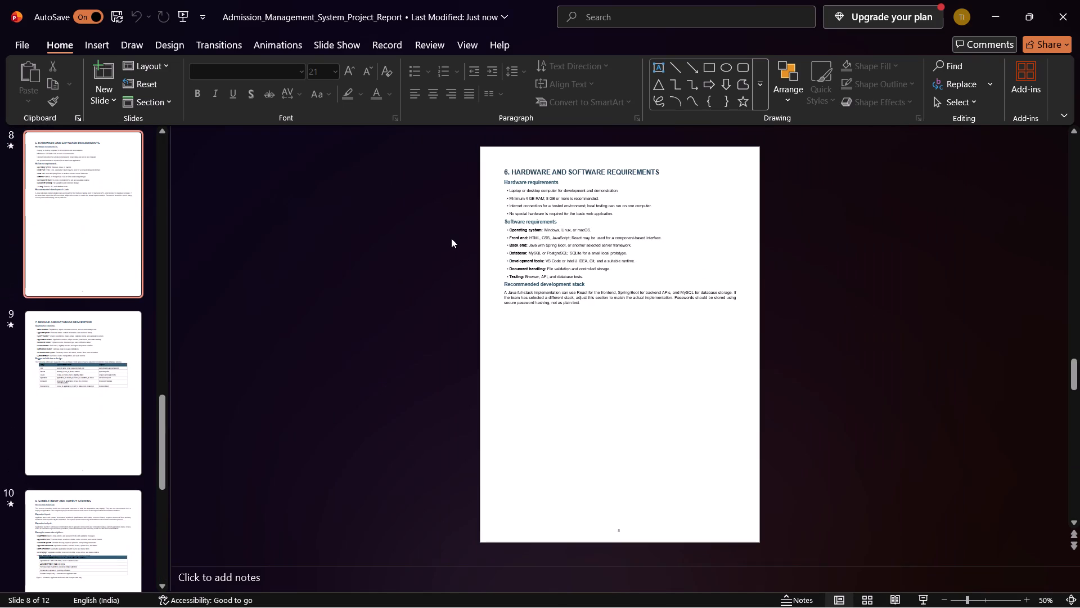
pyautogui.scroll(-1, 451, 238)
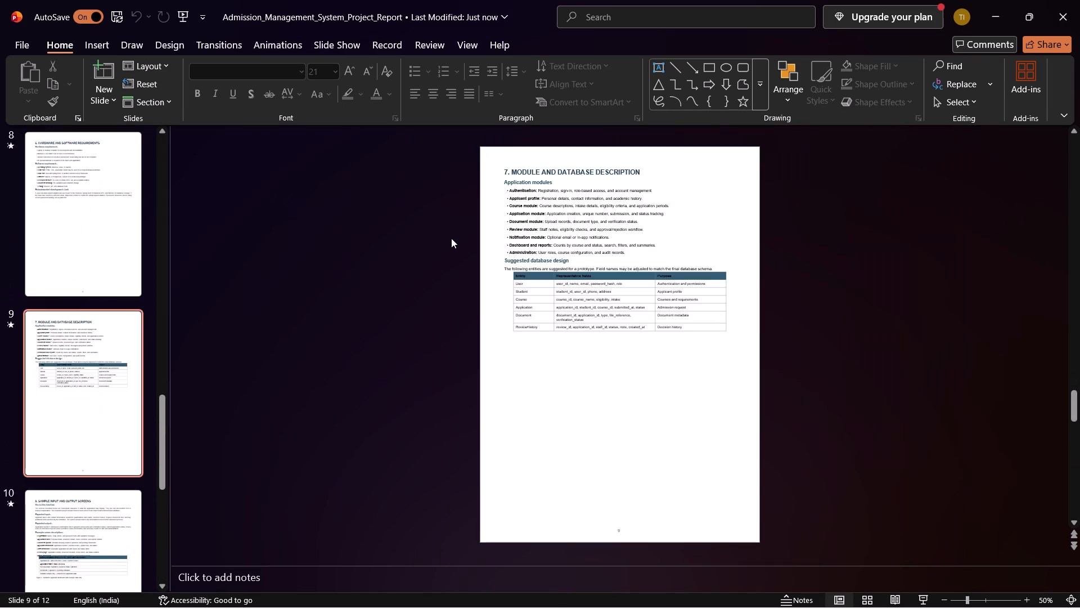
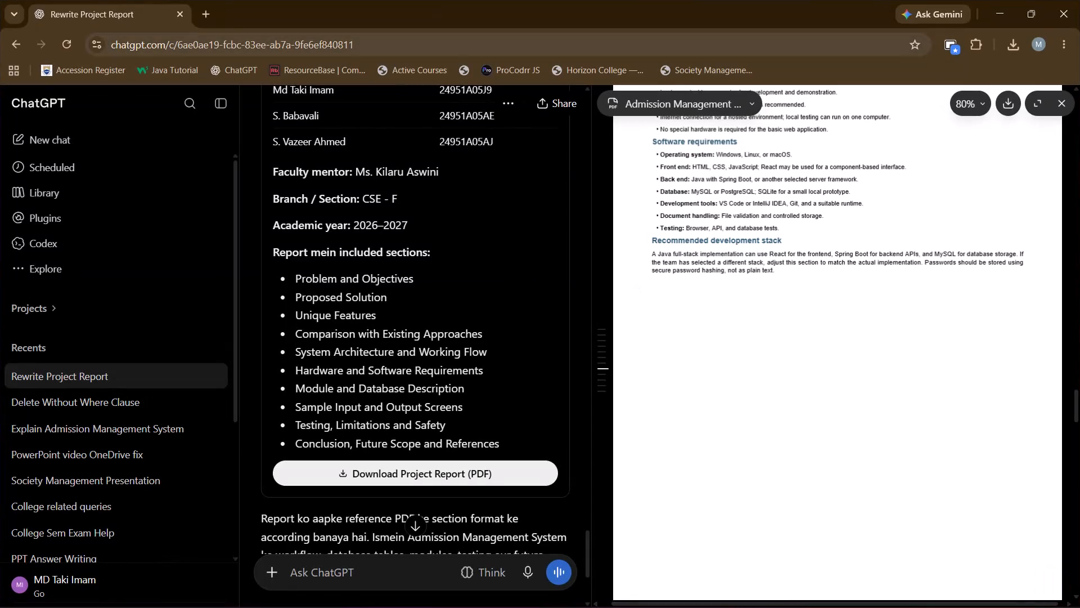
# Try to open the bookmarked Horizon College site at localhost:5173 in a new browser tab, reloading the page once.
pyautogui.click(205, 14)
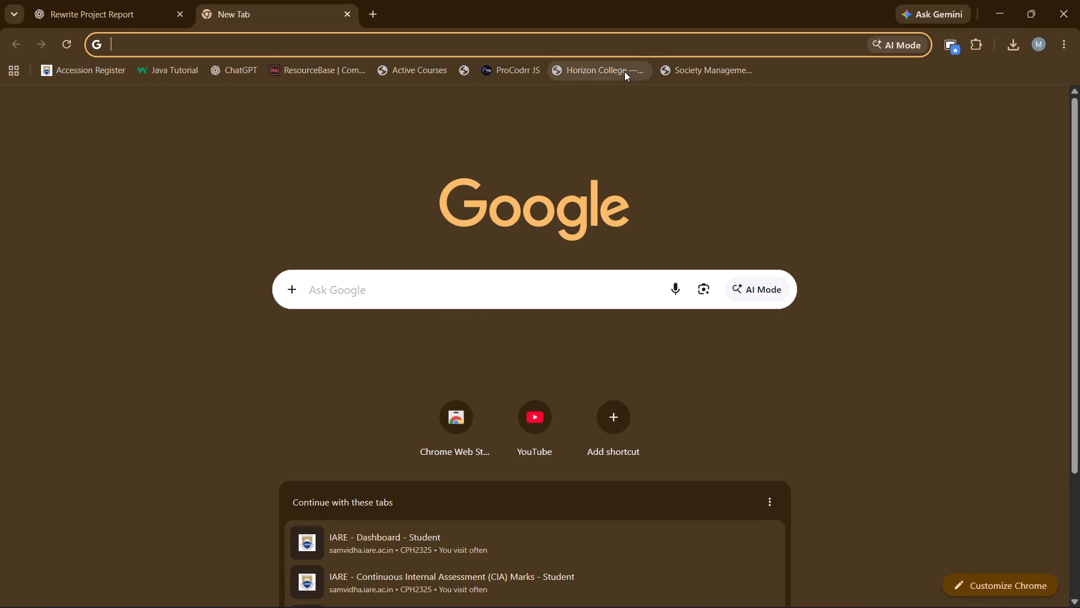
pyautogui.click(624, 71)
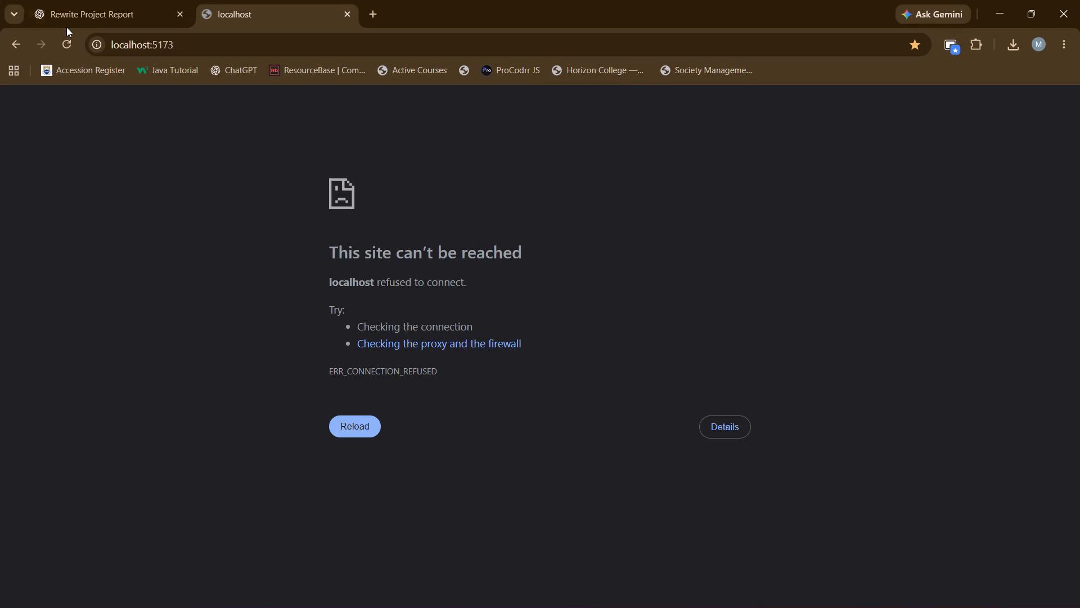
pyautogui.click(62, 39)
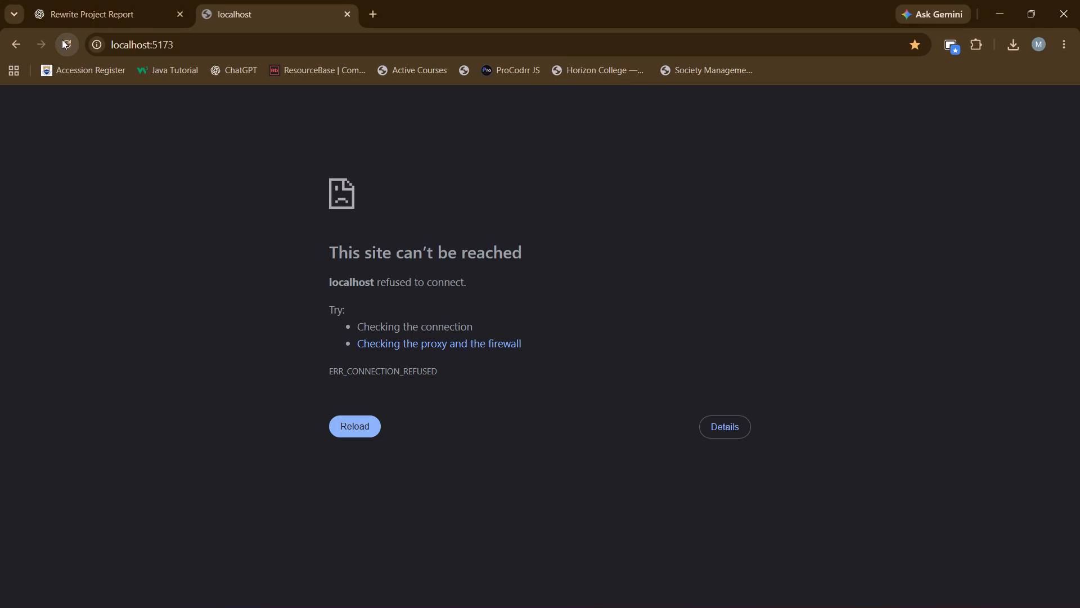
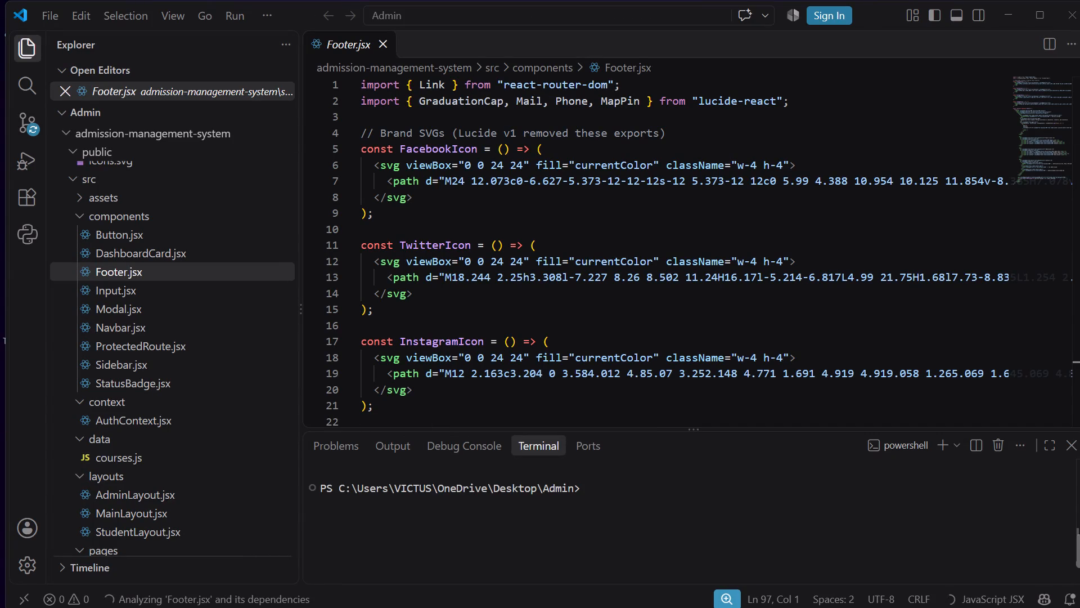
# In the Visual Studio Code terminal, change to the admission-management-system folder and start the development server with npm run dev.
pyautogui.press('Up')
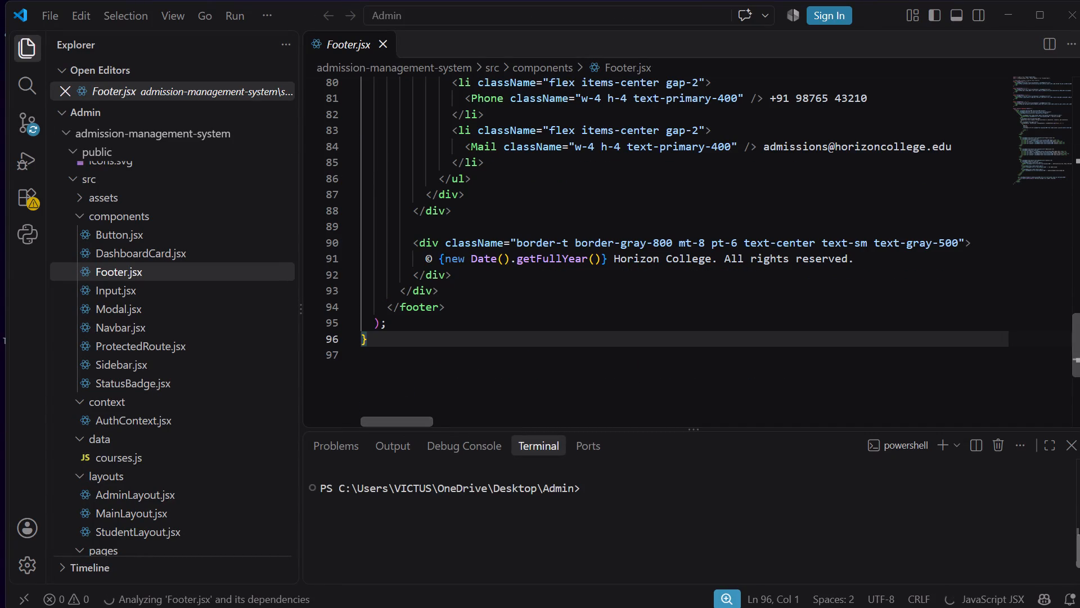
pyautogui.click(633, 484)
pyautogui.press('Up')
pyautogui.press('Up')
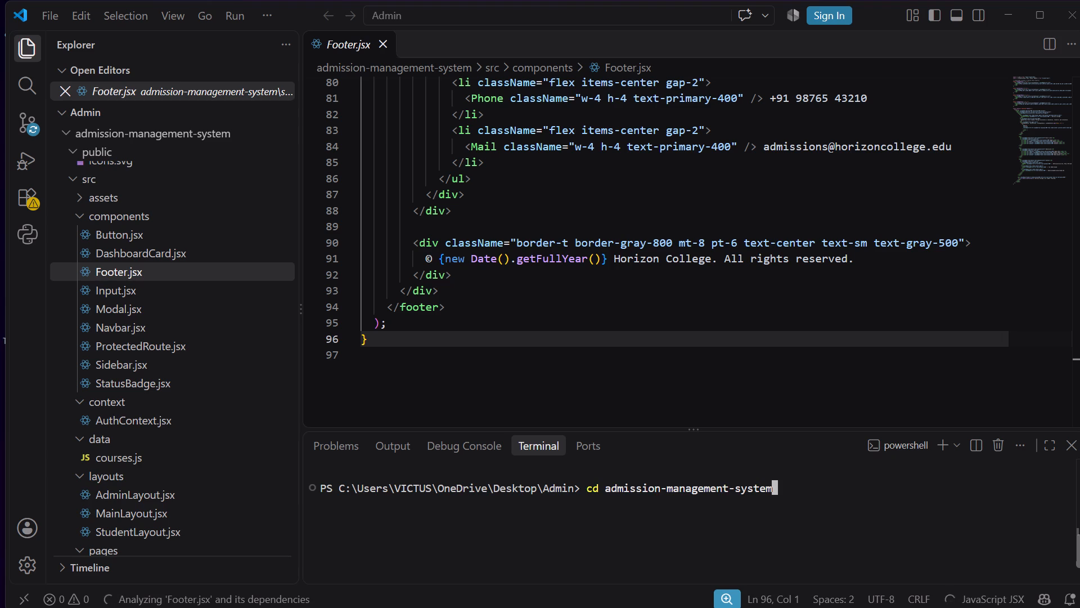
pyautogui.press('Return')
pyautogui.press('Up')
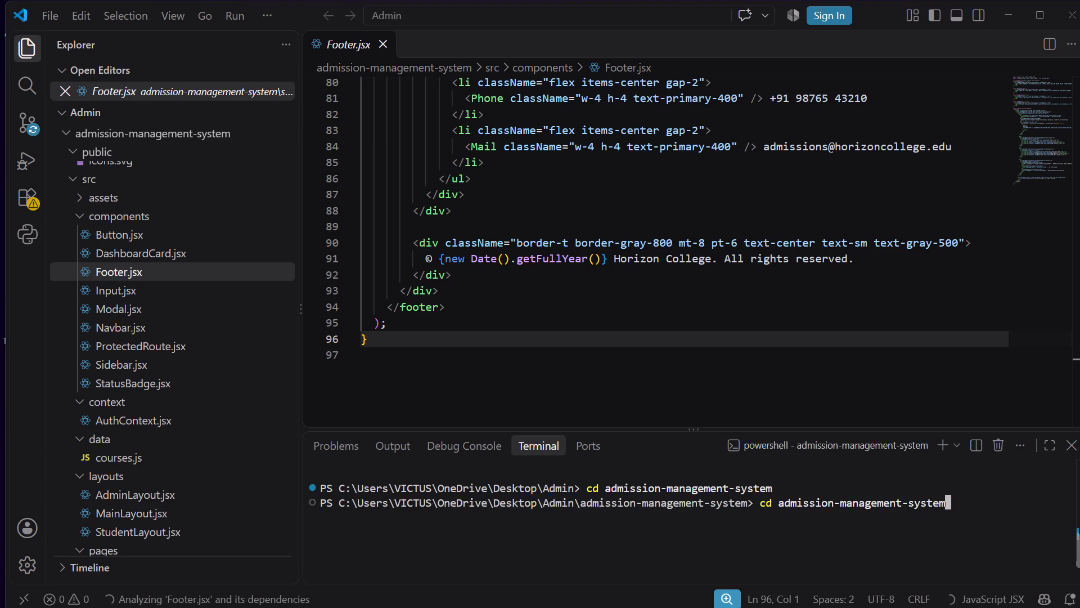
pyautogui.press('Up')
pyautogui.press('Return')
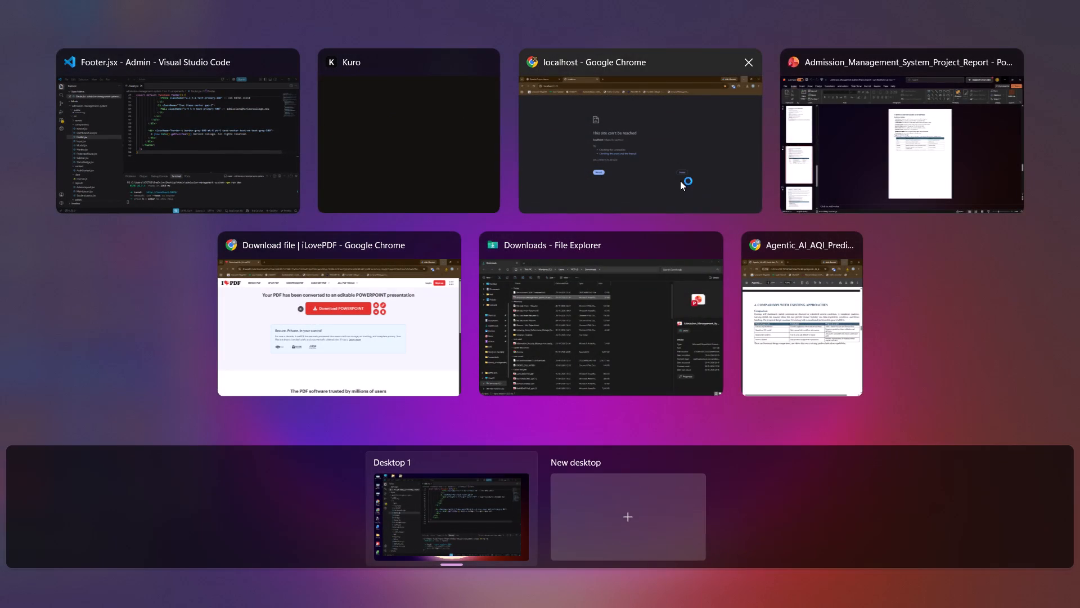
# Switch to the Chrome window with the localhost:5173 tab and reload the page.
pyautogui.click(680, 181)
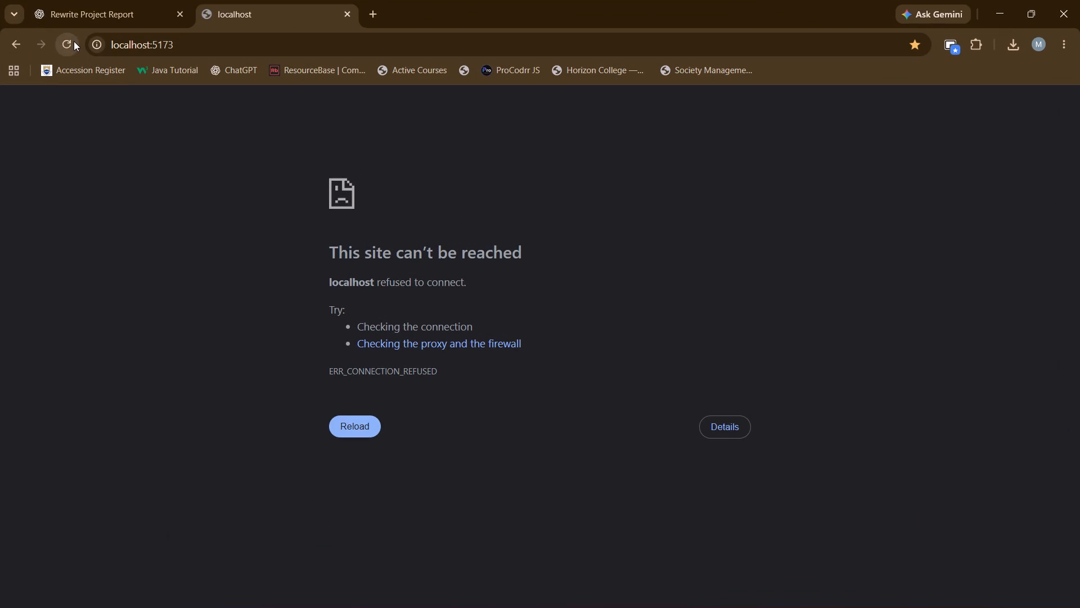
pyautogui.click(74, 41)
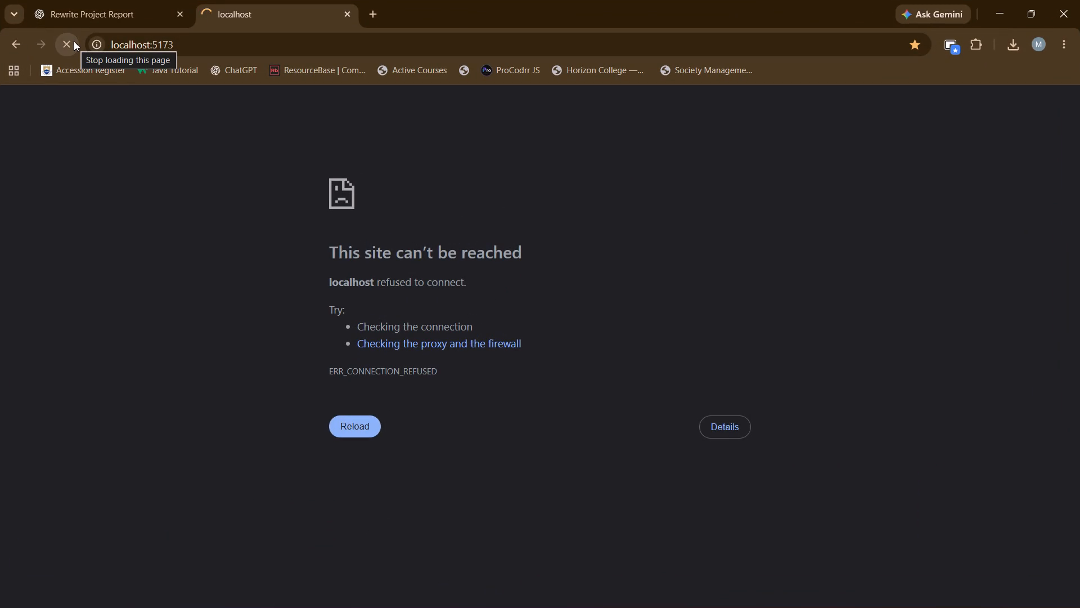
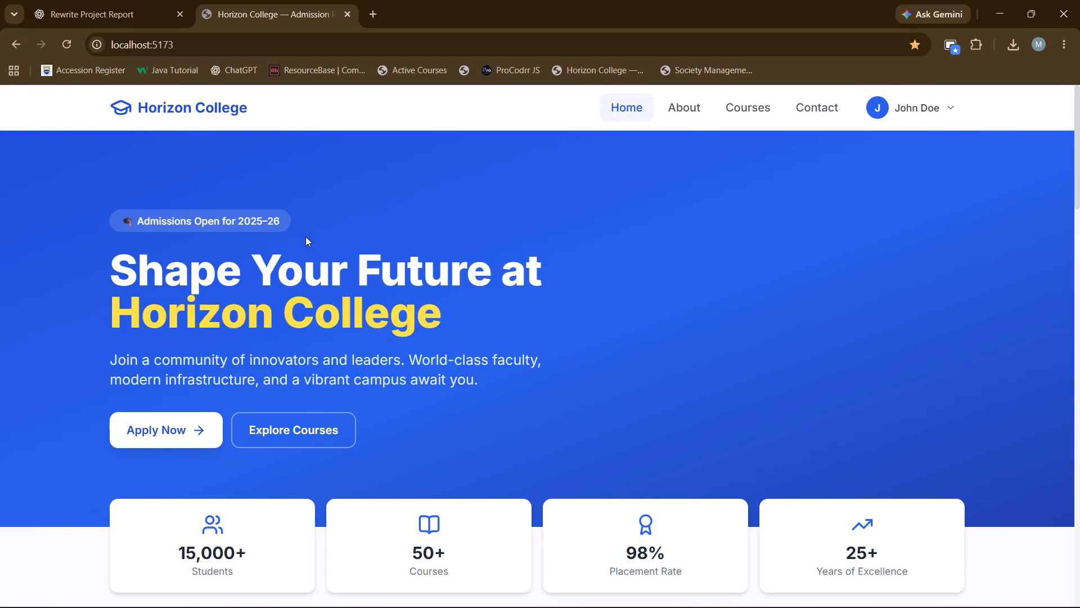
# Capture a screenshot of the home page's opening view, from the navigation bar down to the statistics cards.
pyautogui.scroll(-8, 308, 236)
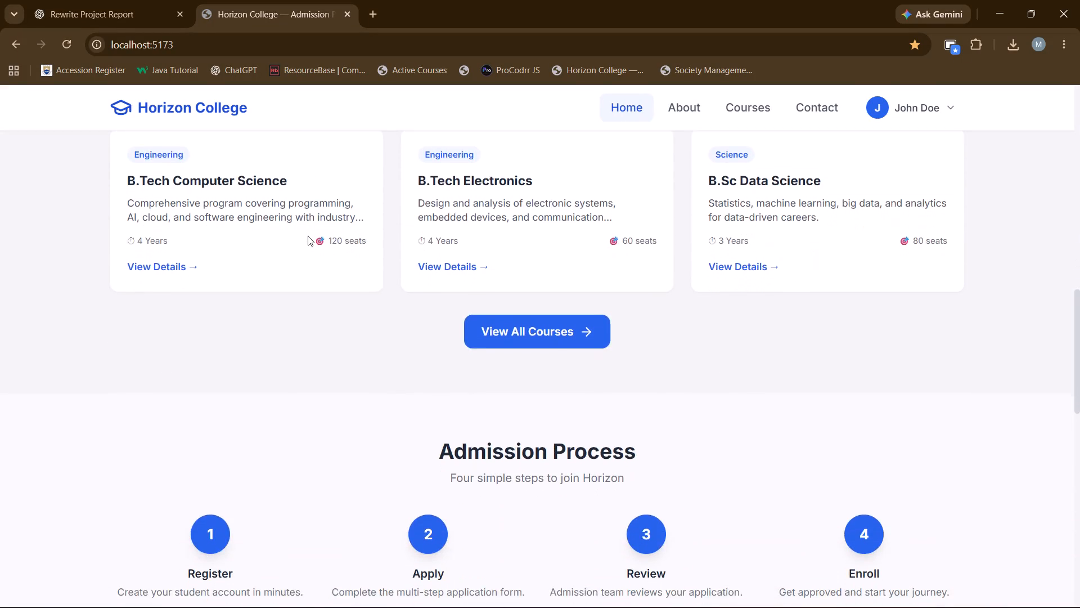
pyautogui.scroll(7, 308, 236)
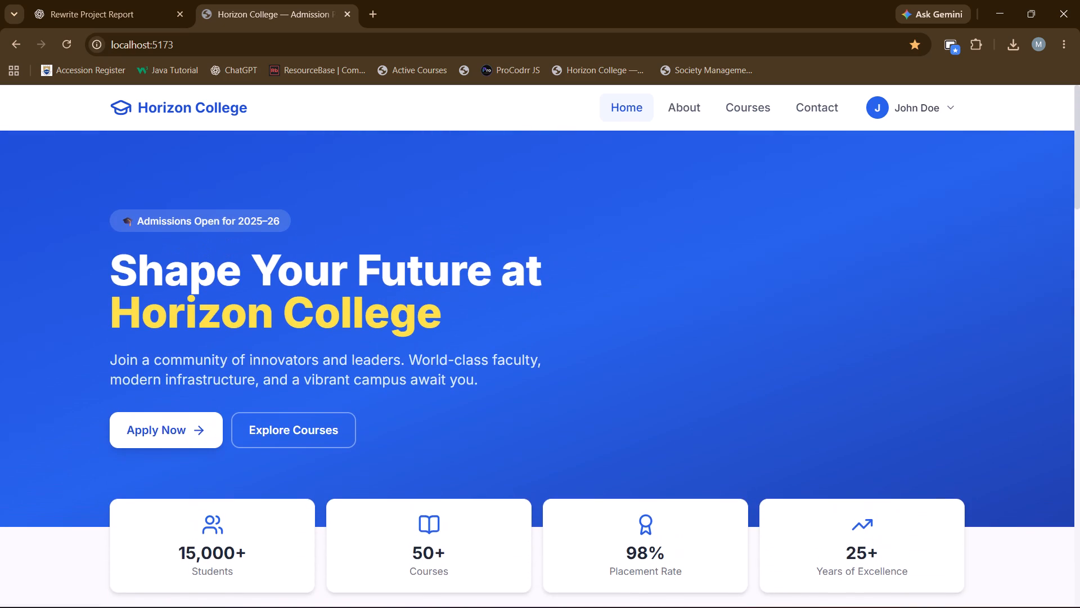
pyautogui.scroll(1, 308, 236)
pyautogui.press('Print')
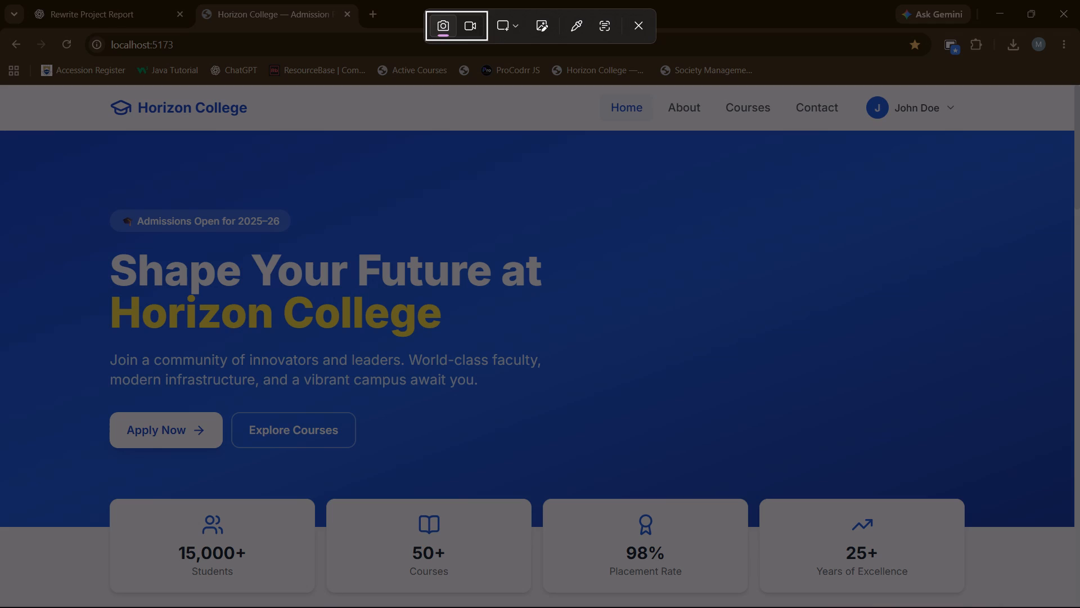
pyautogui.moveTo(3, 86); pyautogui.dragTo(475, 362)
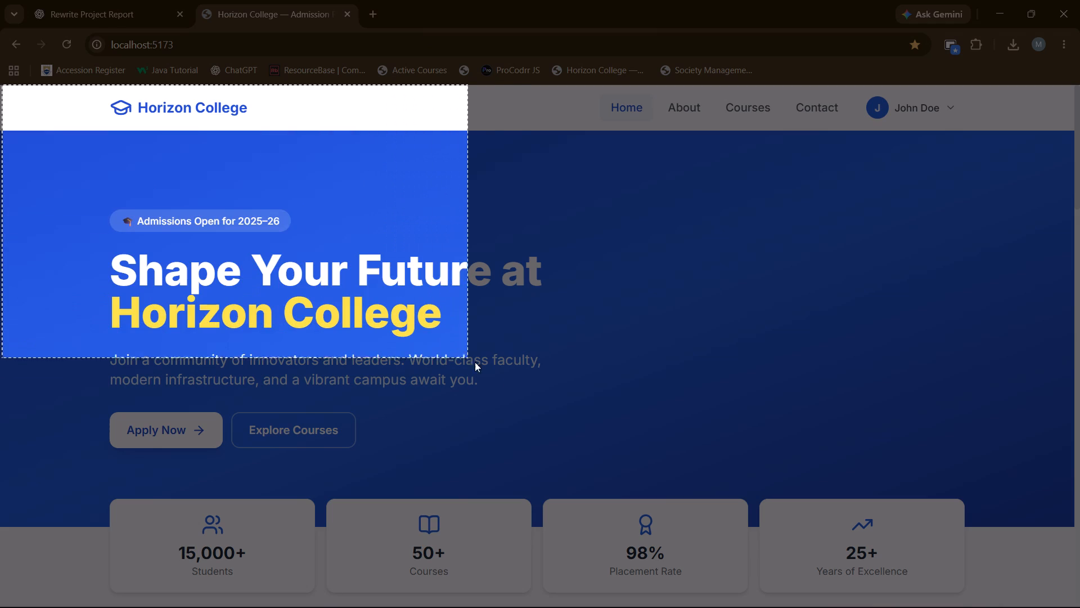
pyautogui.moveTo(475, 362); pyautogui.dragTo(704, 584)
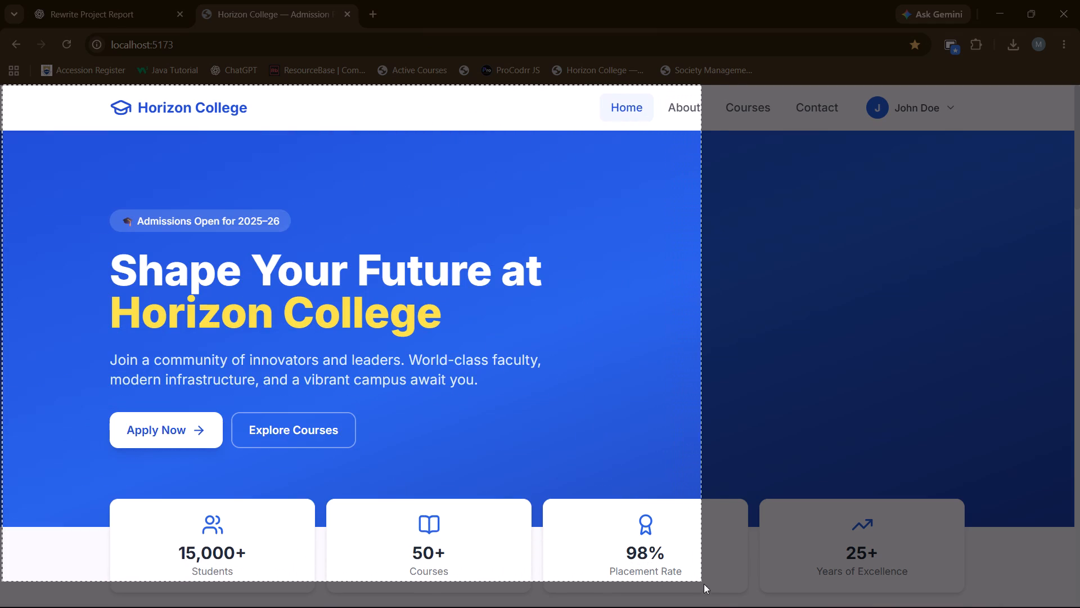
pyautogui.moveTo(704, 584); pyautogui.dragTo(899, 596)
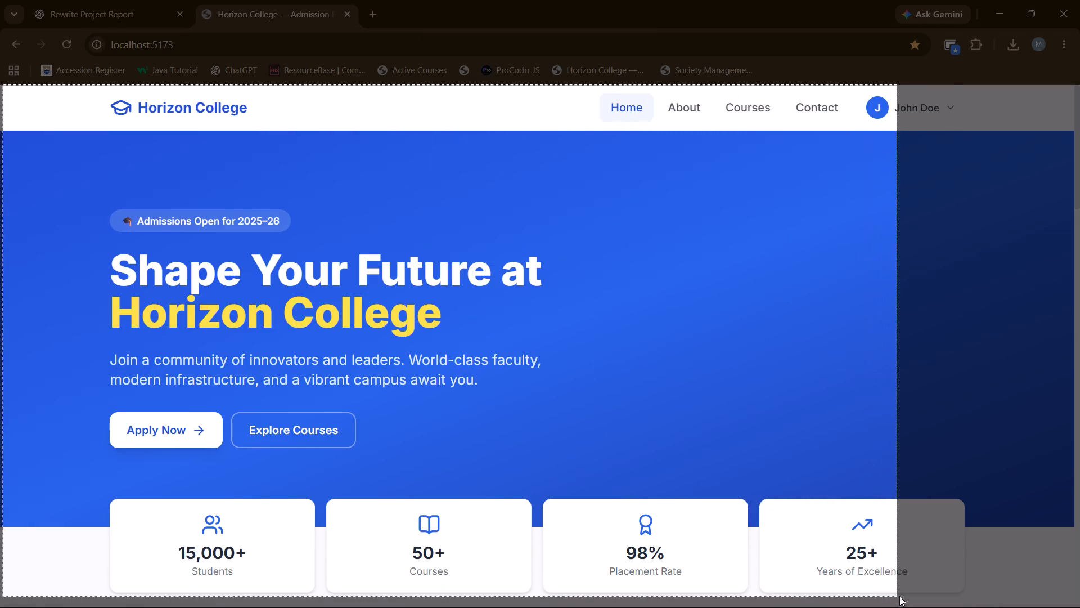
pyautogui.moveTo(899, 596); pyautogui.dragTo(1079, 596)
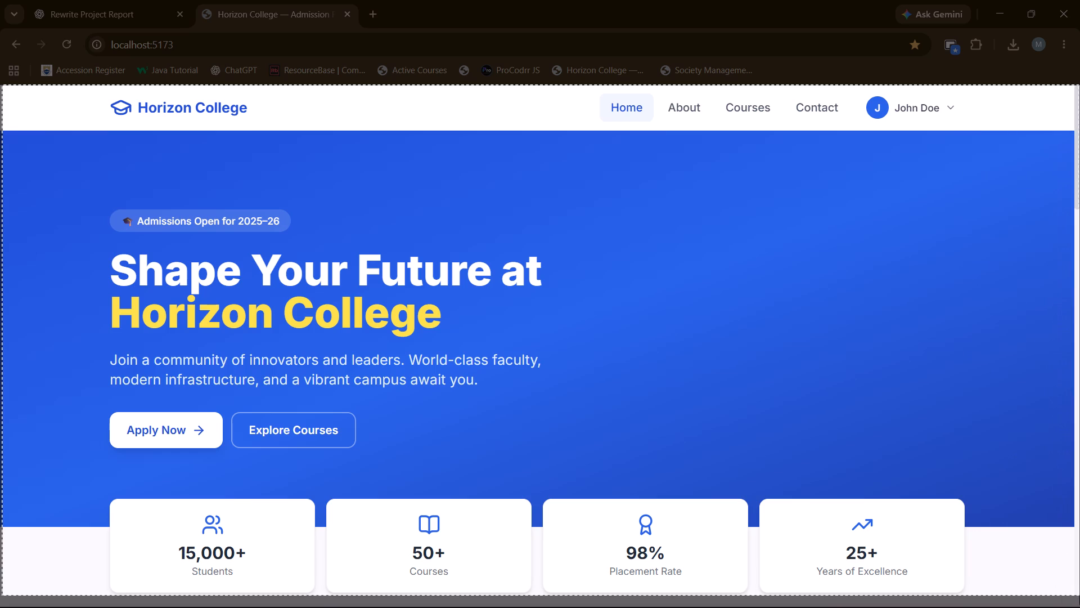
pyautogui.moveTo(1079, 596); pyautogui.dragTo(1079, 606)
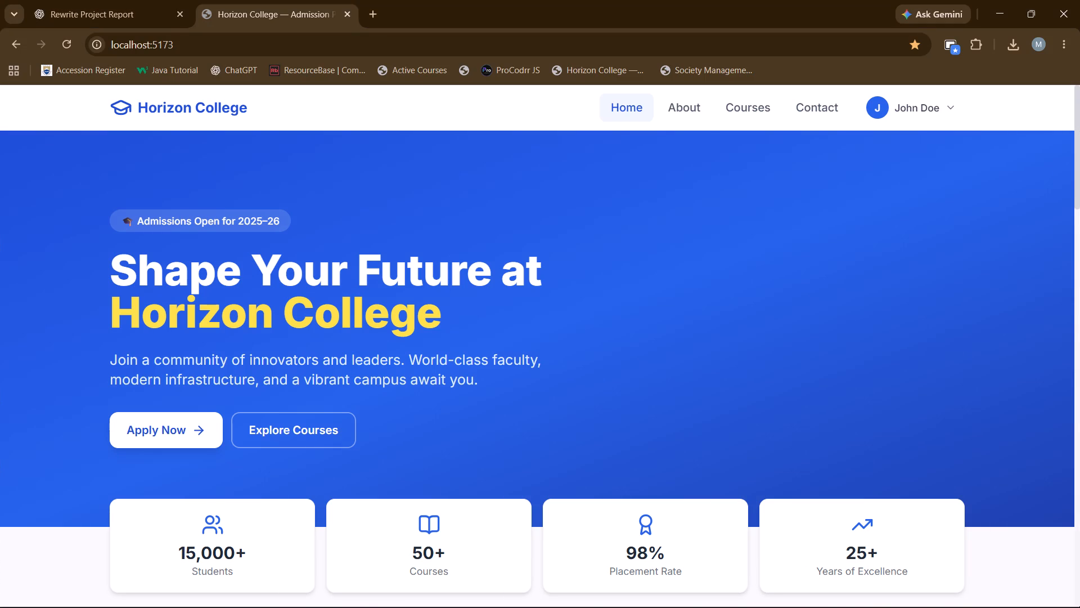
# Examine the home page sections, including the college overview, Featured Courses, Admission Process, student testimonials and footer.
pyautogui.scroll(-6, 793, 428)
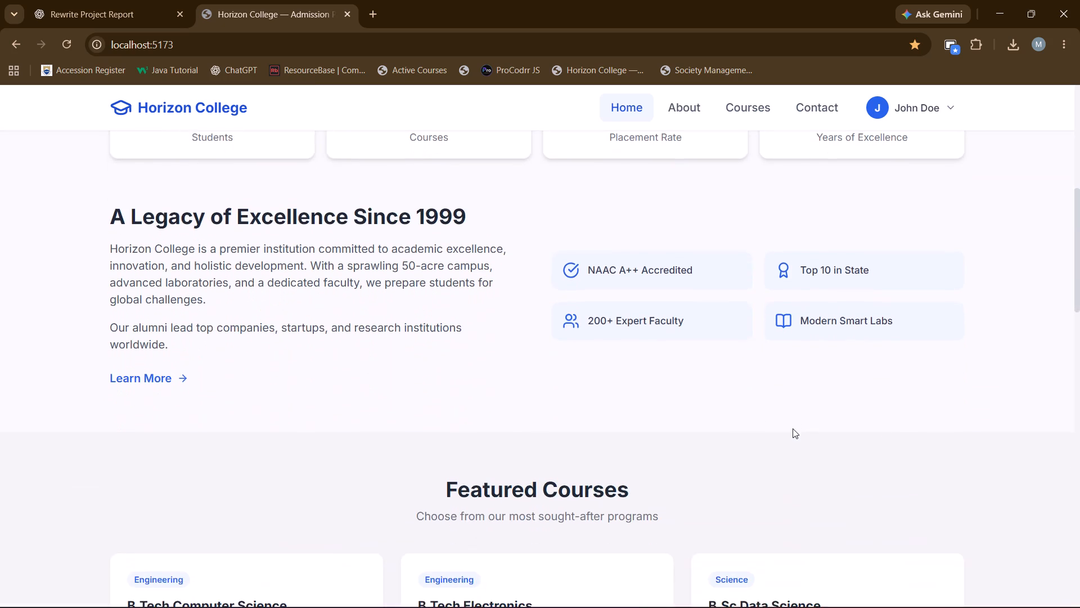
pyautogui.scroll(-3, 793, 428)
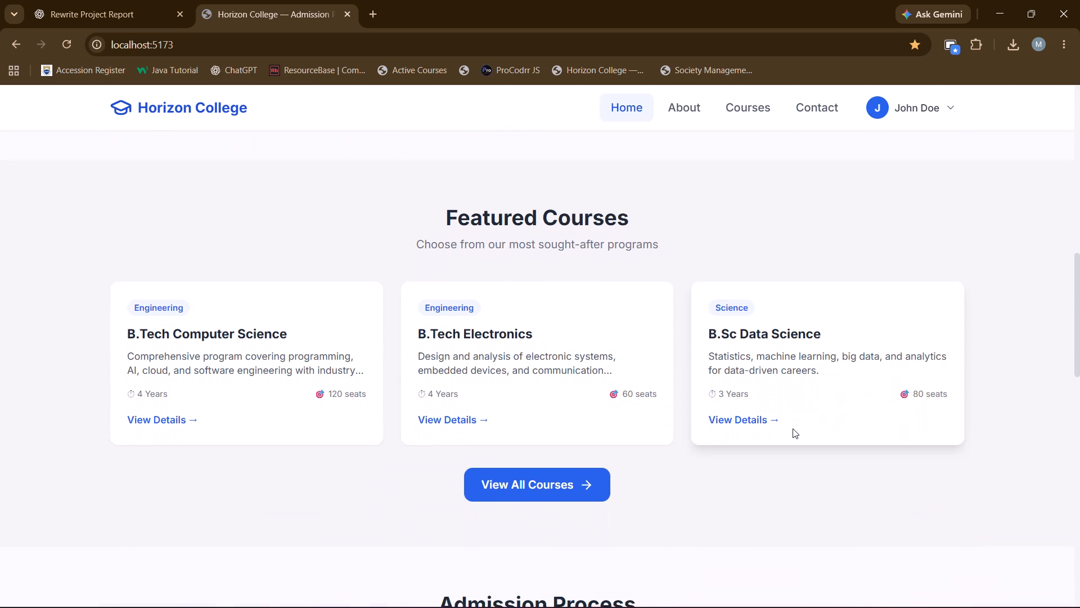
pyautogui.scroll(-4, 793, 428)
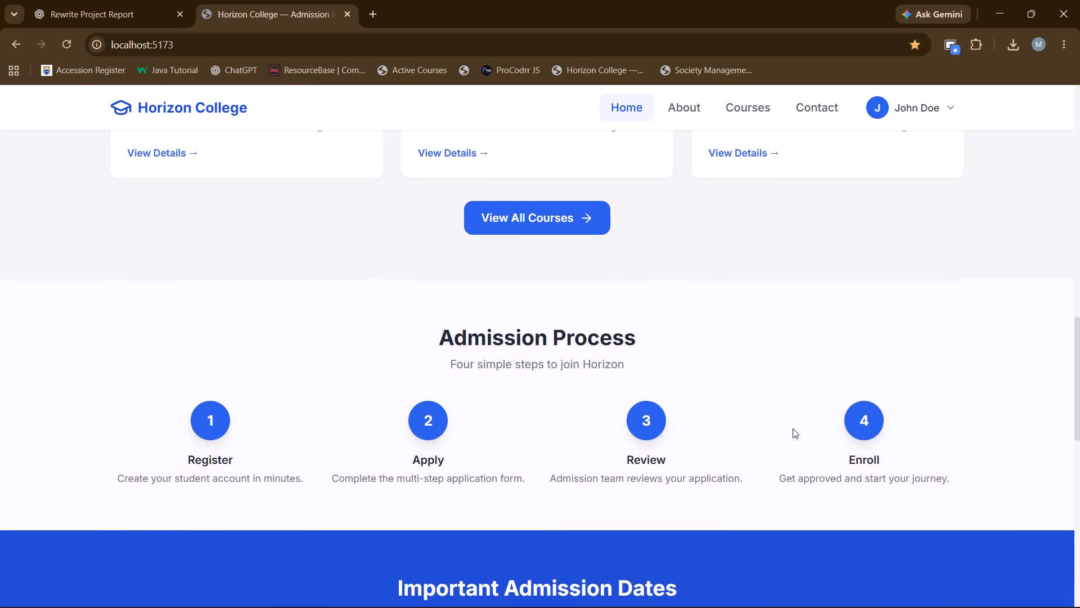
pyautogui.scroll(-7, 793, 428)
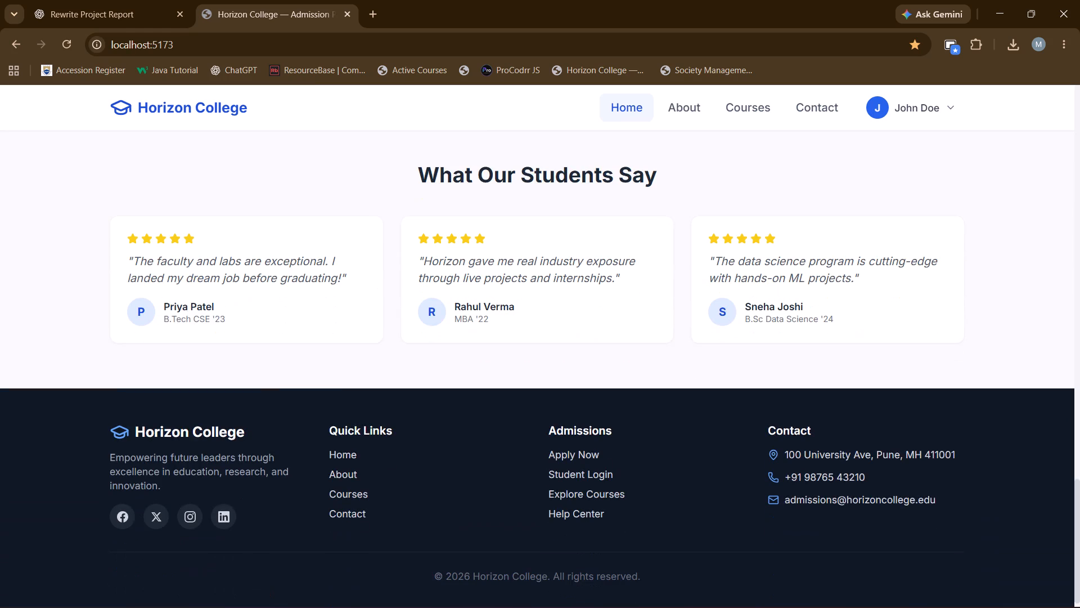
pyautogui.scroll(-1, 793, 428)
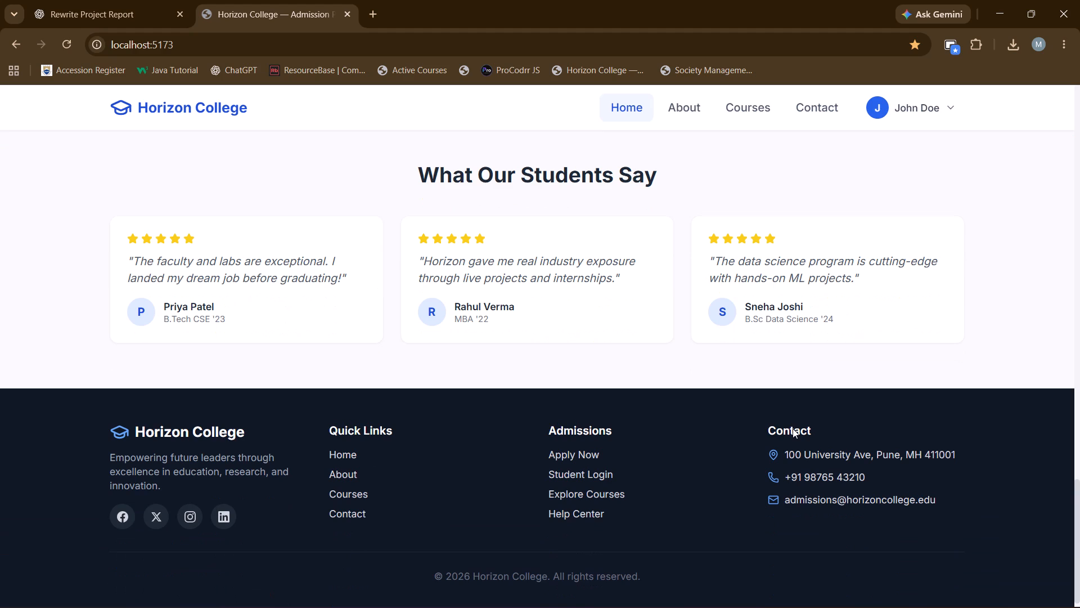
pyautogui.scroll(5, 793, 428)
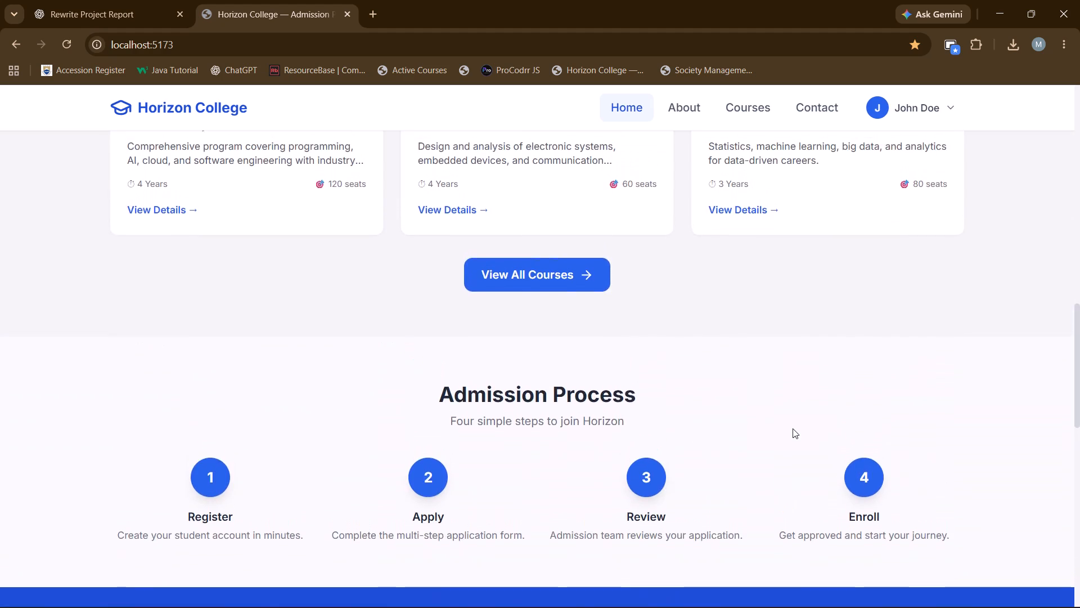
pyautogui.scroll(4, 793, 428)
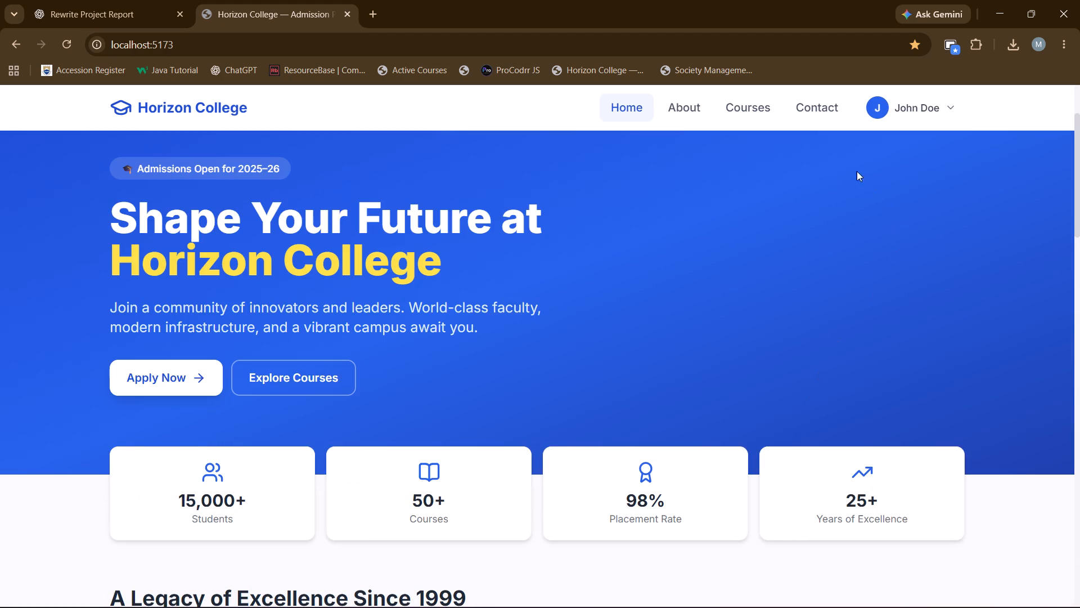
pyautogui.scroll(-2, 411, 458)
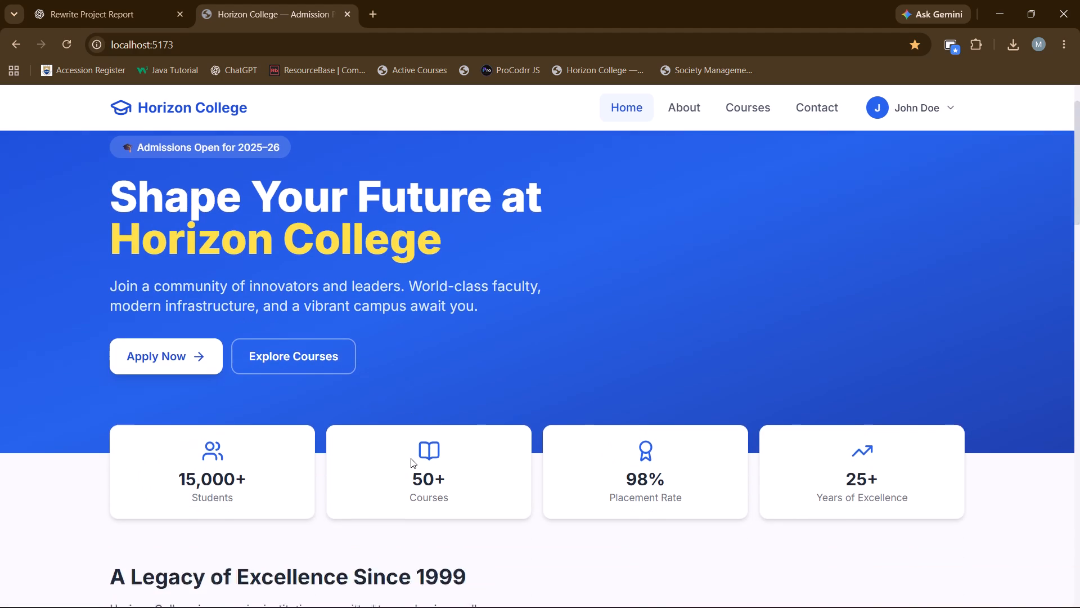
pyautogui.scroll(-6, 411, 458)
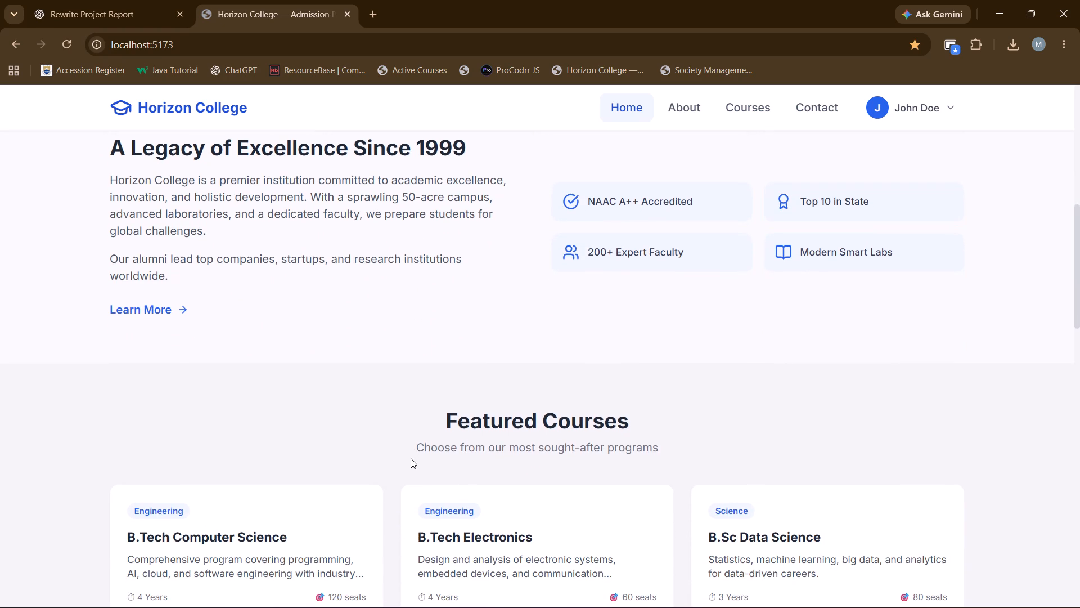
pyautogui.scroll(-3, 411, 458)
pyautogui.scroll(1, 411, 458)
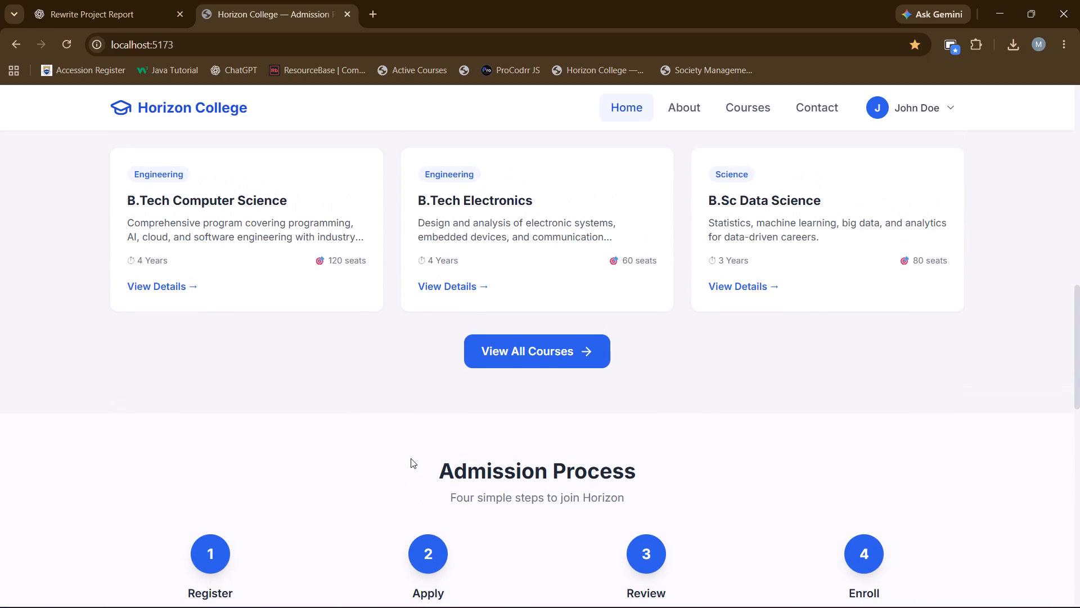
pyautogui.scroll(2, 411, 458)
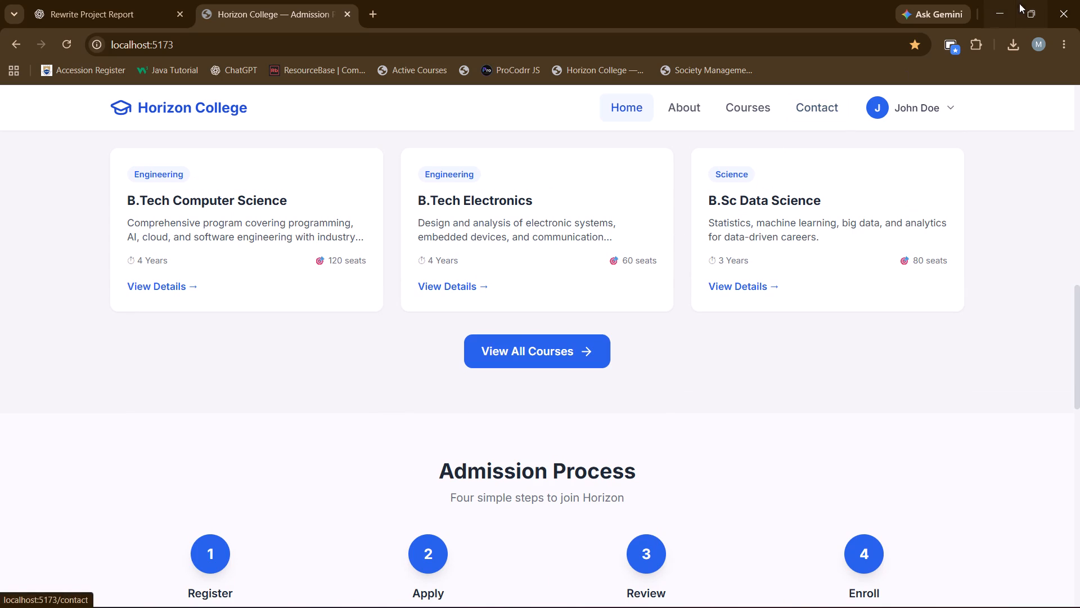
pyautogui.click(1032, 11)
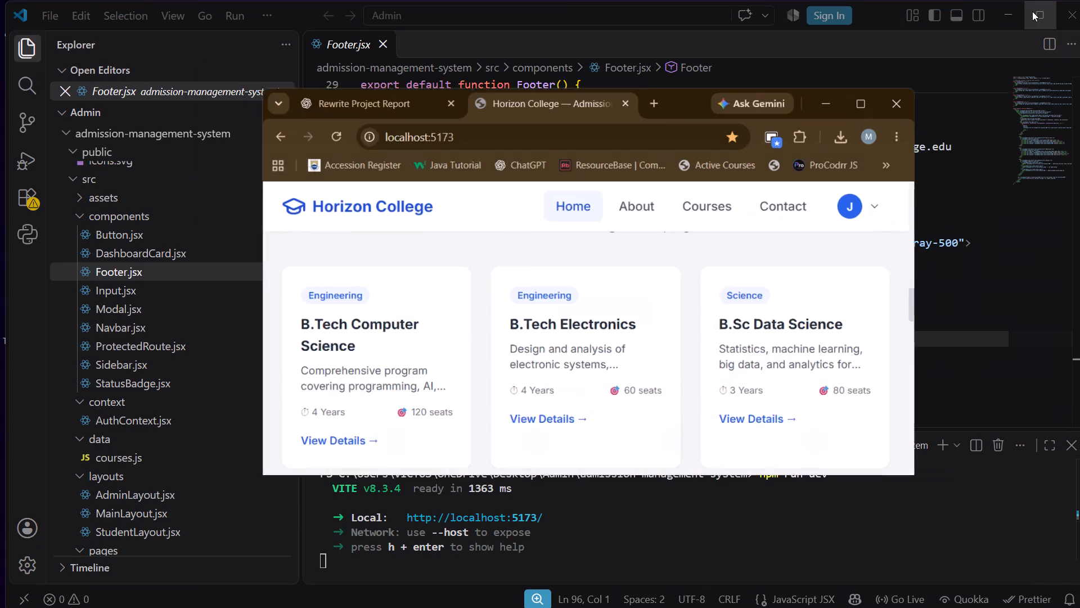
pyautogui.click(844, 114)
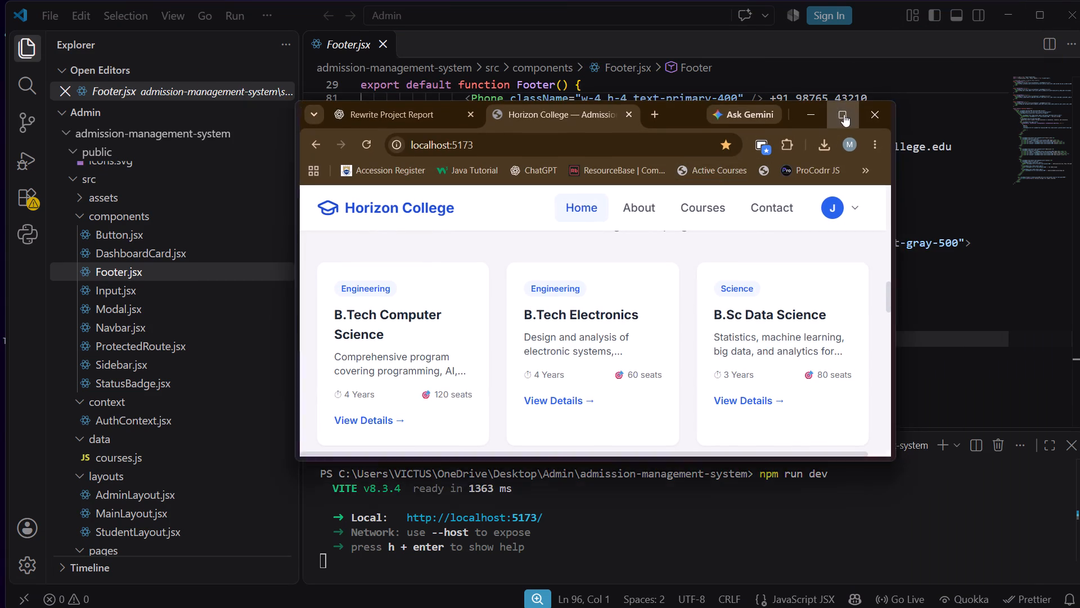
# Open the full course list from the home page's Featured Courses section.
pyautogui.scroll(3, 629, 258)
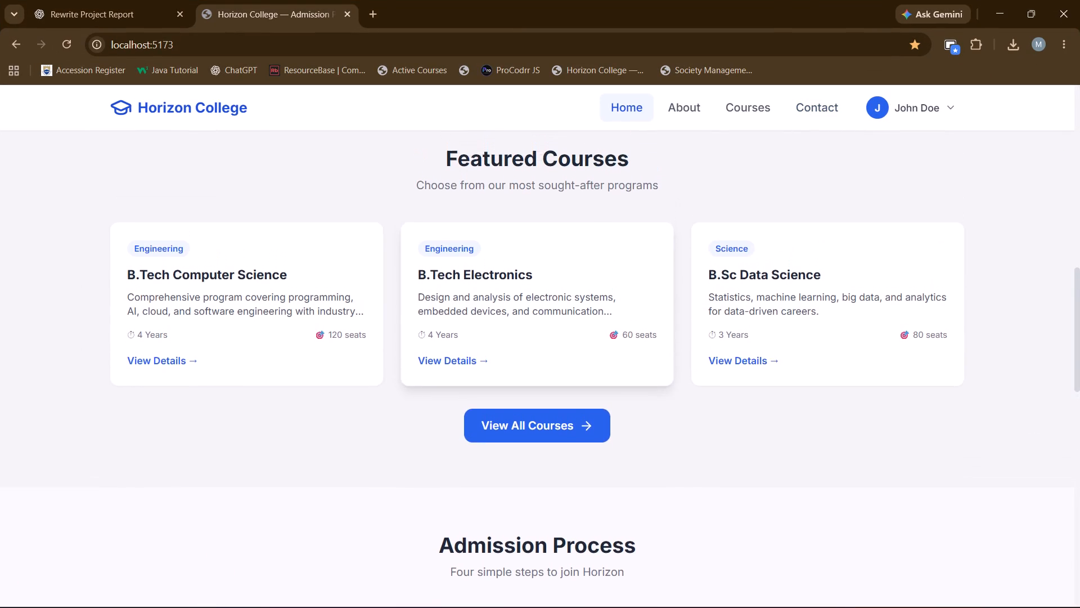
pyautogui.scroll(1, 629, 258)
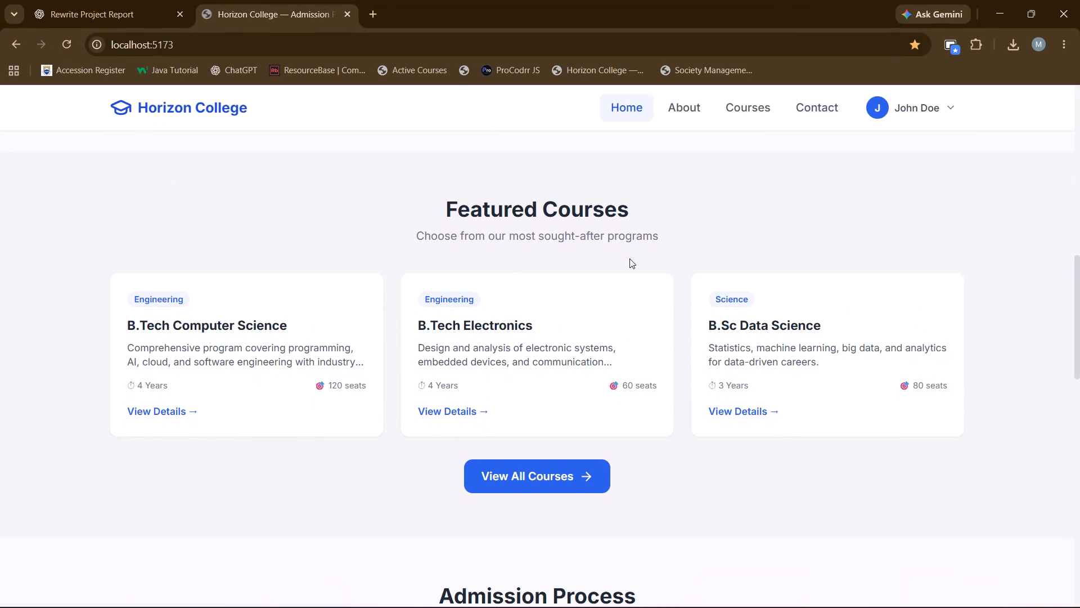
pyautogui.click(548, 503)
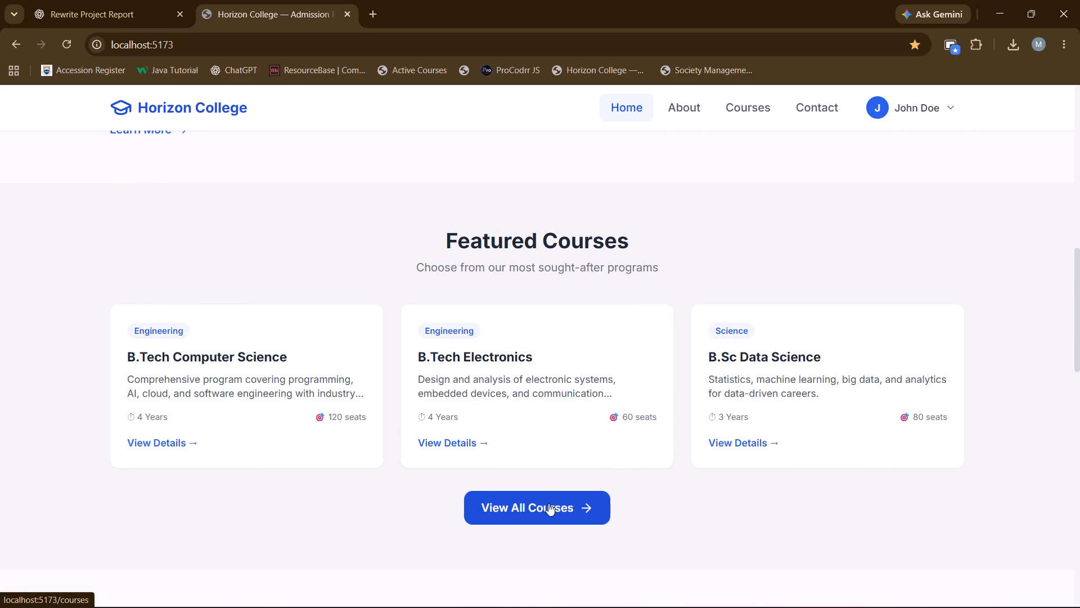
# Capture a screenshot of the Courses page from the navigation bar and search filters down to the B.Sc Biotechnology, BBA and MBA cards.
pyautogui.scroll(6, 548, 503)
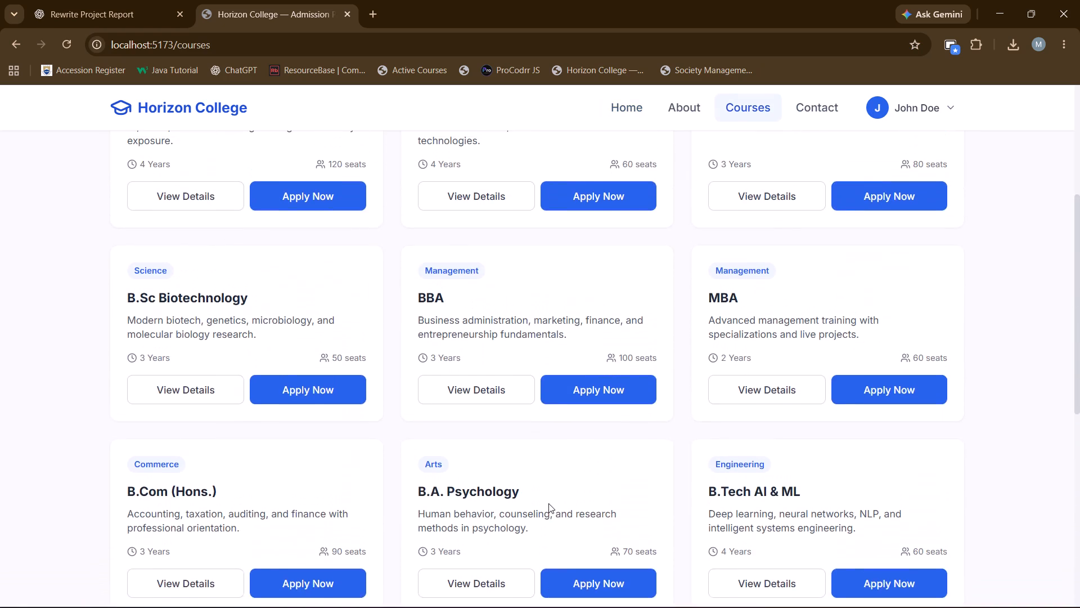
pyautogui.scroll(5, 548, 503)
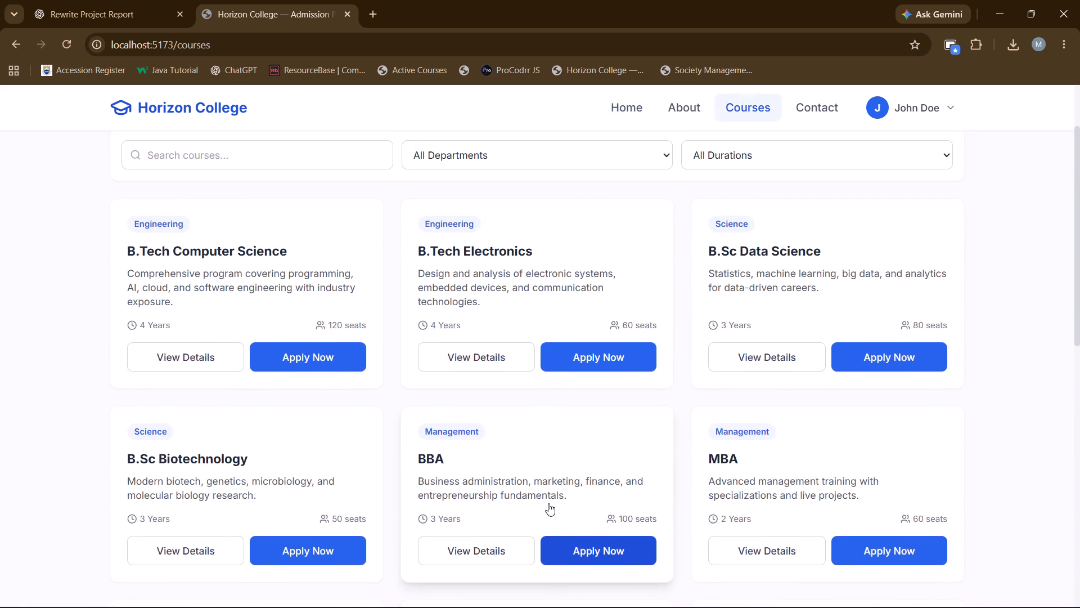
pyautogui.scroll(4, 548, 503)
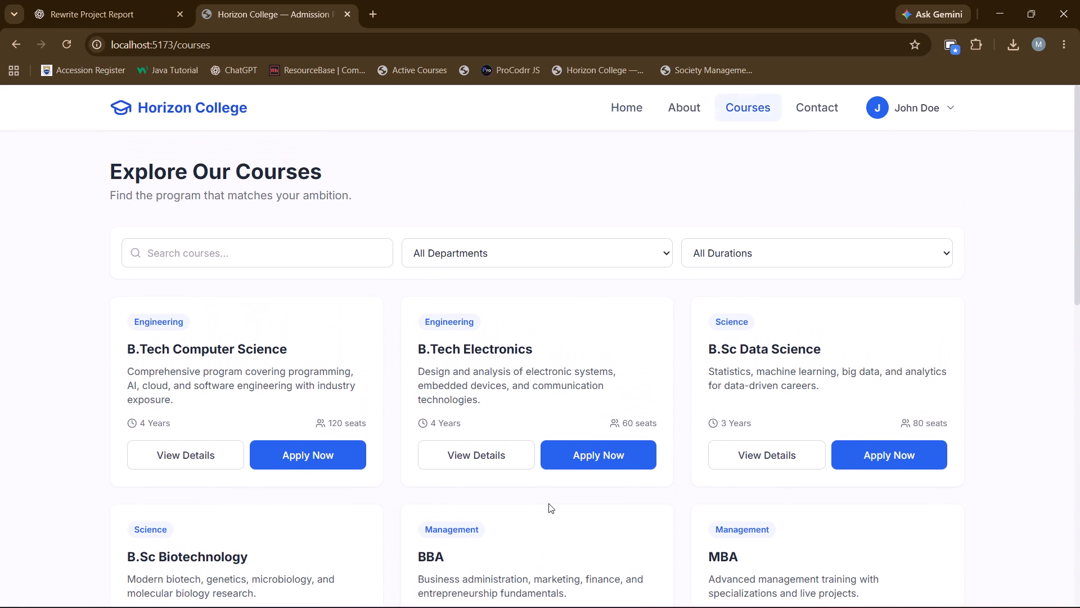
pyautogui.scroll(4, 548, 503)
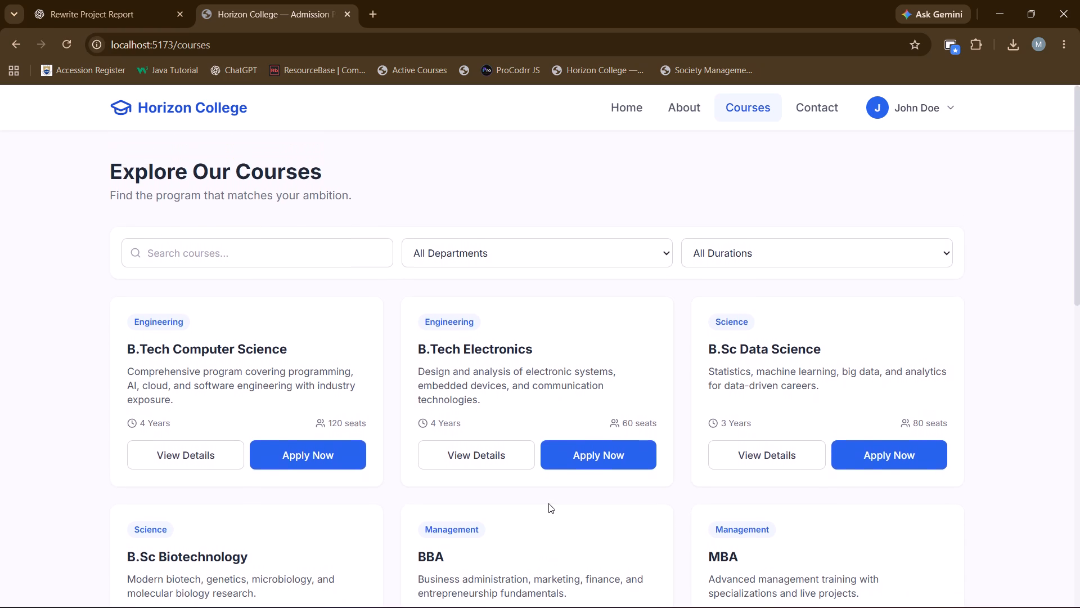
pyautogui.scroll(1, 548, 503)
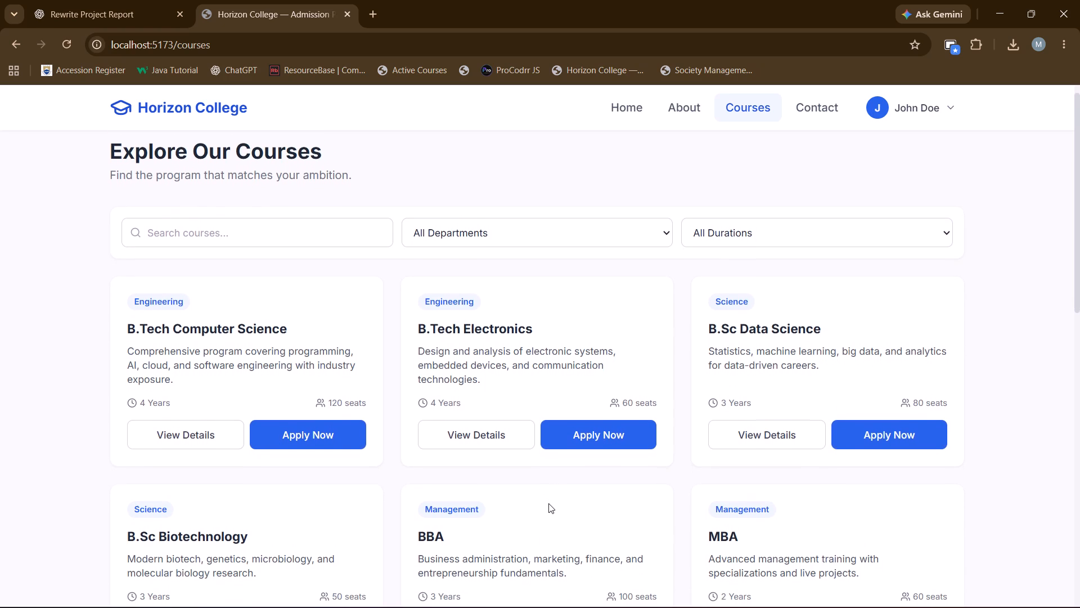
pyautogui.scroll(1, 548, 503)
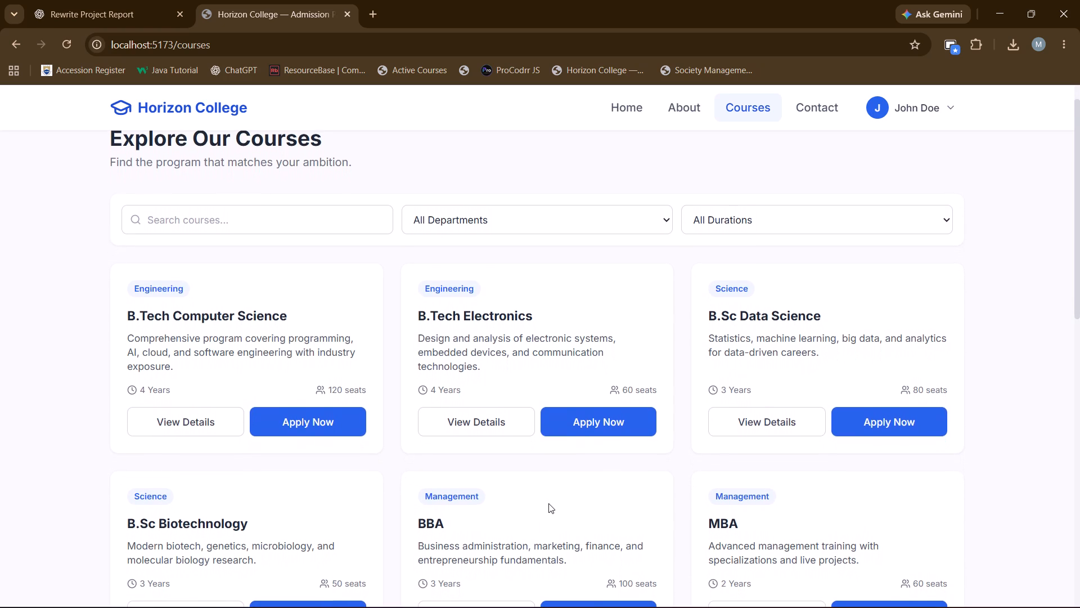
pyautogui.scroll(2, 548, 503)
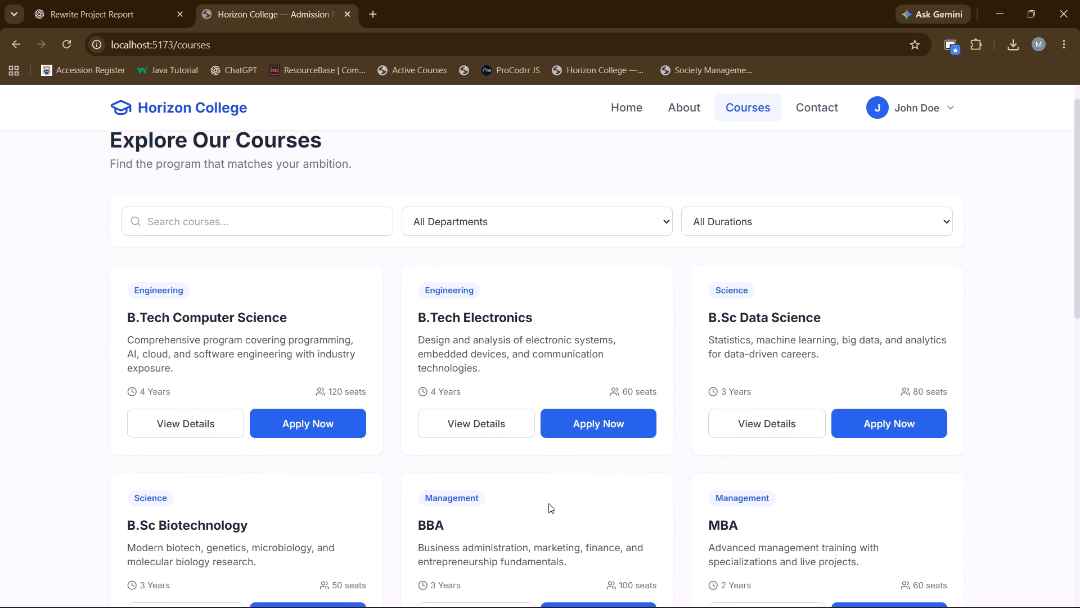
pyautogui.scroll(1, 548, 503)
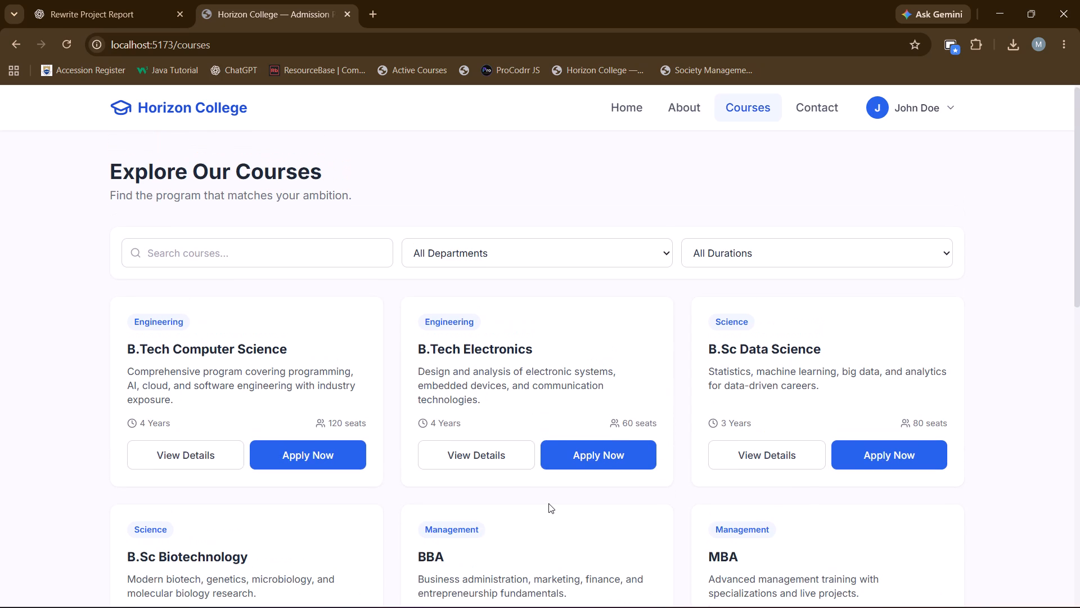
pyautogui.scroll(-1, 548, 503)
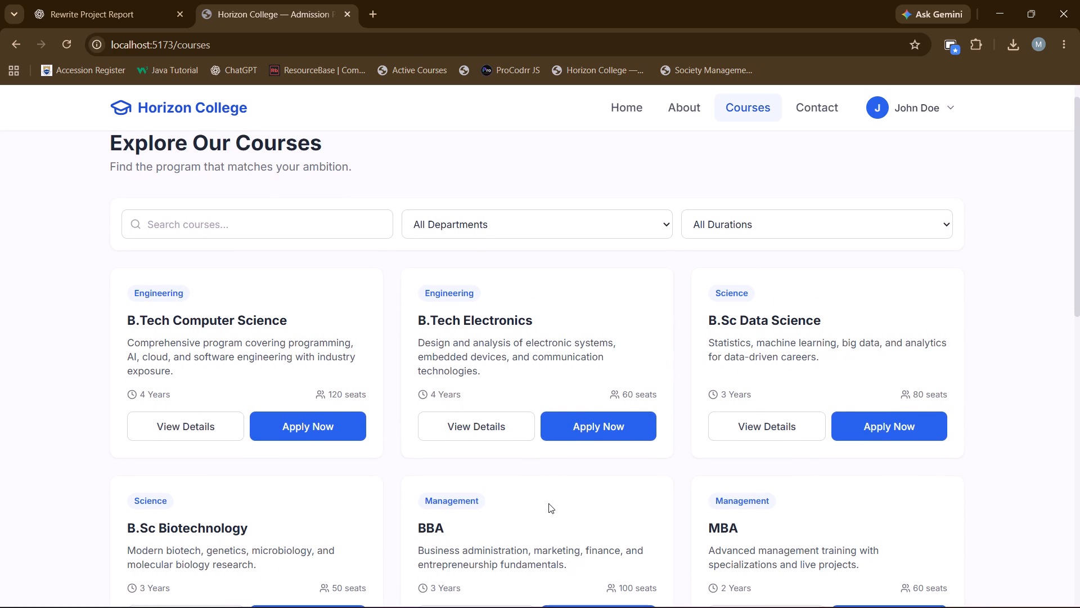
pyautogui.scroll(-1, 548, 503)
pyautogui.press('Print')
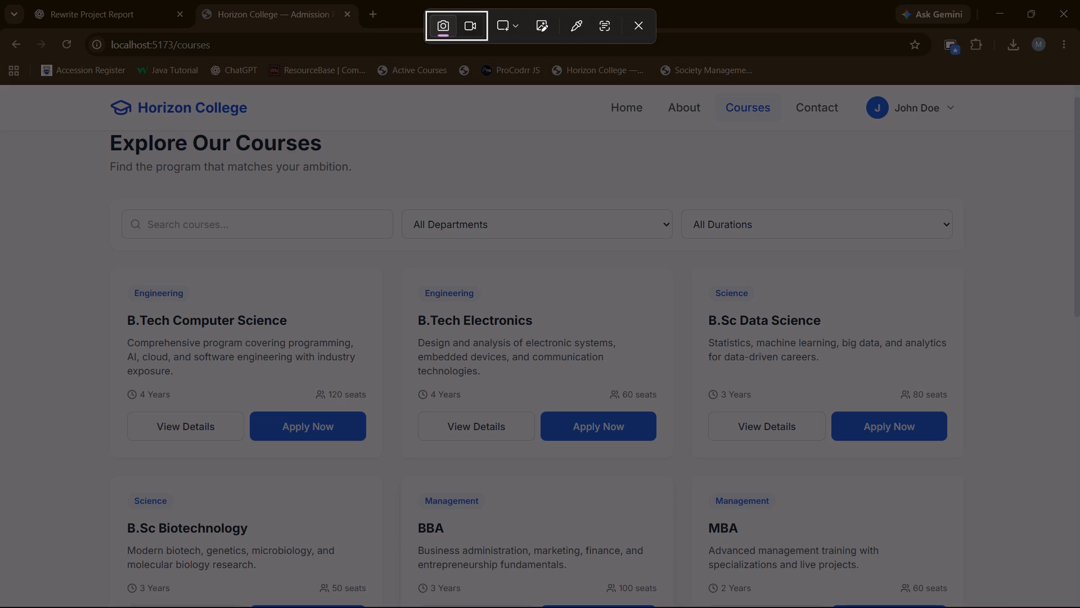
pyautogui.moveTo(2, 86); pyautogui.dragTo(417, 257)
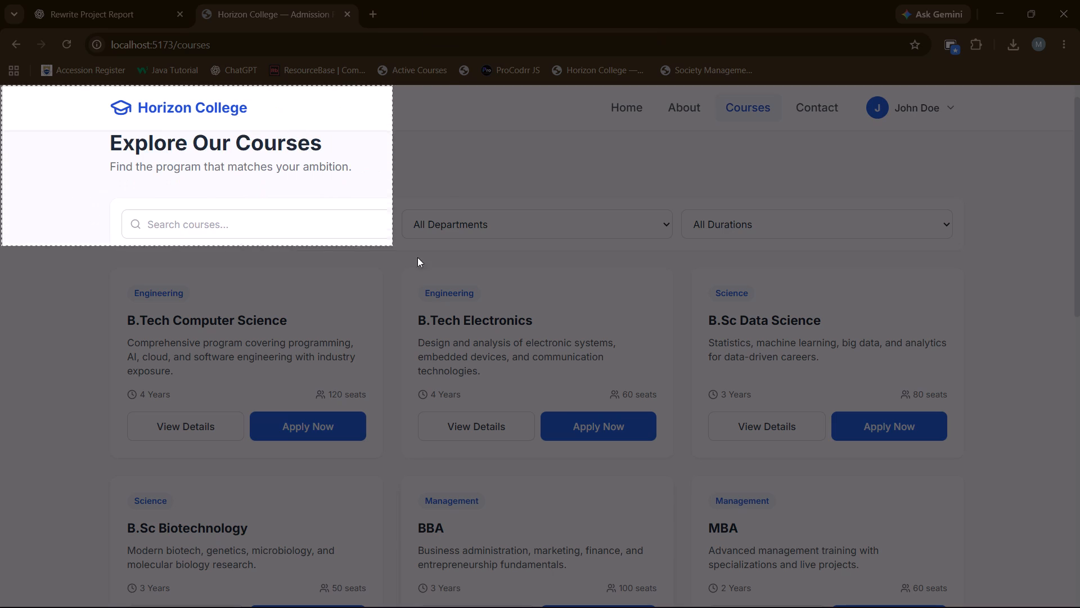
pyautogui.moveTo(417, 257); pyautogui.dragTo(812, 607)
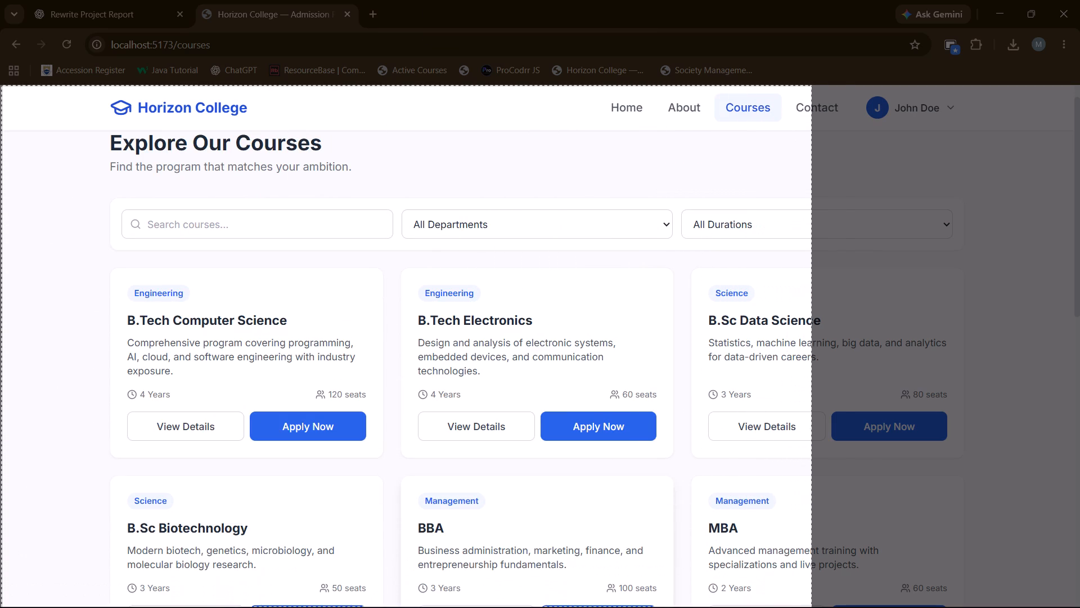
pyautogui.moveTo(812, 607); pyautogui.dragTo(1023, 607)
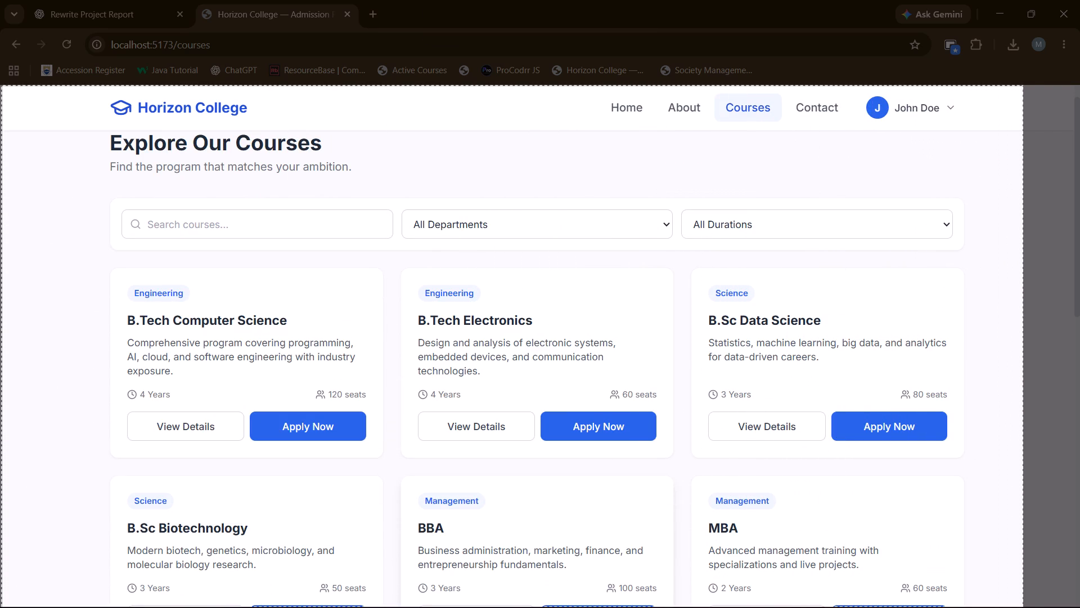
pyautogui.moveTo(1023, 607); pyautogui.dragTo(1079, 607)
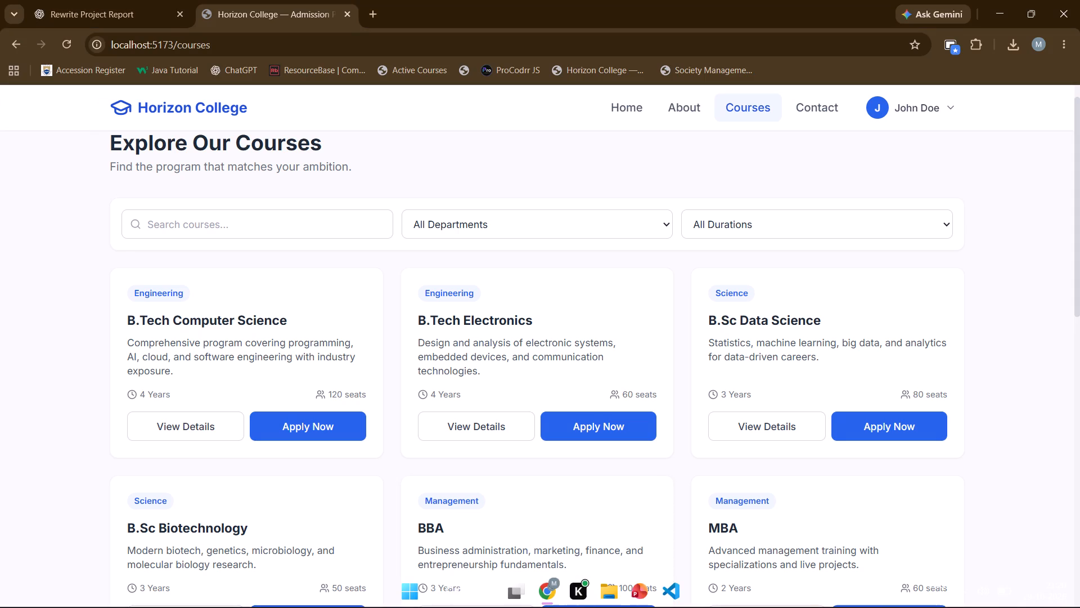
# Capture a screenshot of the lower part of the Courses page, showing the B.Com (Hons.) through B.Design cards.
pyautogui.scroll(-5, 967, 401)
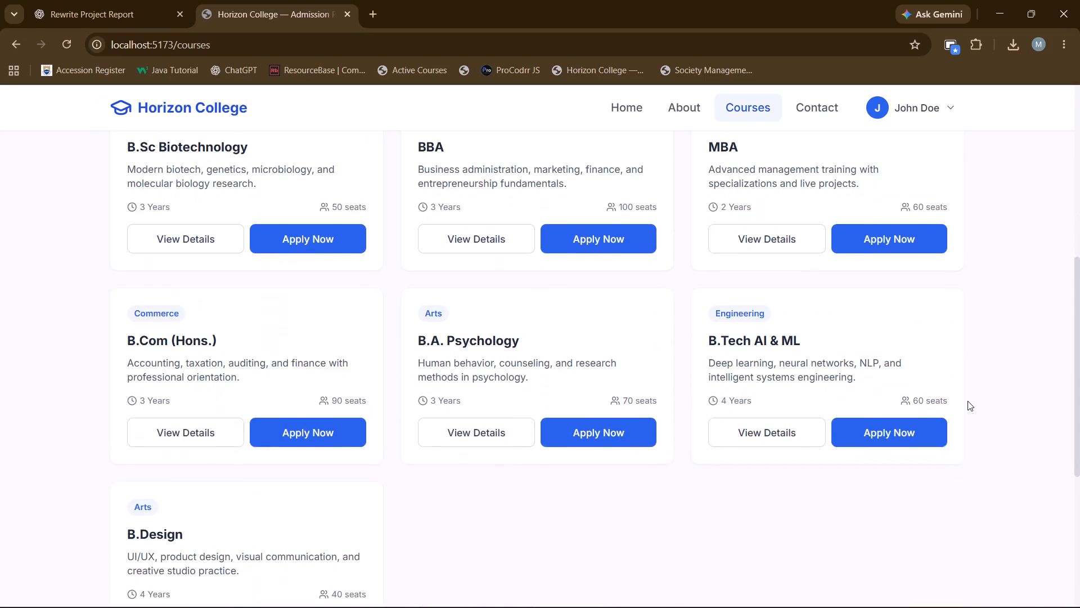
pyautogui.scroll(-2, 967, 401)
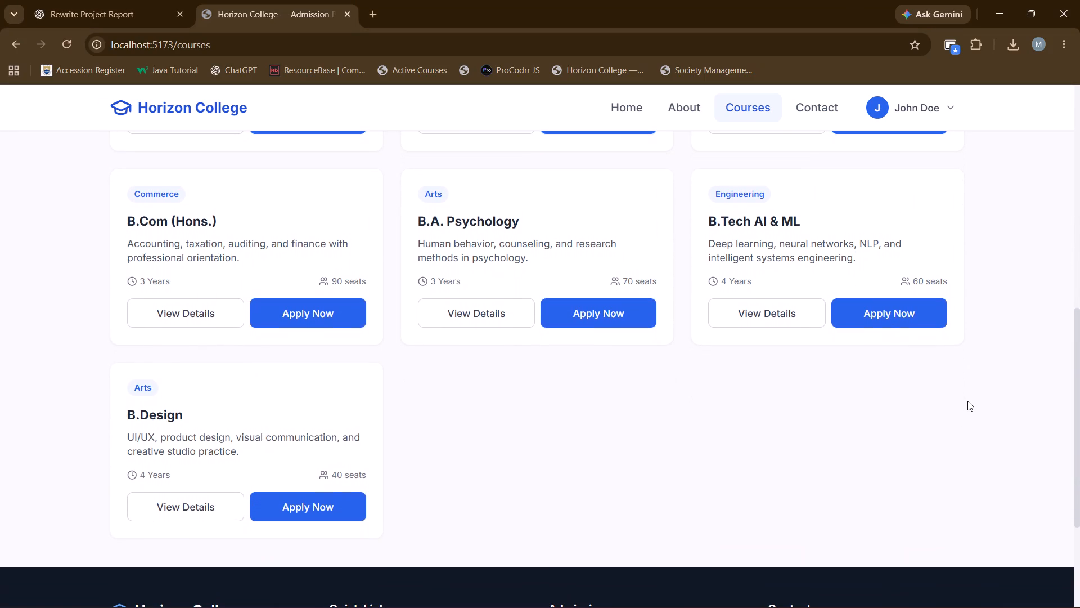
pyautogui.scroll(-2, 967, 401)
pyautogui.scroll(2, 967, 401)
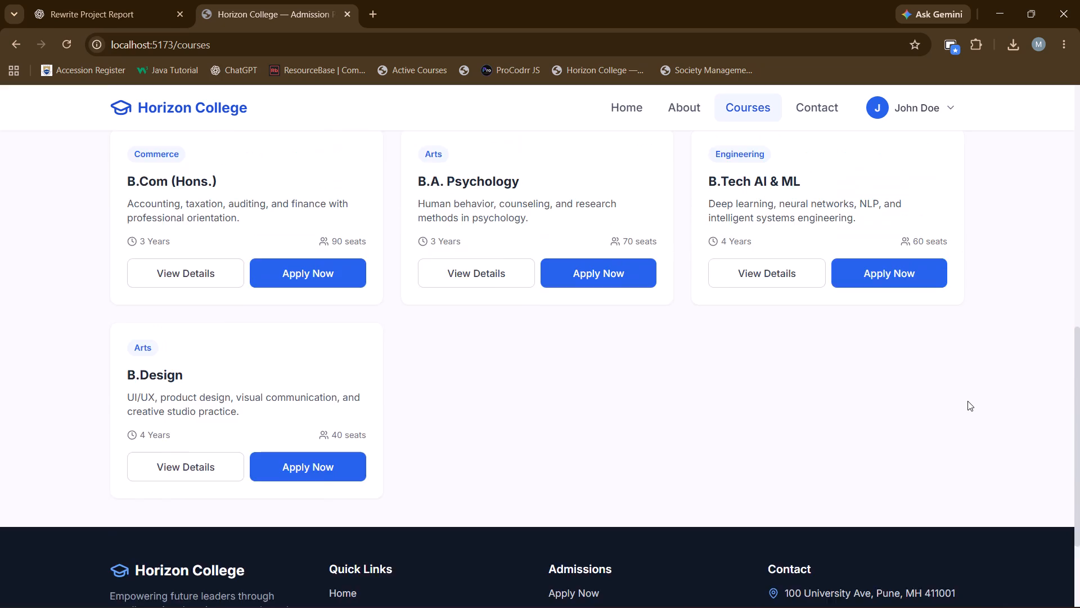
pyautogui.scroll(6, 967, 401)
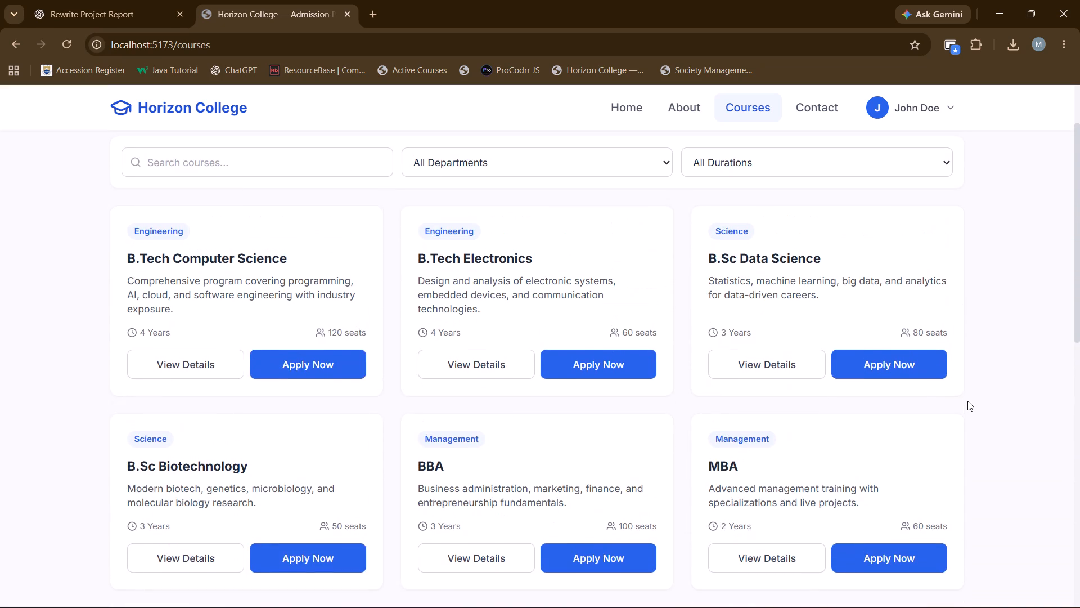
pyautogui.scroll(-7, 967, 401)
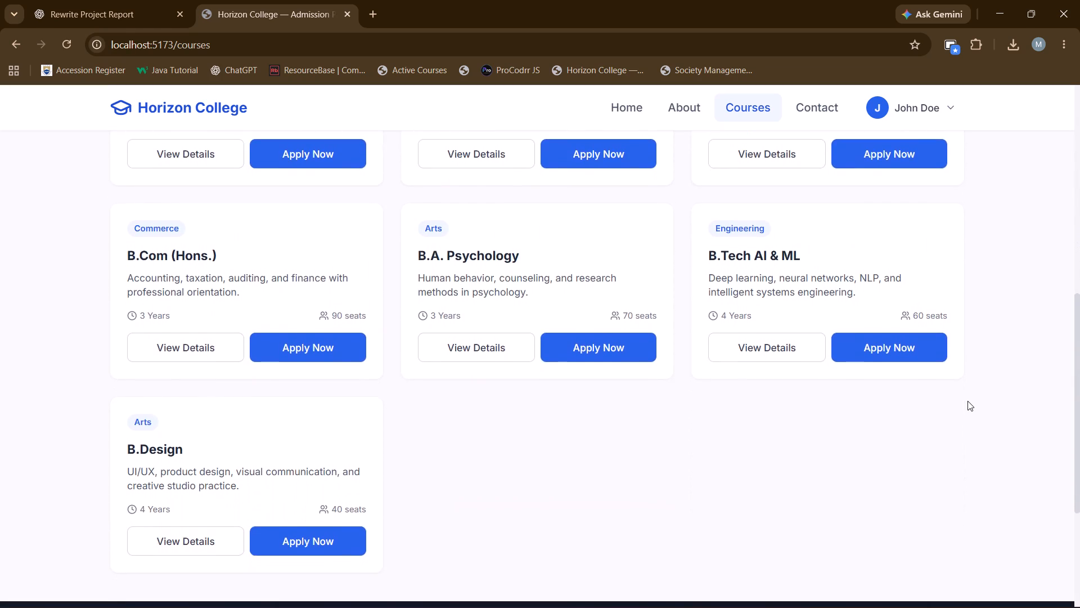
pyautogui.scroll(-1, 967, 401)
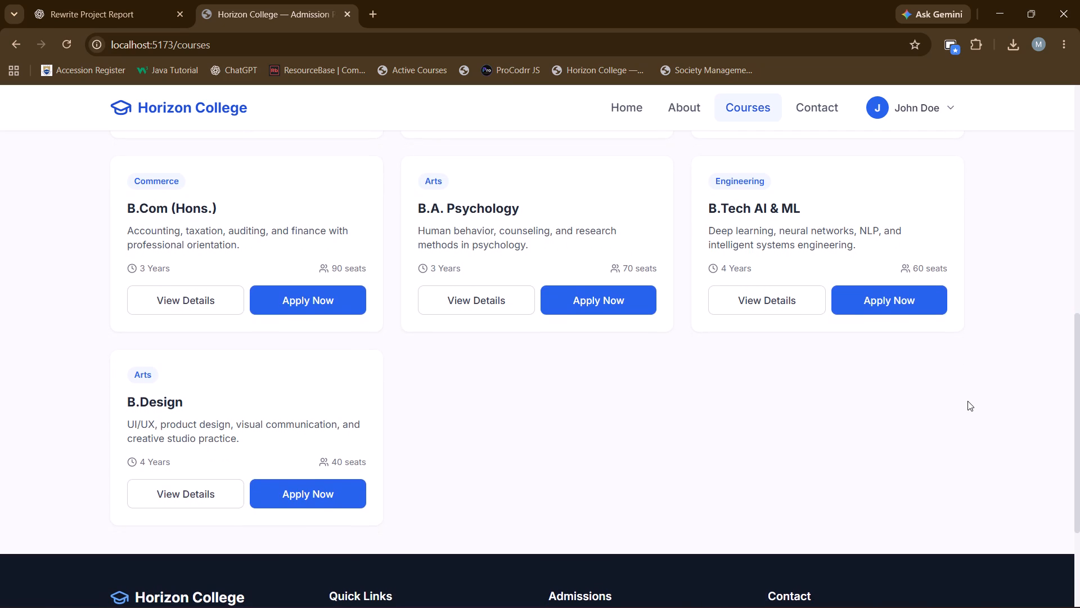
pyautogui.press('Print')
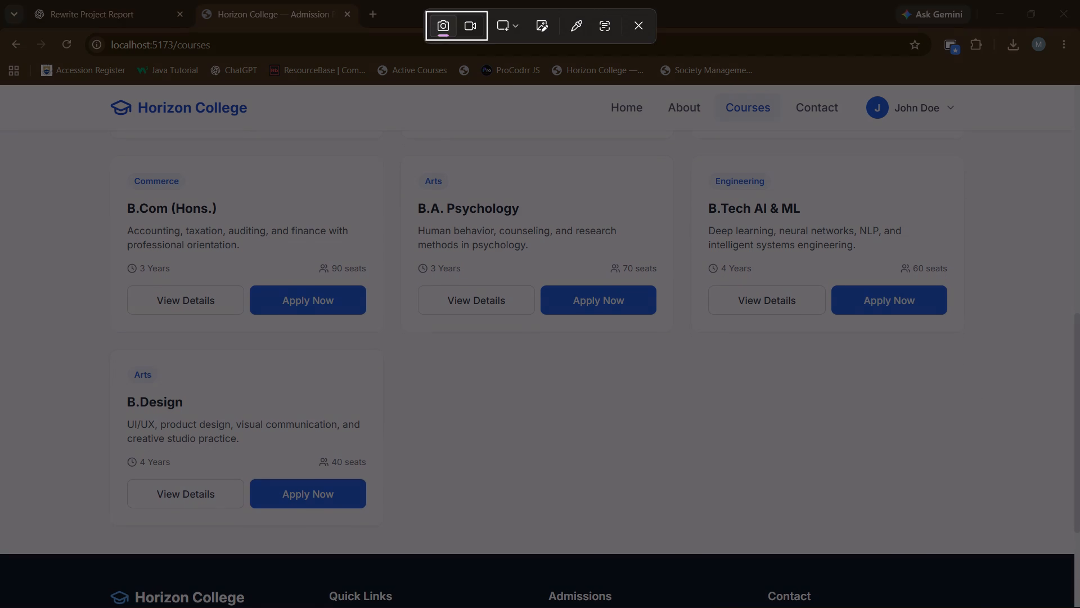
pyautogui.click(1, 132)
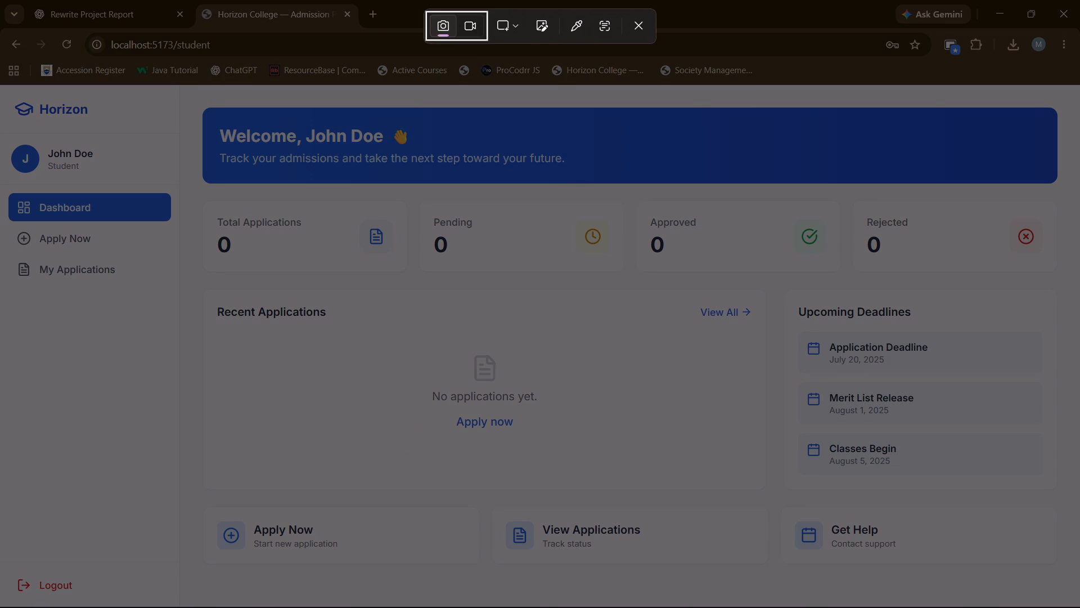
# Capture a screenshot of the whole student dashboard page, including its sidebar, application statistics and upcoming deadlines.
pyautogui.moveTo(1, 85); pyautogui.dragTo(661, 555)
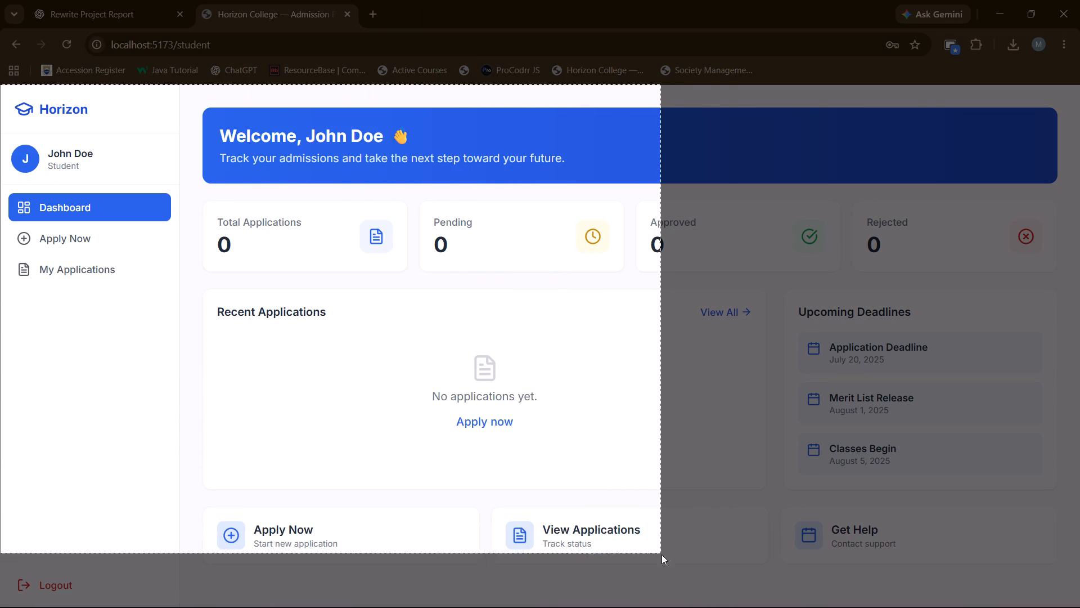
pyautogui.moveTo(661, 555); pyautogui.dragTo(874, 607)
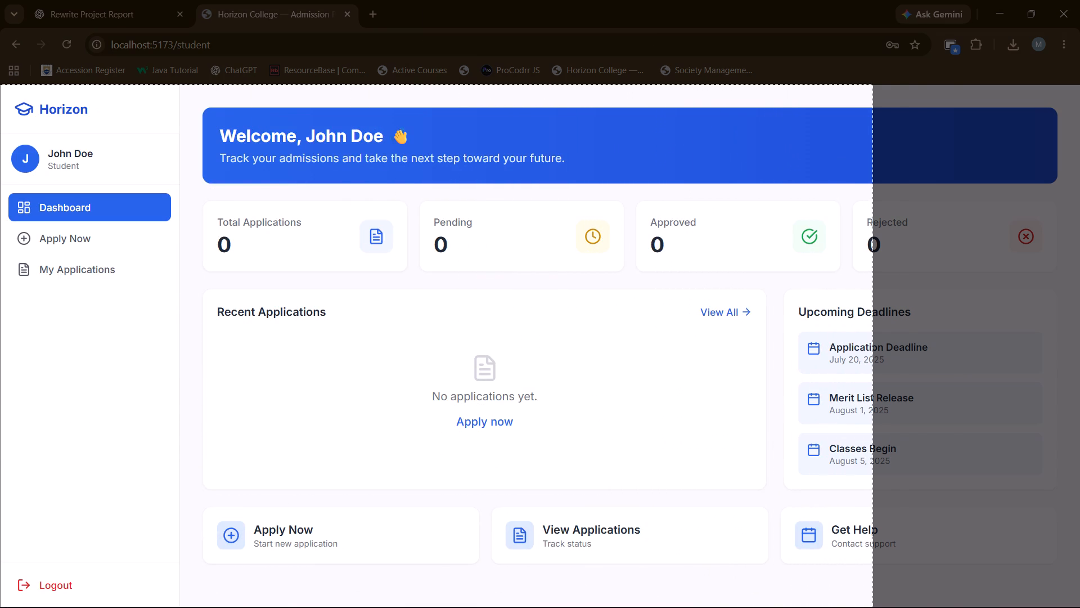
pyautogui.moveTo(874, 607); pyautogui.dragTo(1079, 607)
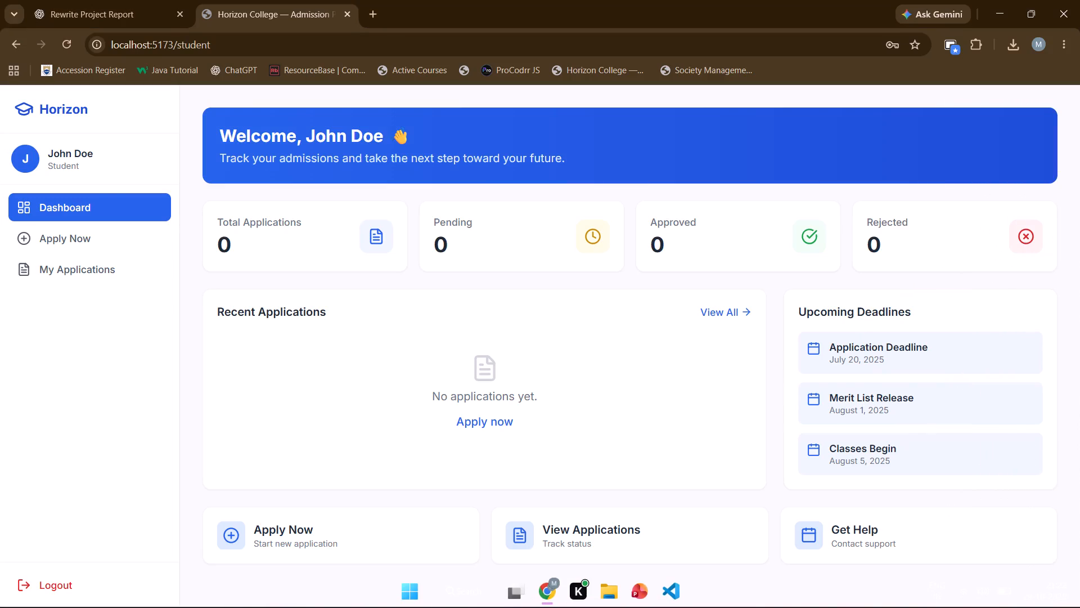
# Open the Admission Application form from the student dashboard.
pyautogui.click(98, 233)
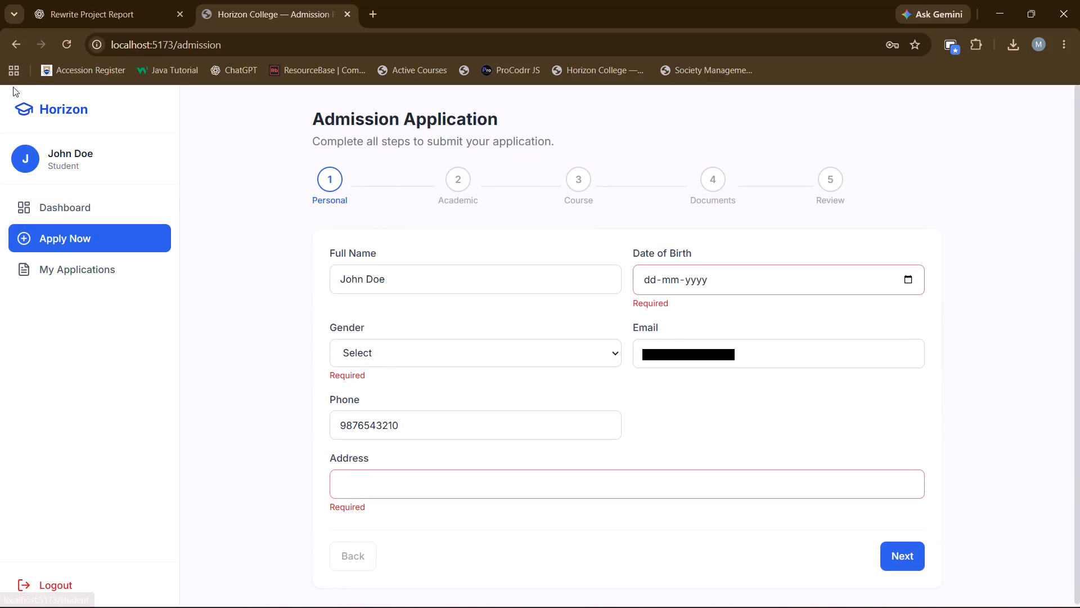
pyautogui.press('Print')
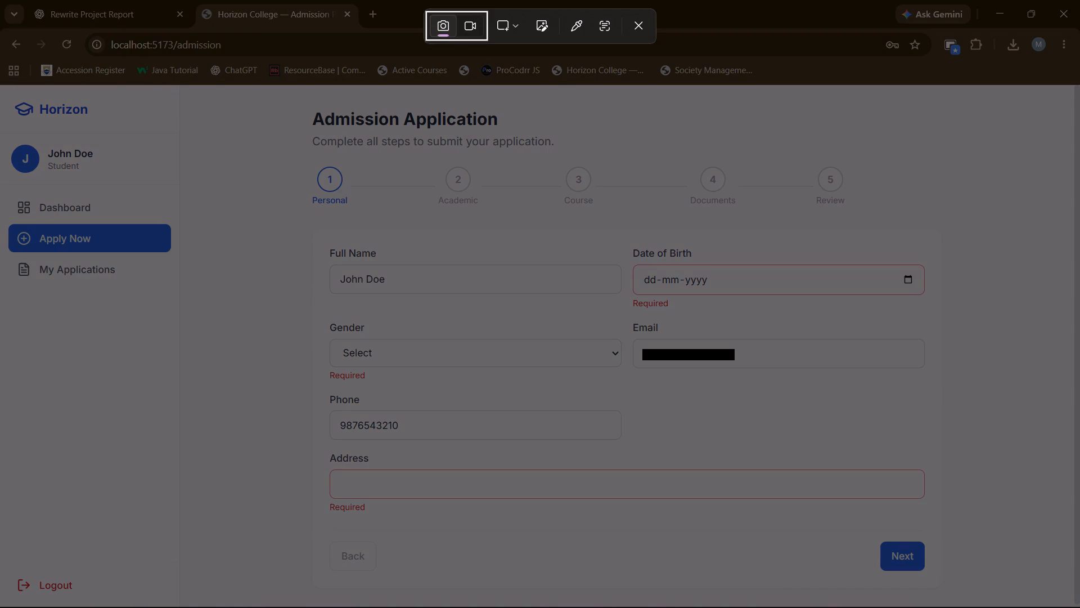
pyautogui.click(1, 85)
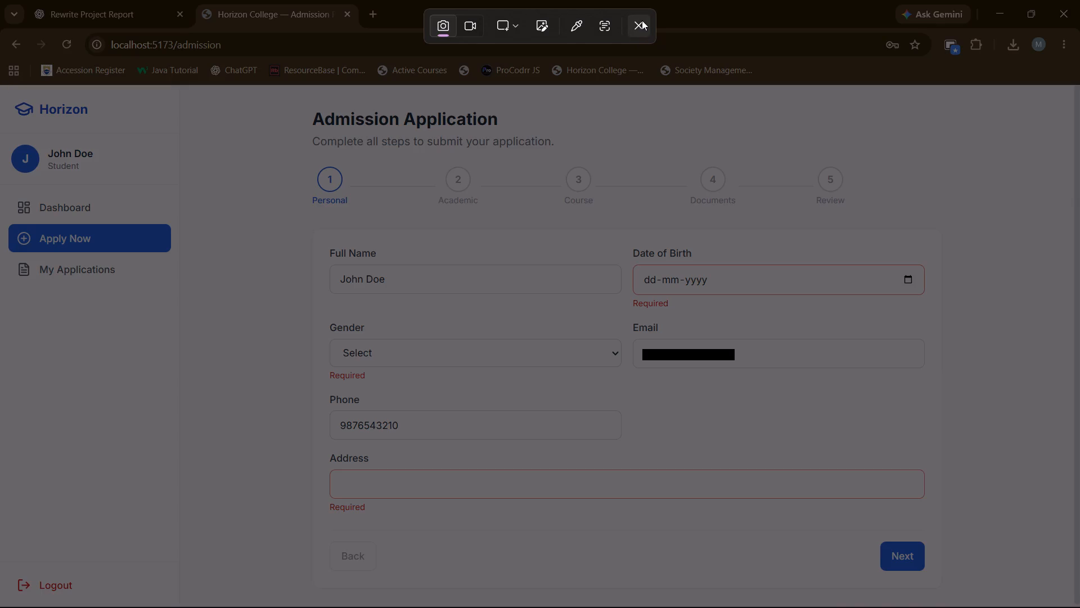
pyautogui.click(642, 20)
# Clear the prefilled Full Name field in the Personal step of the Admission Application form.
pyautogui.click(422, 279)
pyautogui.press('BackSpace')
pyautogui.press('BackSpace')
pyautogui.press('BackSpace')
pyautogui.press('BackSpace')
pyautogui.press('BackSpace')
pyautogui.press('BackSpace')
pyautogui.press('BackSpace')
pyautogui.press('BackSpace')
pyautogui.press('BackSpace')
pyautogui.press('BackSpace')
pyautogui.press('BackSpace')
pyautogui.press('BackSpace')
pyautogui.press('BackSpace')
pyautogui.press('BackSpace')
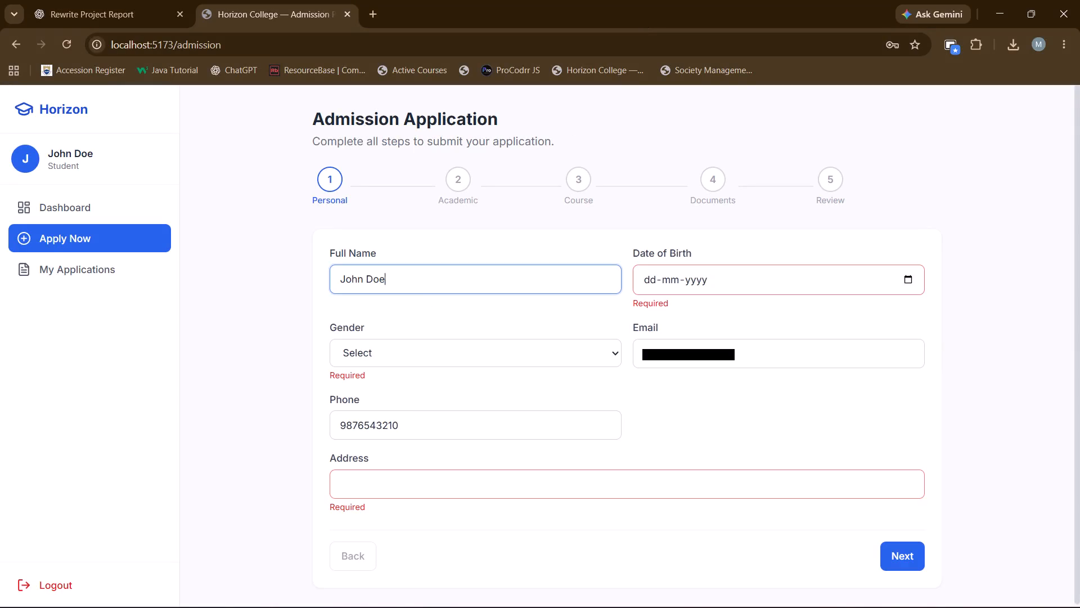
pyautogui.click(310, 343)
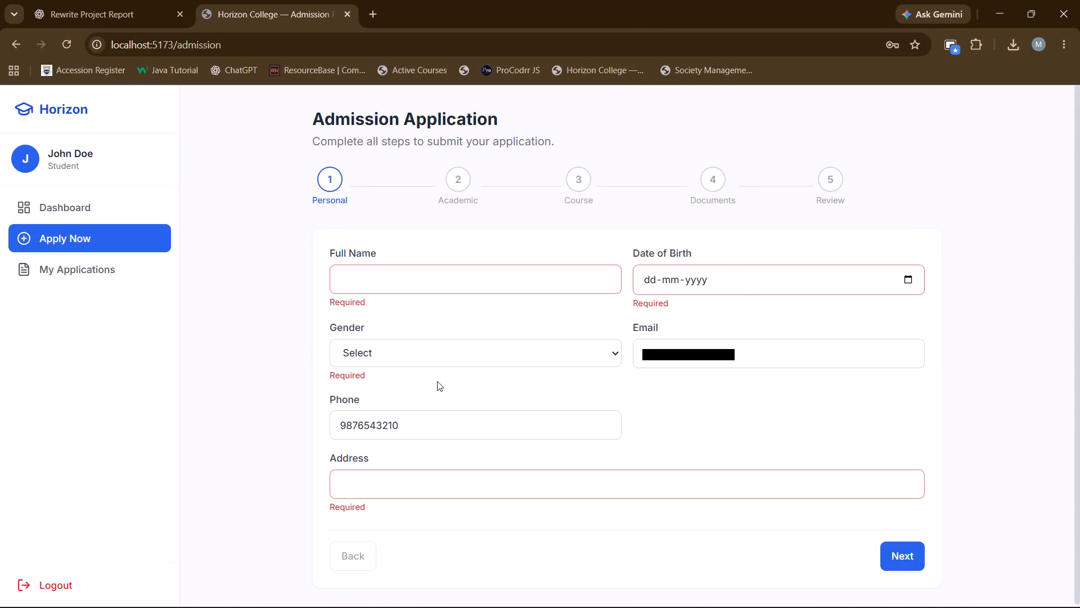
# Clear the prefilled Email field in the Personal step of the application form.
pyautogui.click(760, 361)
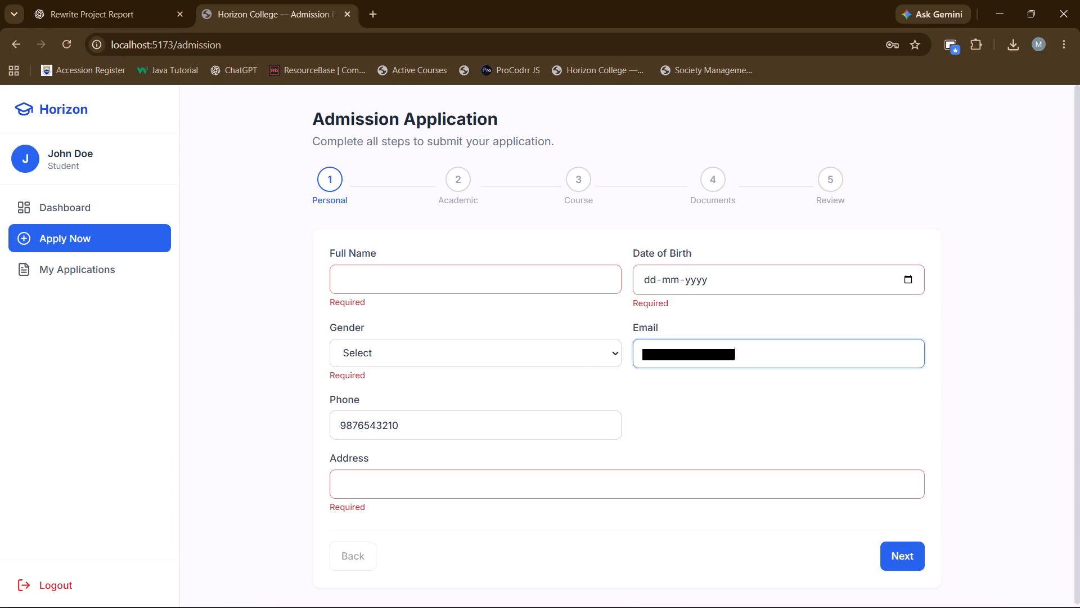
pyautogui.press('BackSpace')
pyautogui.press('BackSpace')
pyautogui.press('BackSpace')
pyautogui.press('BackSpace')
pyautogui.press('BackSpace')
pyautogui.press('BackSpace')
pyautogui.press('BackSpace')
pyautogui.press('BackSpace')
pyautogui.press('BackSpace')
pyautogui.press('BackSpace')
pyautogui.press('BackSpace')
pyautogui.press('BackSpace')
pyautogui.press('BackSpace')
pyautogui.press('BackSpace')
pyautogui.press('BackSpace')
pyautogui.press('BackSpace')
pyautogui.press('BackSpace')
pyautogui.press('BackSpace')
pyautogui.press('BackSpace')
pyautogui.press('BackSpace')
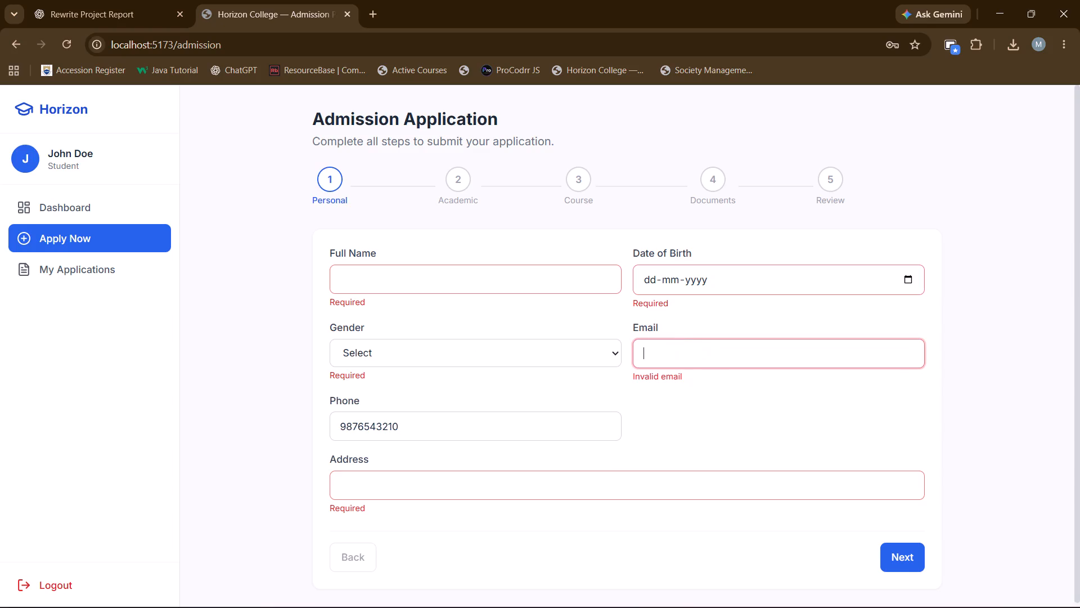
# Clear the prefilled Phone field in the Personal step of the application form.
pyautogui.click(512, 436)
pyautogui.press('BackSpace')
pyautogui.press('BackSpace')
pyautogui.press('BackSpace')
pyautogui.press('BackSpace')
pyautogui.press('BackSpace')
pyautogui.press('BackSpace')
pyautogui.press('BackSpace')
pyautogui.press('BackSpace')
pyautogui.press('BackSpace')
pyautogui.press('BackSpace')
pyautogui.press('BackSpace')
pyautogui.press('BackSpace')
pyautogui.press('BackSpace')
pyautogui.press('BackSpace')
pyautogui.press('BackSpace')
pyautogui.press('BackSpace')
pyautogui.press('BackSpace')
pyautogui.press('BackSpace')
pyautogui.press('BackSpace')
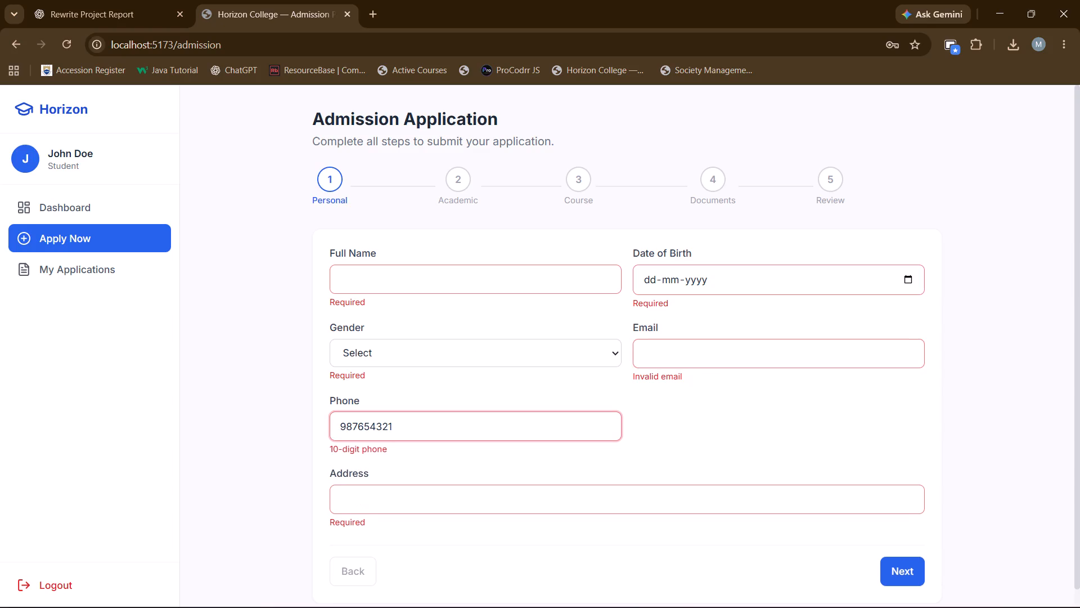
pyautogui.click(250, 366)
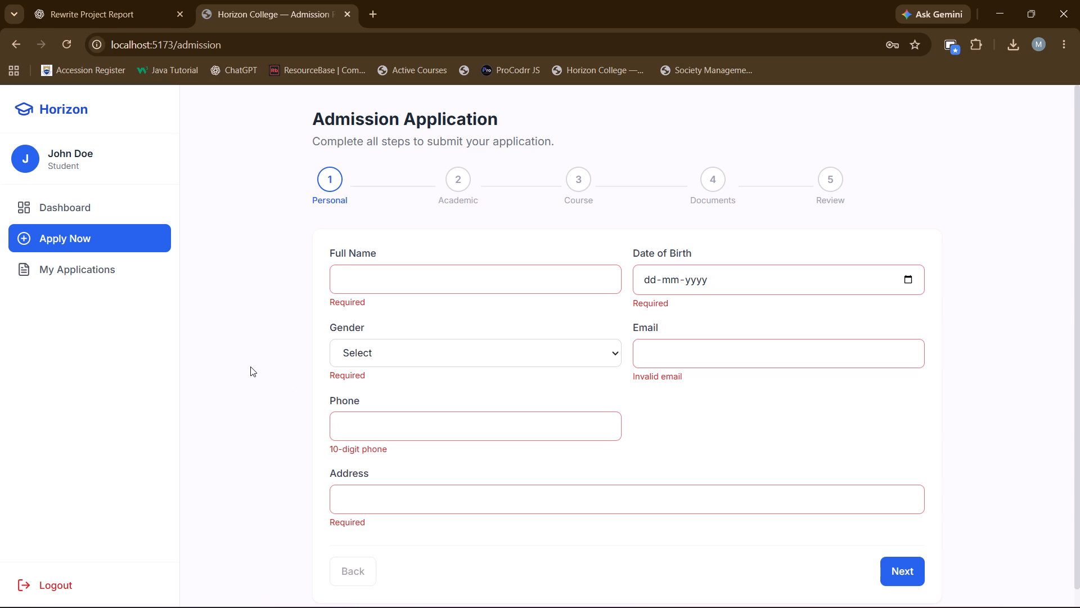
# Capture a screenshot of the full Admission Application page showing the empty Personal step, excluding the browser's address and bookmark bars.
pyautogui.press('Print')
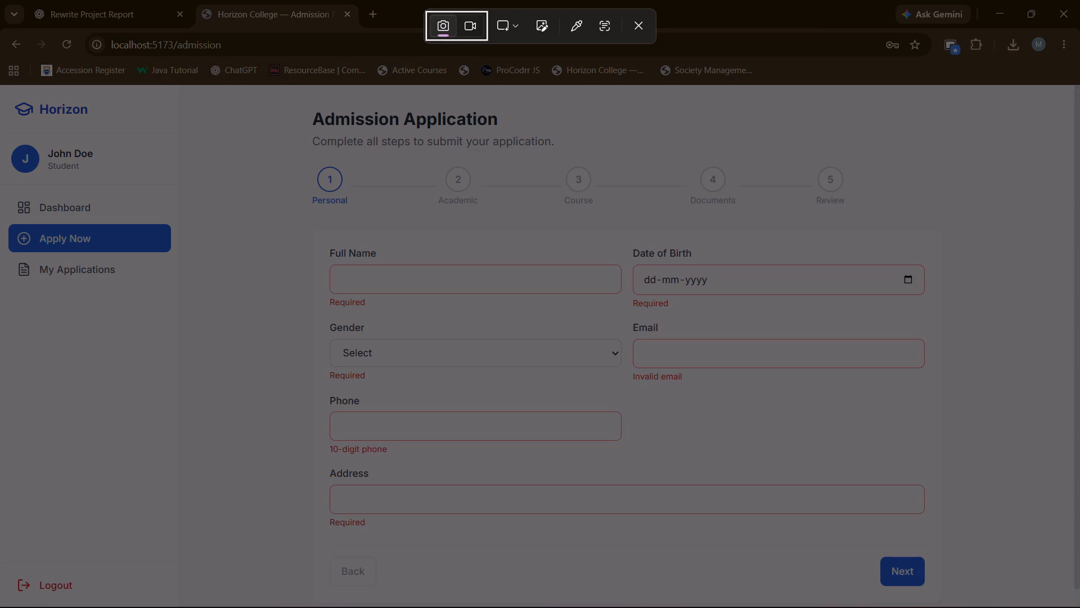
pyautogui.moveTo(0, 85); pyautogui.dragTo(304, 234)
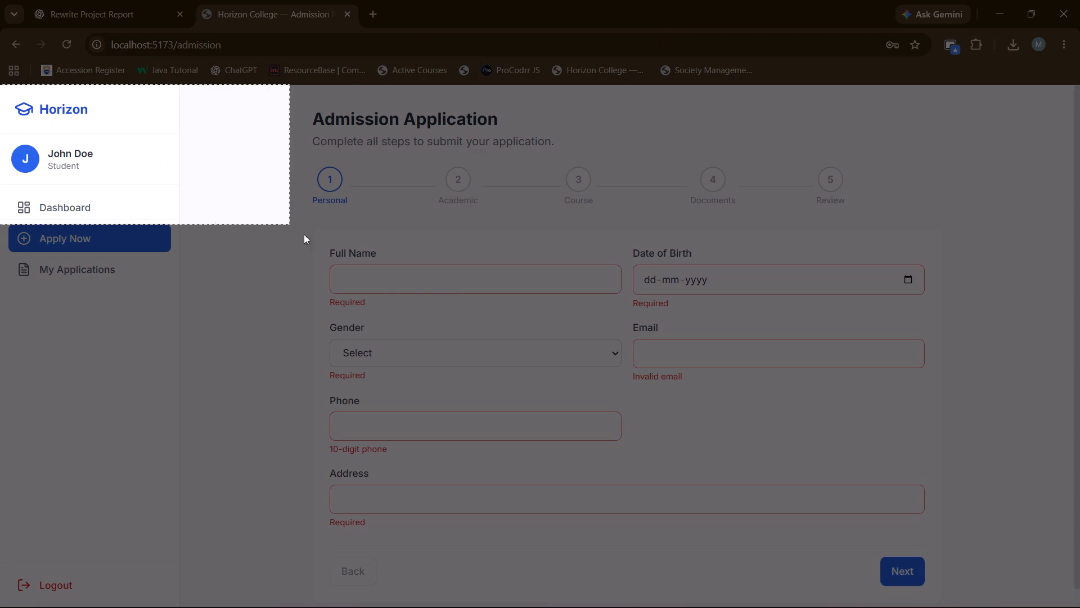
pyautogui.moveTo(304, 234); pyautogui.dragTo(582, 322)
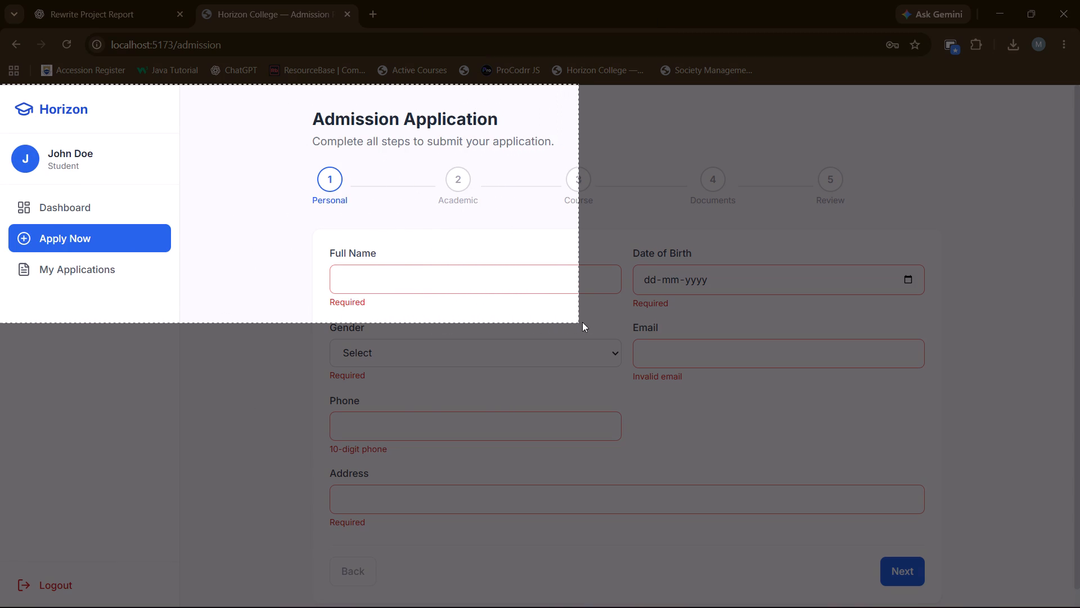
pyautogui.moveTo(582, 322); pyautogui.dragTo(771, 322)
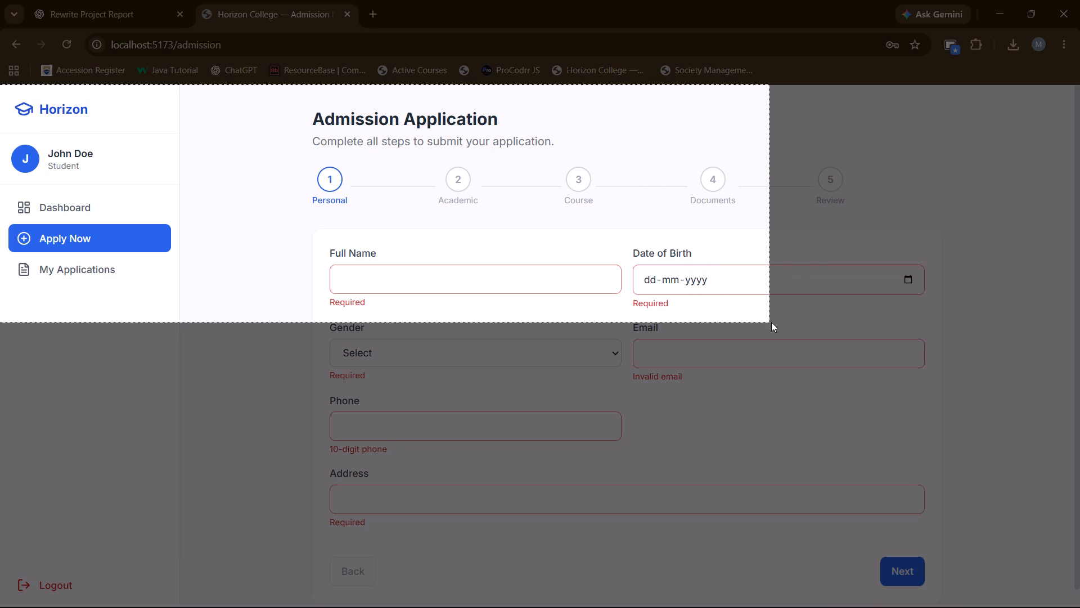
pyautogui.moveTo(771, 322); pyautogui.dragTo(961, 326)
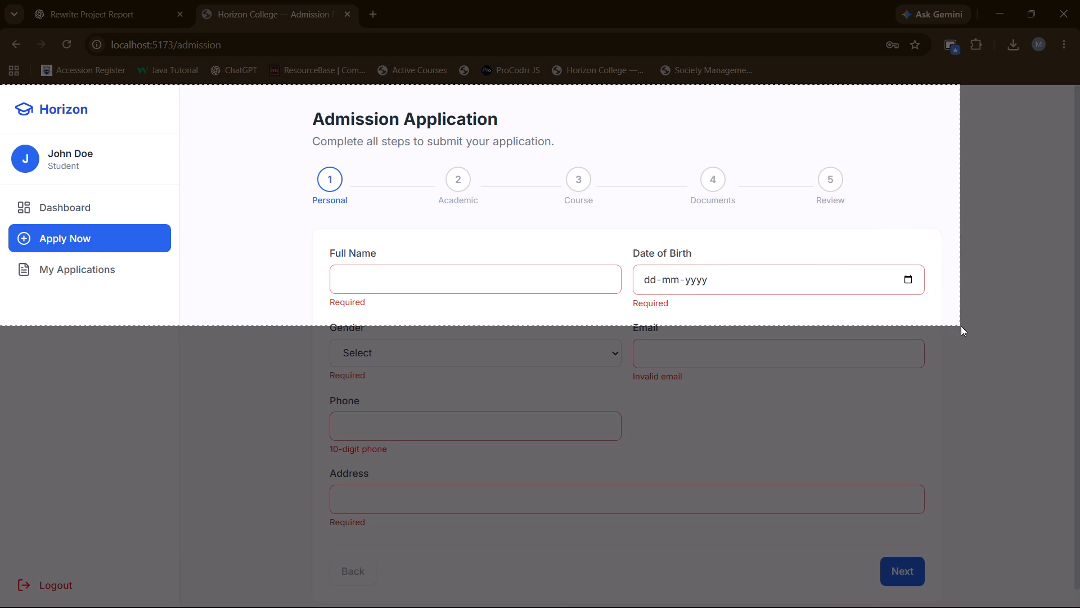
pyautogui.moveTo(961, 326); pyautogui.dragTo(1060, 569)
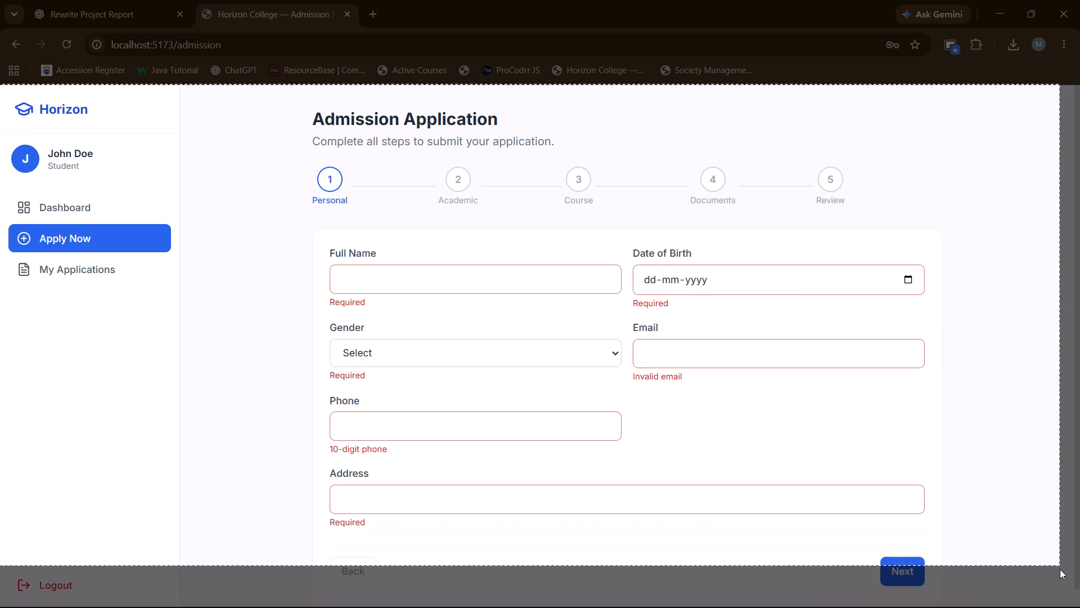
pyautogui.moveTo(1060, 569); pyautogui.dragTo(1079, 607)
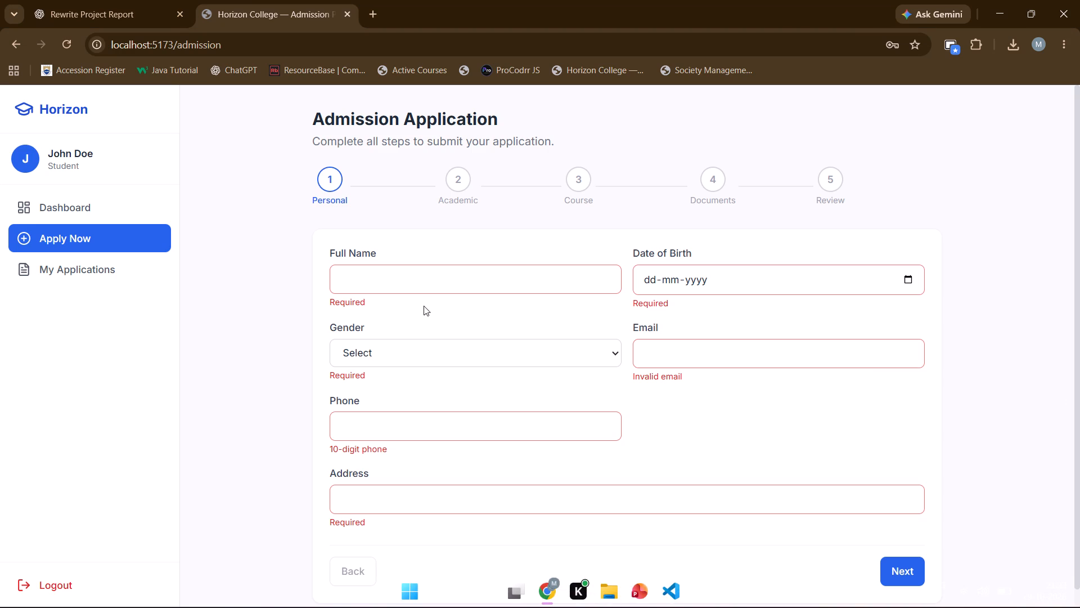
# Capture a full-page screenshot of the My Applications page with the application status filter options expanded.
pyautogui.click(124, 266)
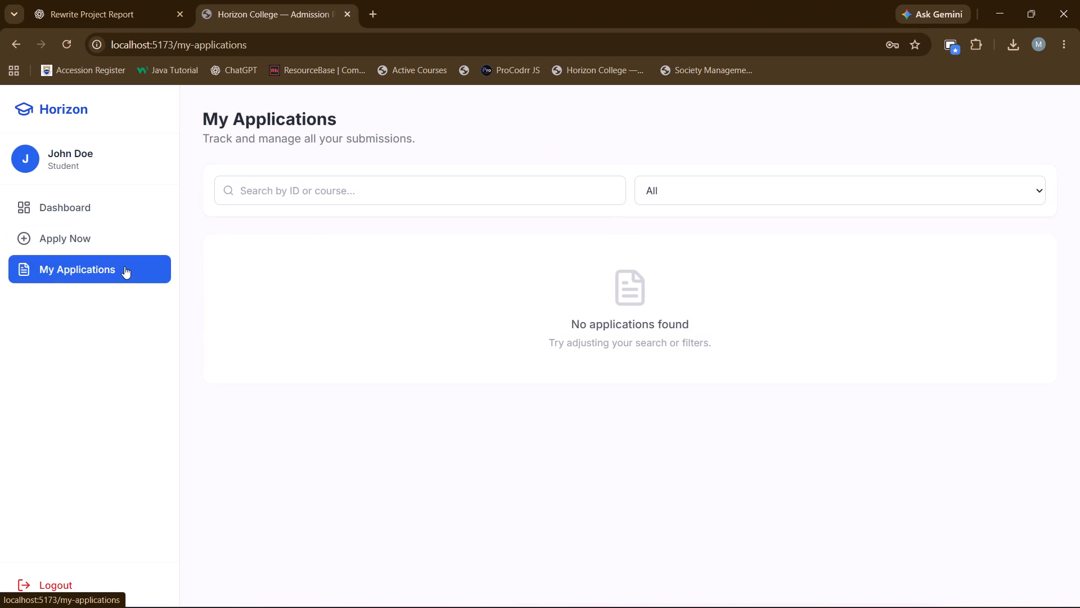
pyautogui.click(727, 193)
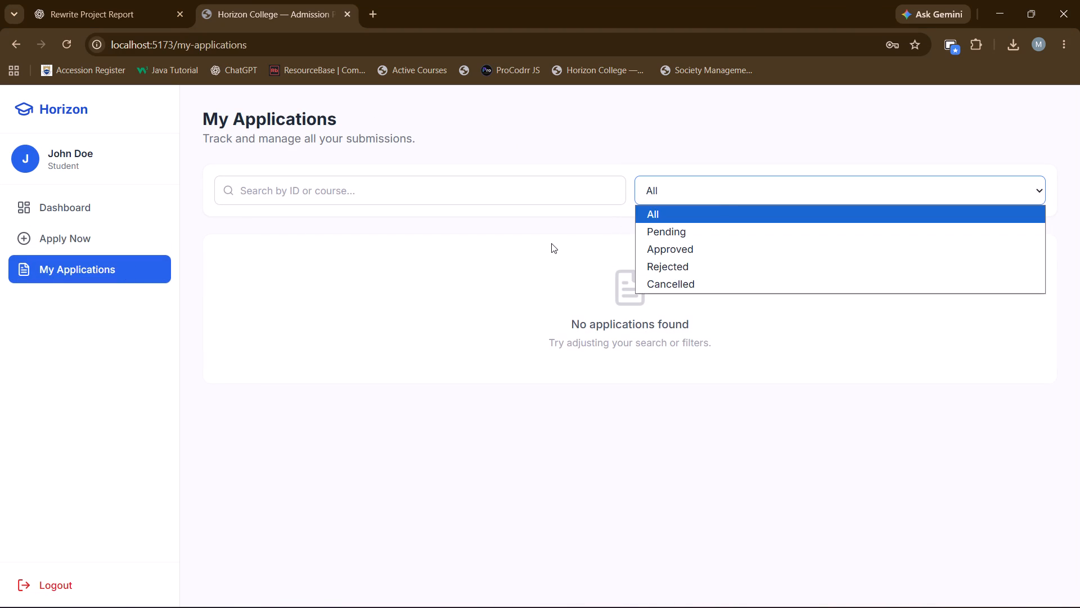
pyautogui.press('Print')
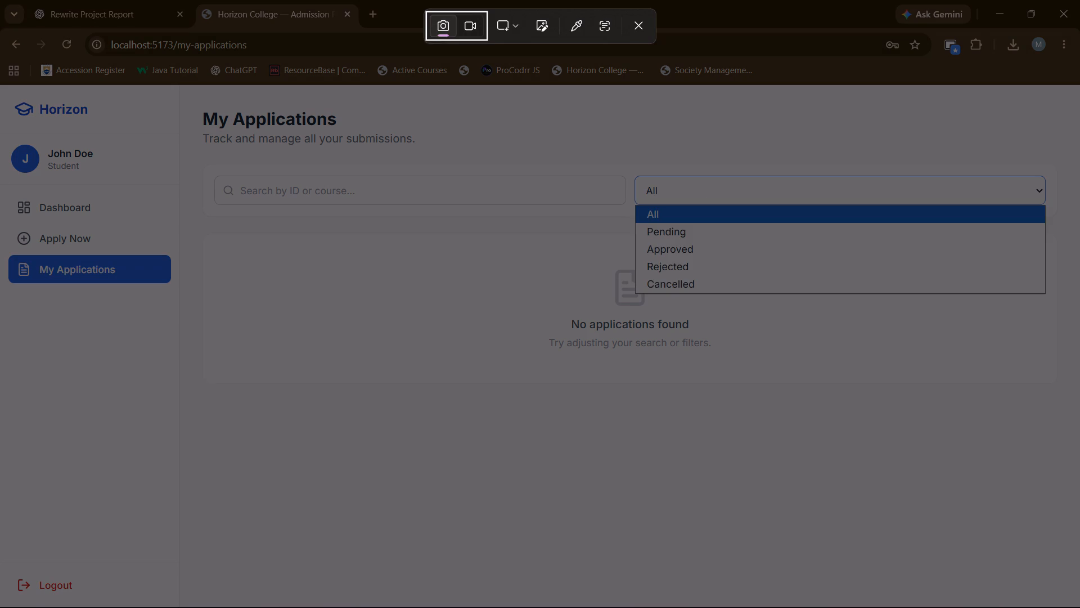
pyautogui.moveTo(1, 86); pyautogui.dragTo(597, 463)
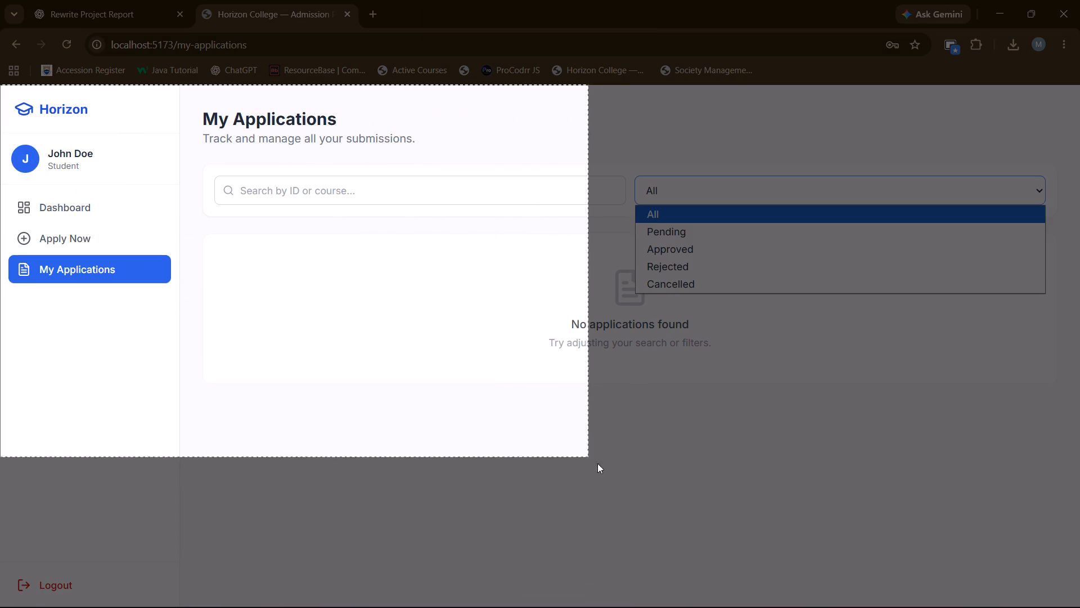
pyautogui.moveTo(597, 463); pyautogui.dragTo(820, 548)
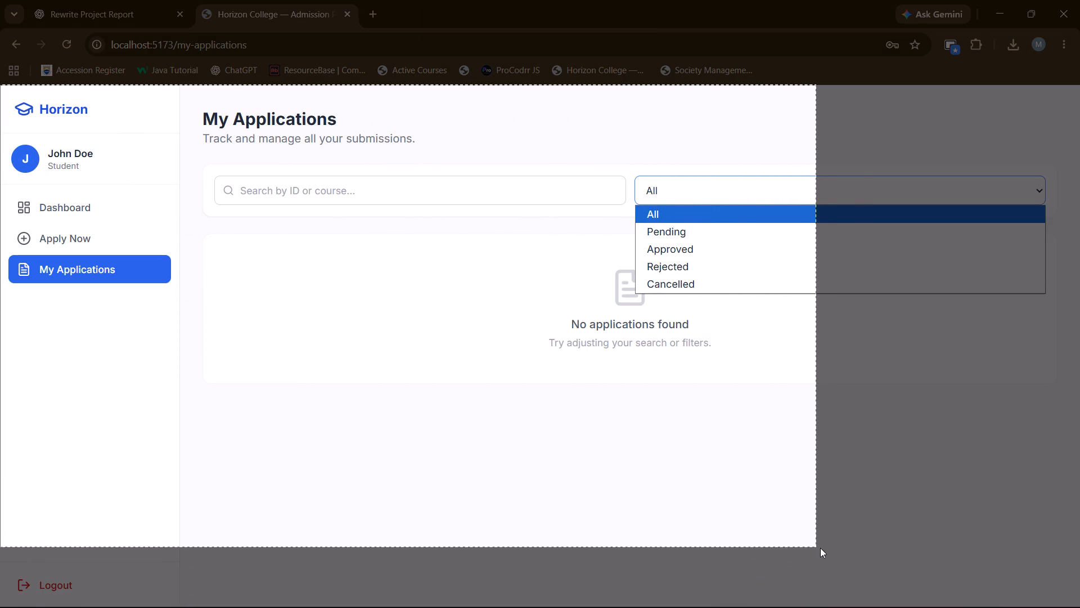
pyautogui.moveTo(820, 548); pyautogui.dragTo(1016, 600)
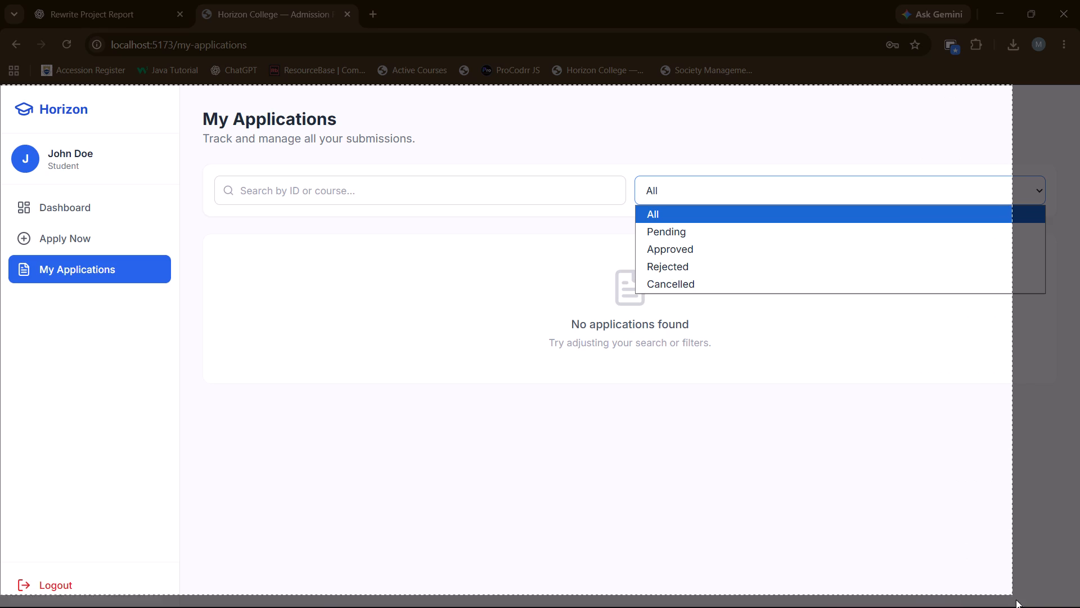
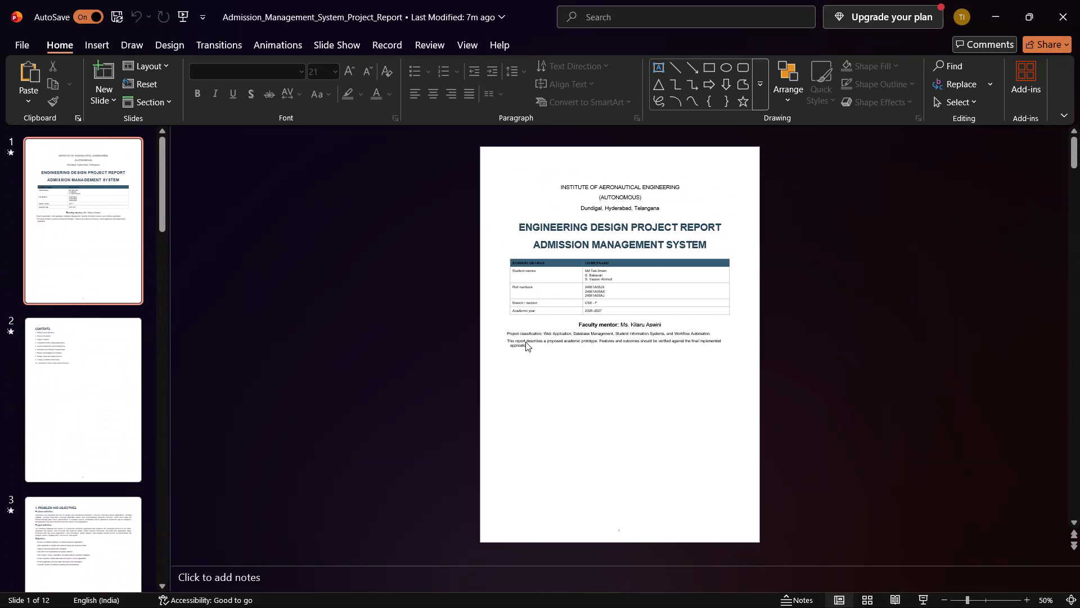
pyautogui.scroll(-1, 525, 342)
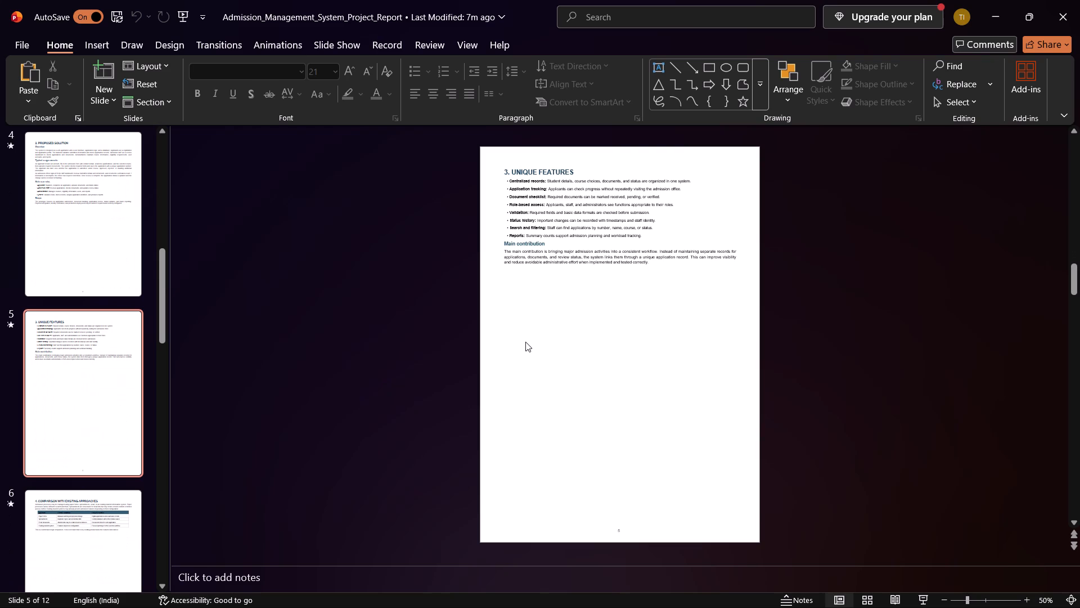
pyautogui.press('Down')
pyautogui.press('Down')
pyautogui.press('Down')
pyautogui.press('Down')
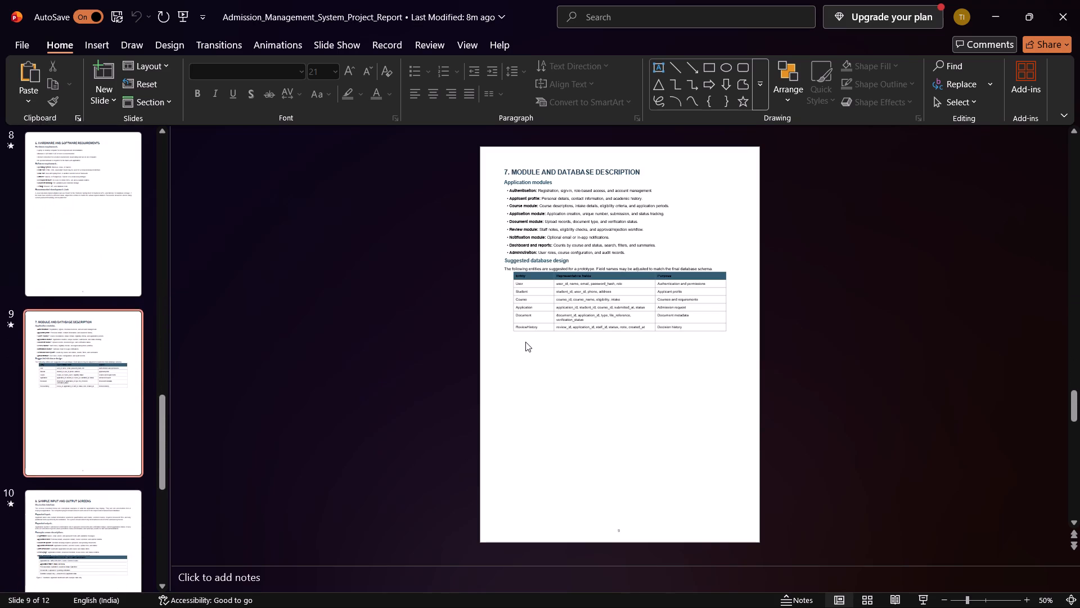
pyautogui.press('Down')
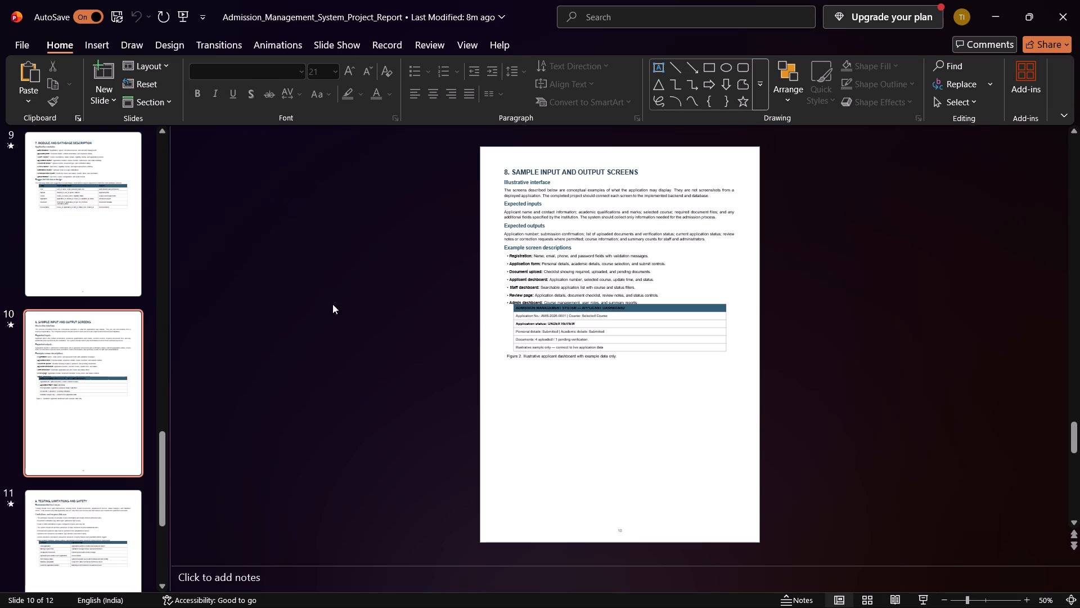
pyautogui.click(110, 91)
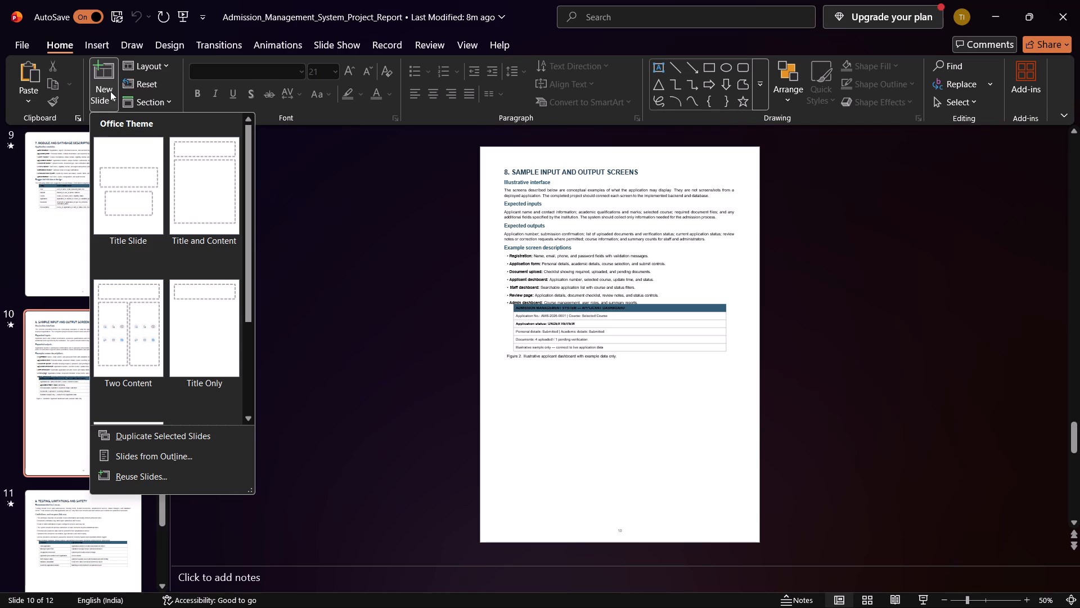
pyautogui.click(209, 192)
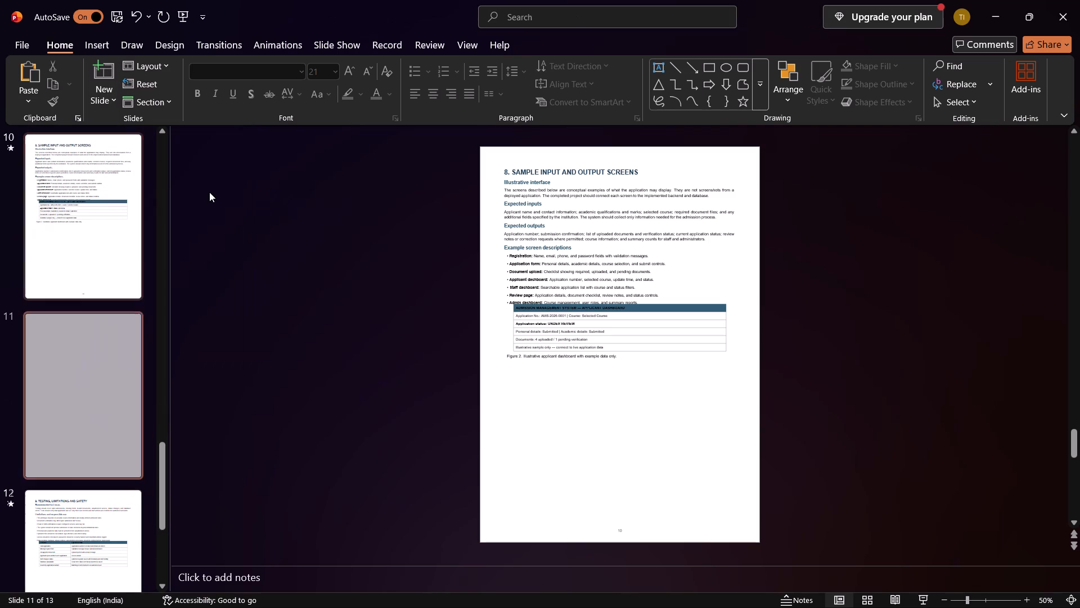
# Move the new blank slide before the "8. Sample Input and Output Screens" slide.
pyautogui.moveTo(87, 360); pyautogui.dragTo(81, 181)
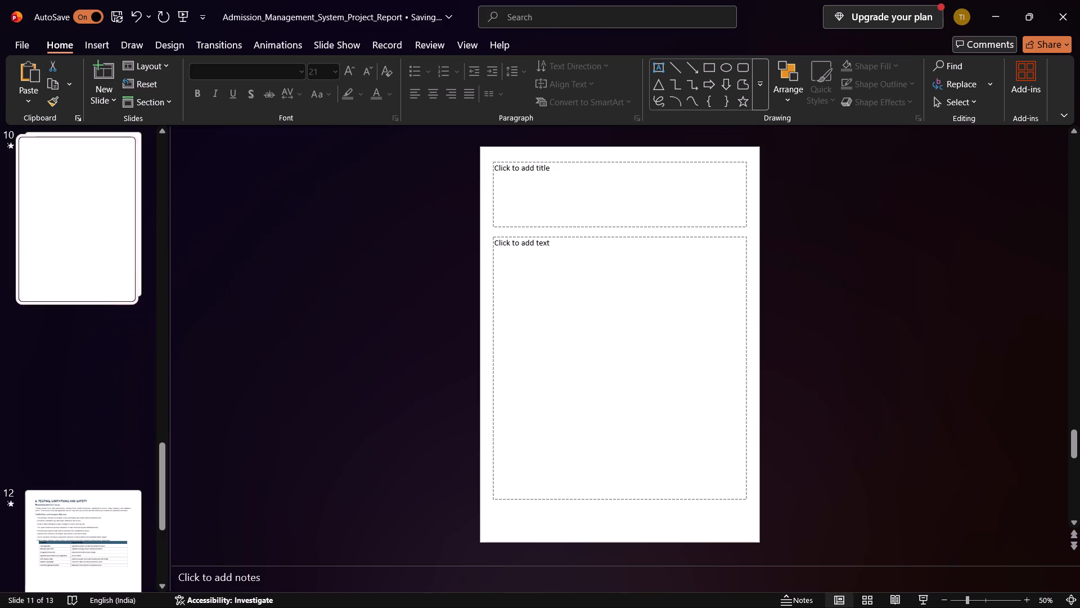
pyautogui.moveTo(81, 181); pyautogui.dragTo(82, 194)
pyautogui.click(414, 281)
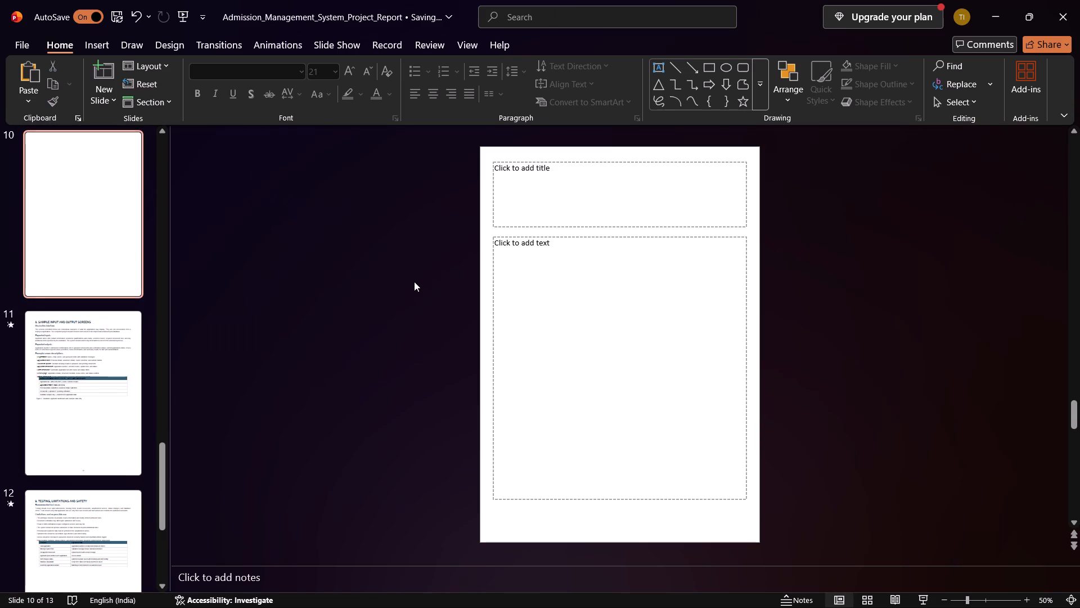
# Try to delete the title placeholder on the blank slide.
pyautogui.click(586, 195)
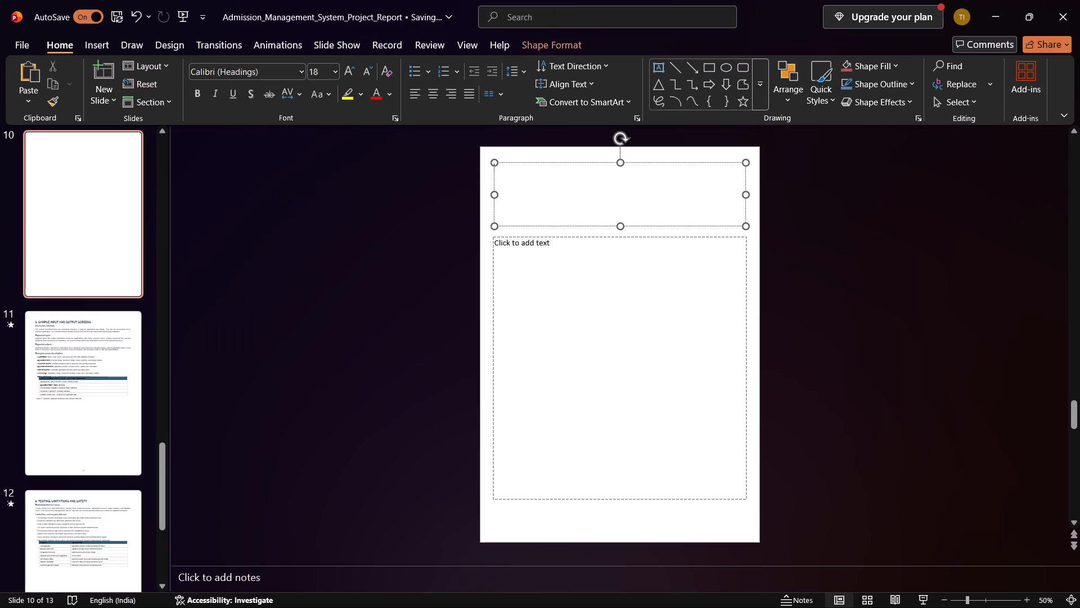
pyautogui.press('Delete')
# Stretch the blank slide's text placeholder upward until its top edge meets the top of the title placeholder.
pyautogui.click(611, 280)
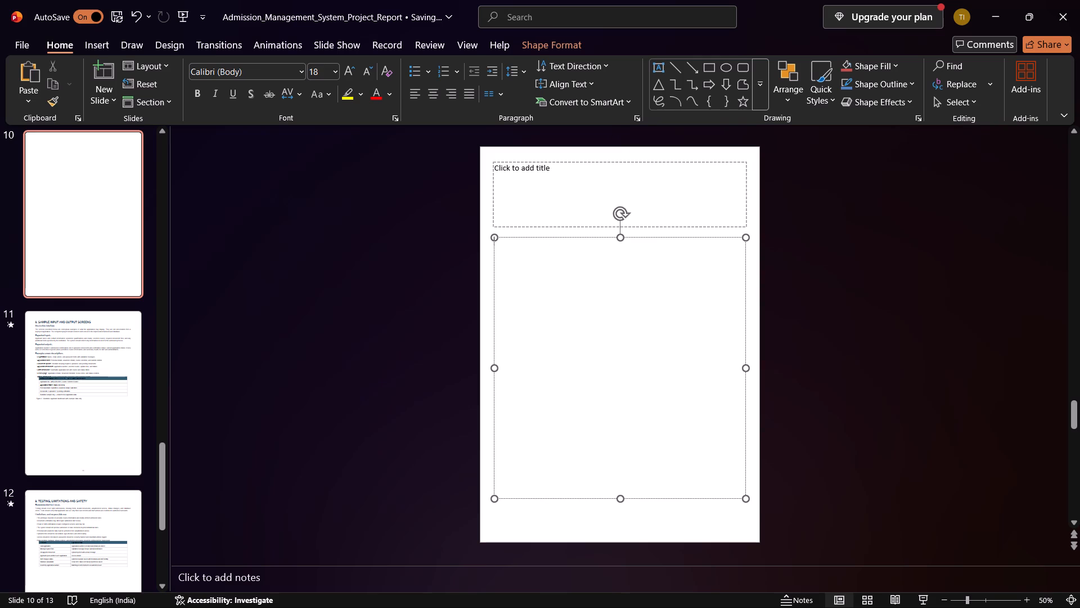
pyautogui.moveTo(619, 239); pyautogui.dragTo(611, 166)
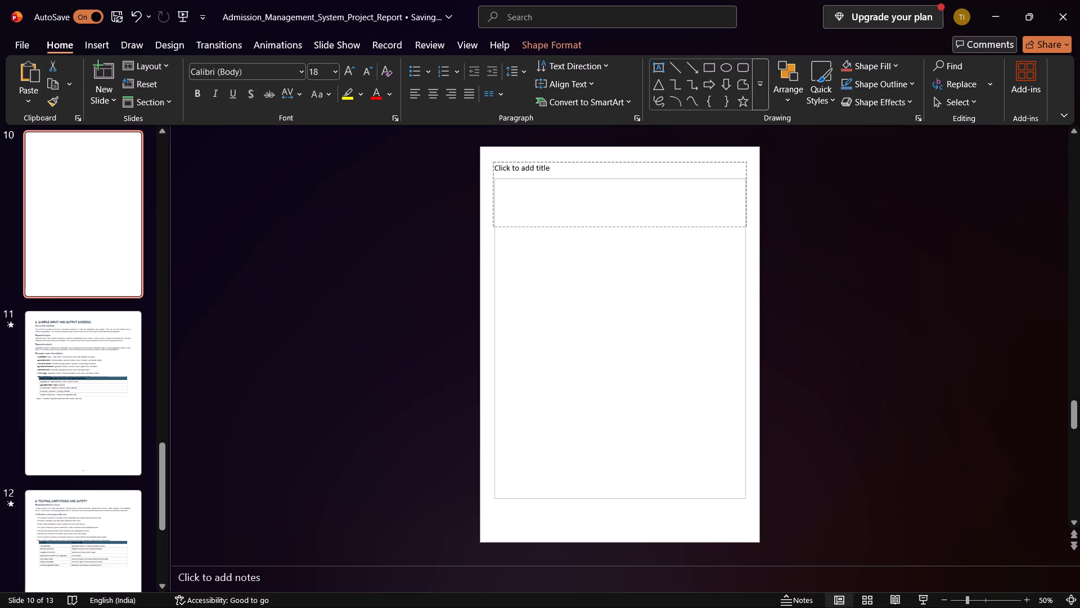
pyautogui.moveTo(611, 166); pyautogui.dragTo(611, 163)
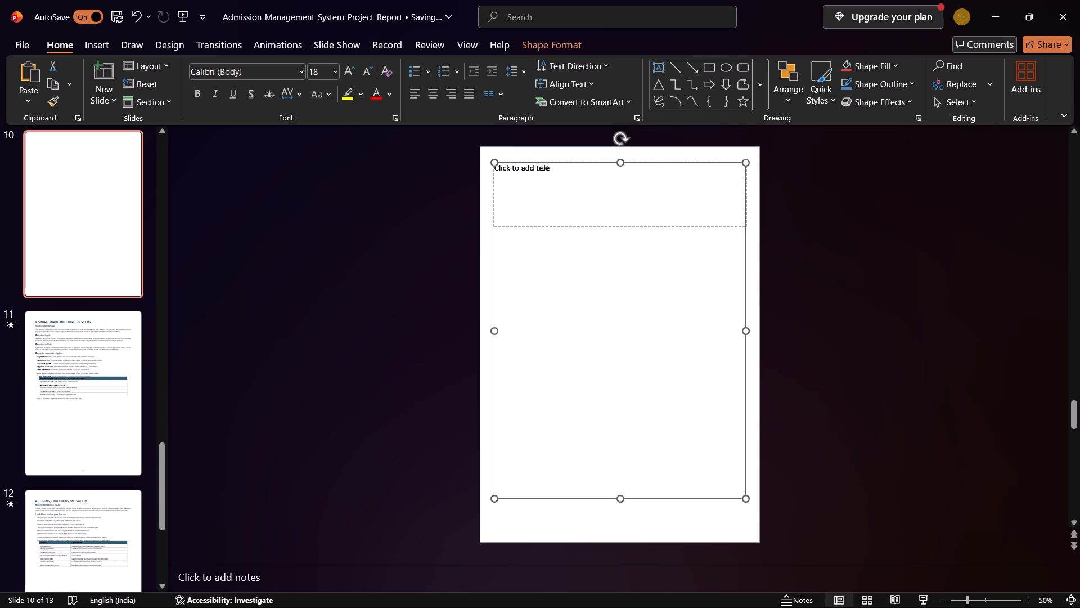
pyautogui.click(568, 233)
pyautogui.click(587, 197)
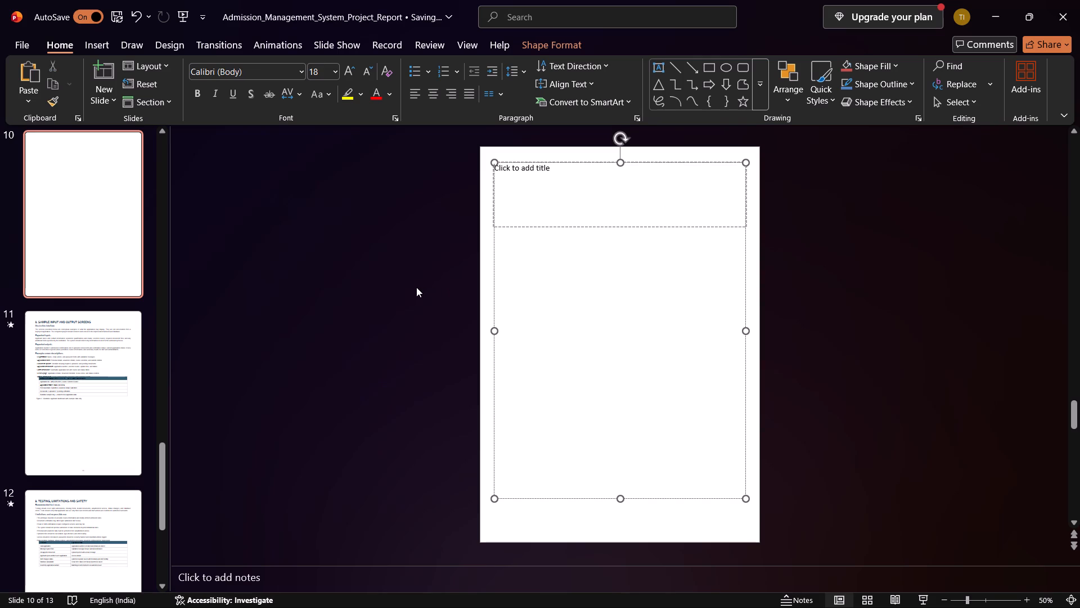
pyautogui.click(416, 287)
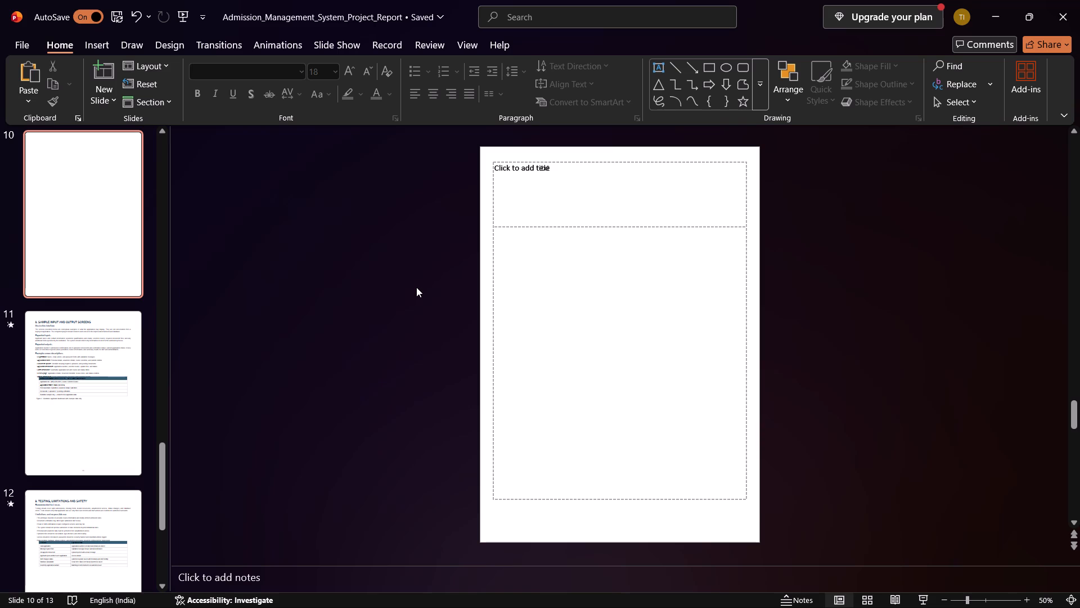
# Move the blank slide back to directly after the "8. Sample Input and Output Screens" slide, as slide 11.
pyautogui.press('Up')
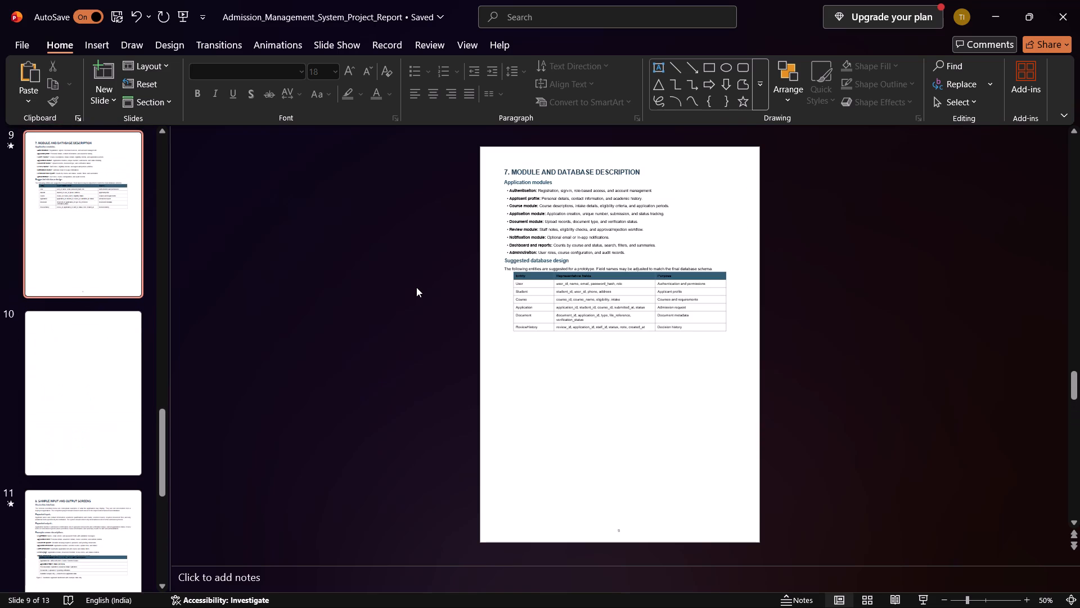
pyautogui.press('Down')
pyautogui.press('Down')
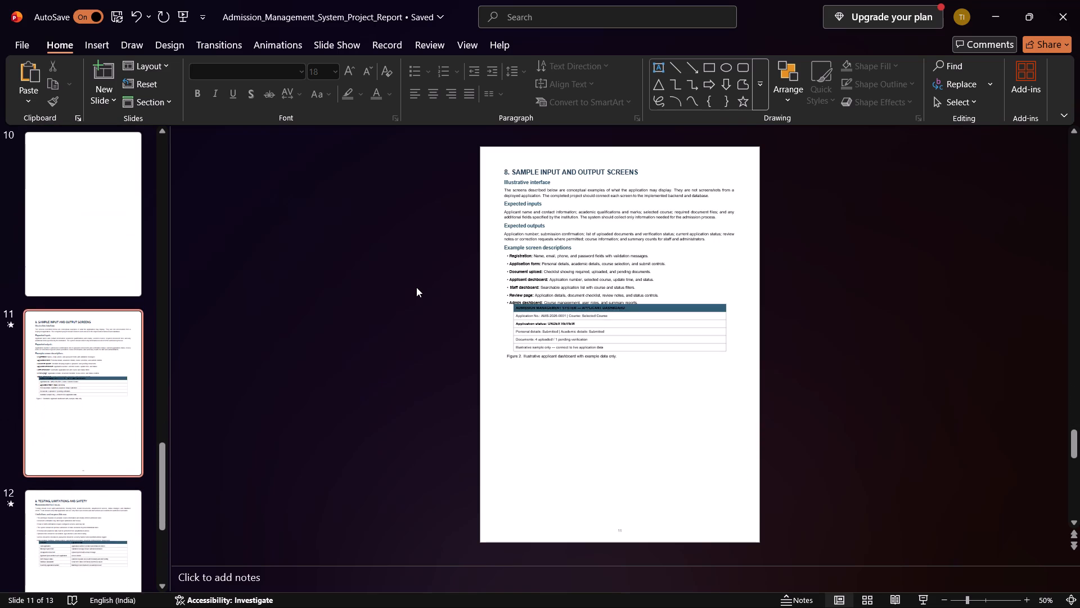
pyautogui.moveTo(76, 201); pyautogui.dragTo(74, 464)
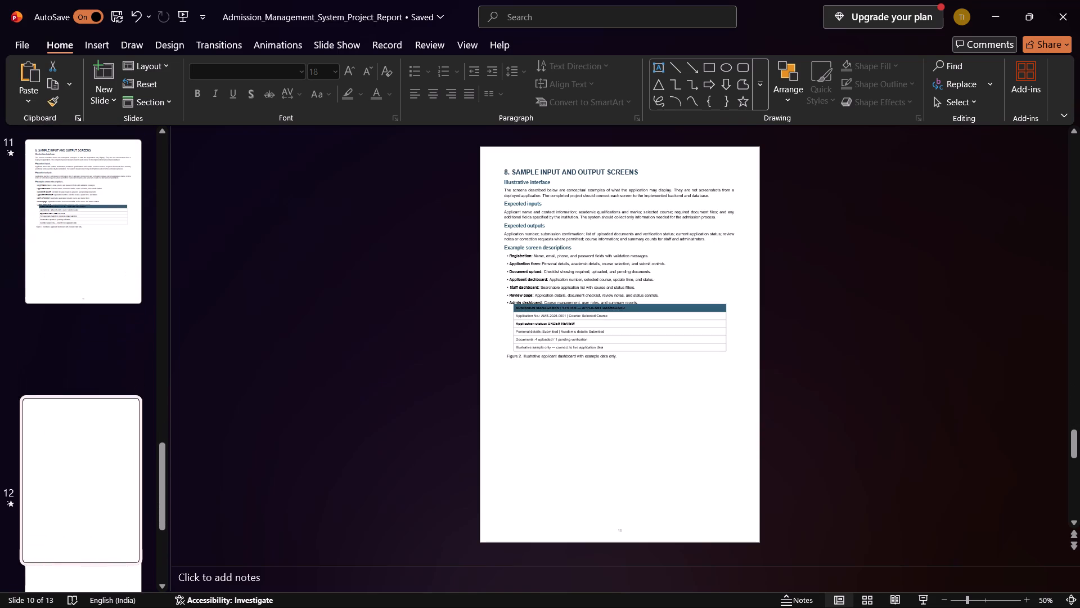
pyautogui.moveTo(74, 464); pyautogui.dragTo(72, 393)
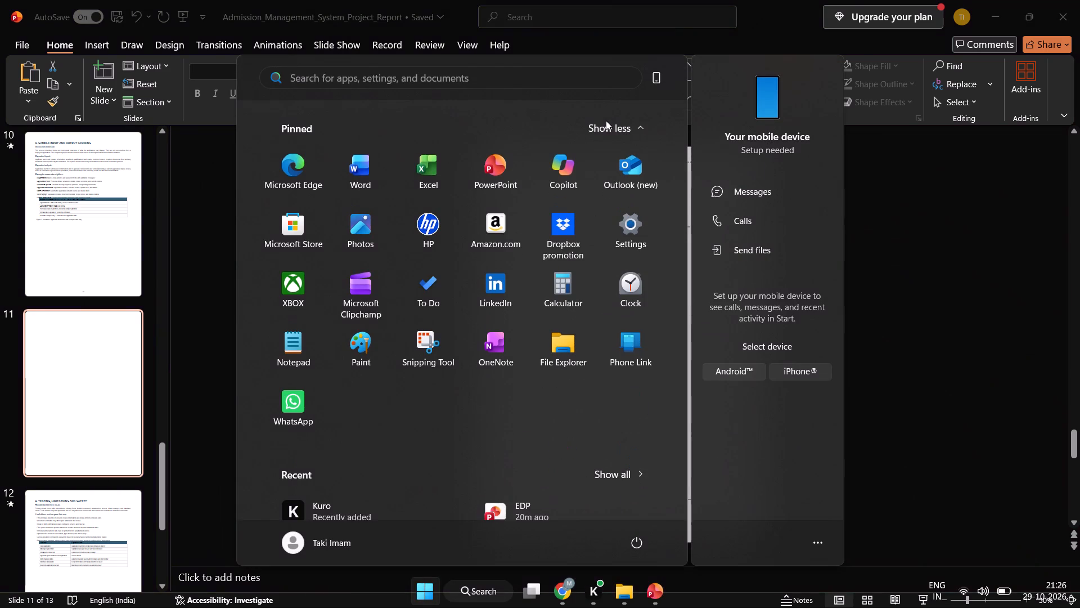
# Open File Explorer to look for the captured Horizon College screenshots.
pyautogui.press('m')
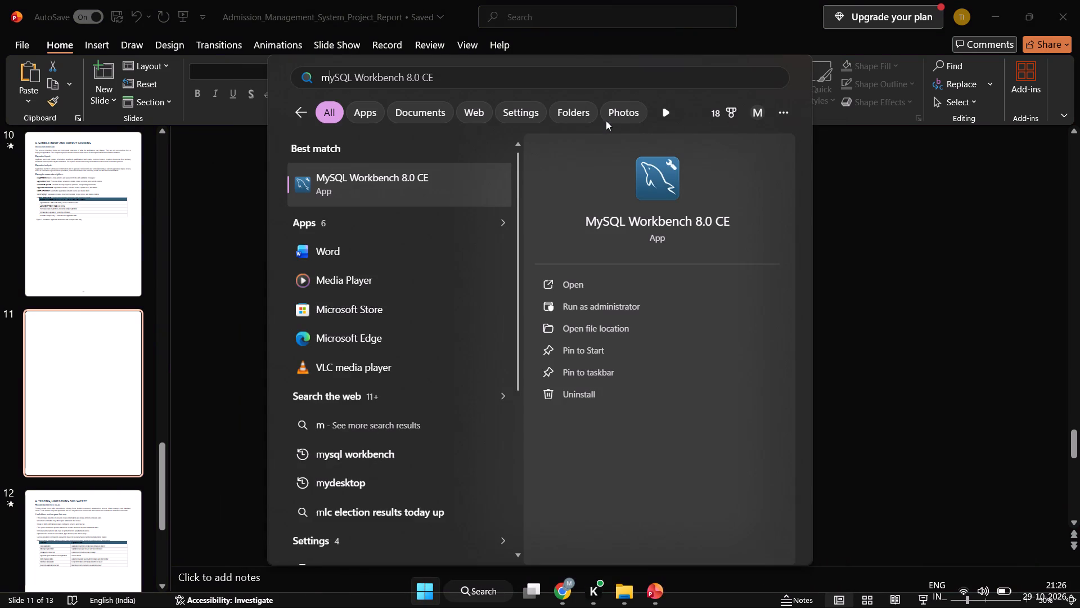
pyautogui.press('BackSpace')
pyautogui.press('f')
pyautogui.press('Return')
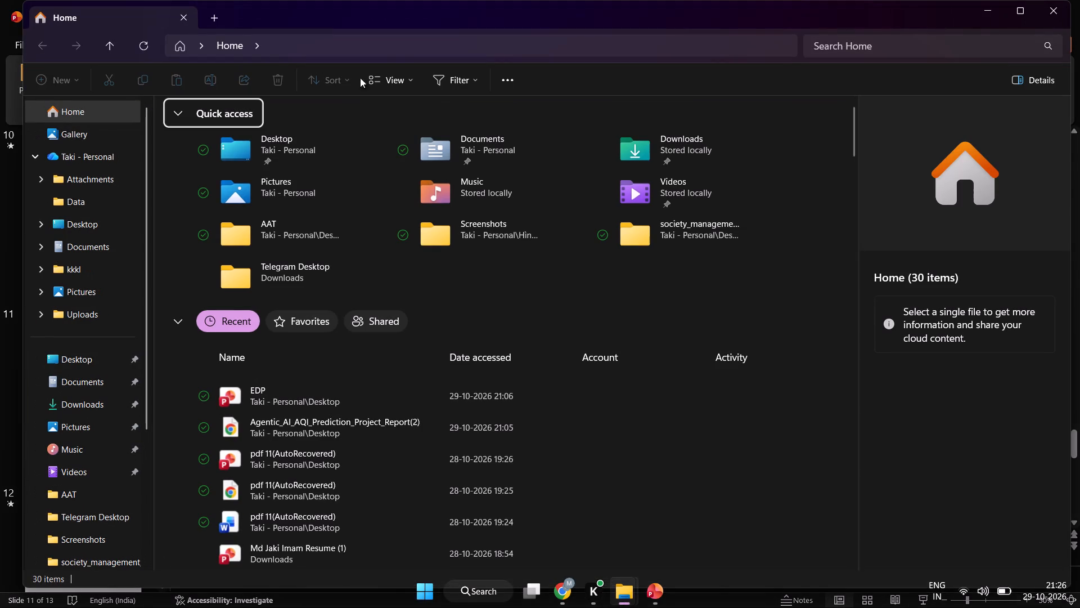
# Copy the Horizon College home page screenshot, showing "Shape Your Future at Horizon College", from the Gallery.
pyautogui.click(74, 133)
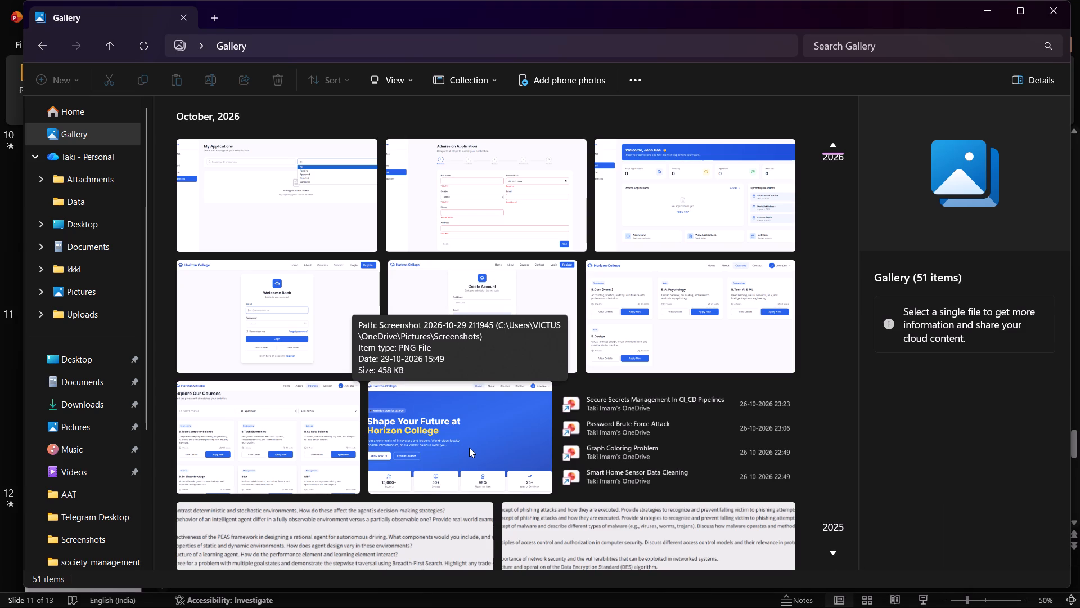
pyautogui.click(469, 448)
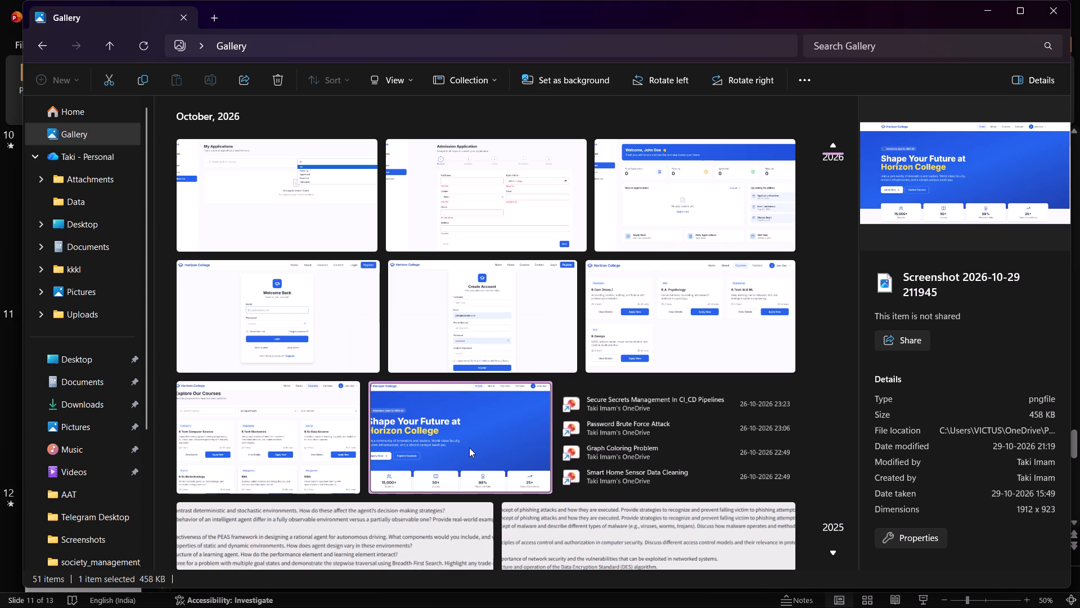
pyautogui.hotkey('ctrl', 'c')
pyautogui.hotkey('ctrl', 'c')
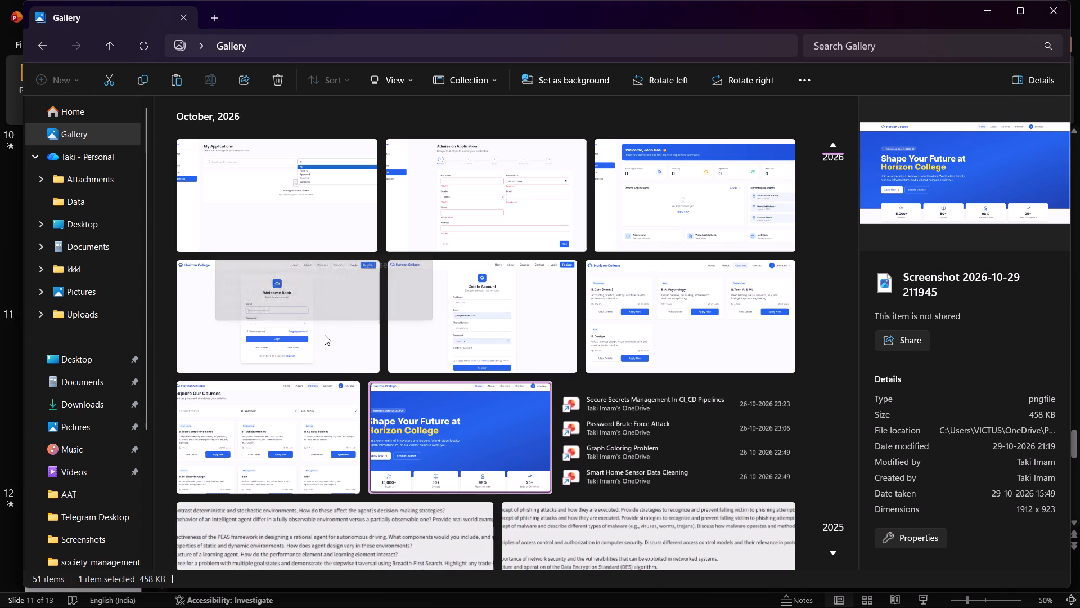
# Copy the Horizon College "Create Account" registration page screenshot from the Gallery.
pyautogui.click(325, 335)
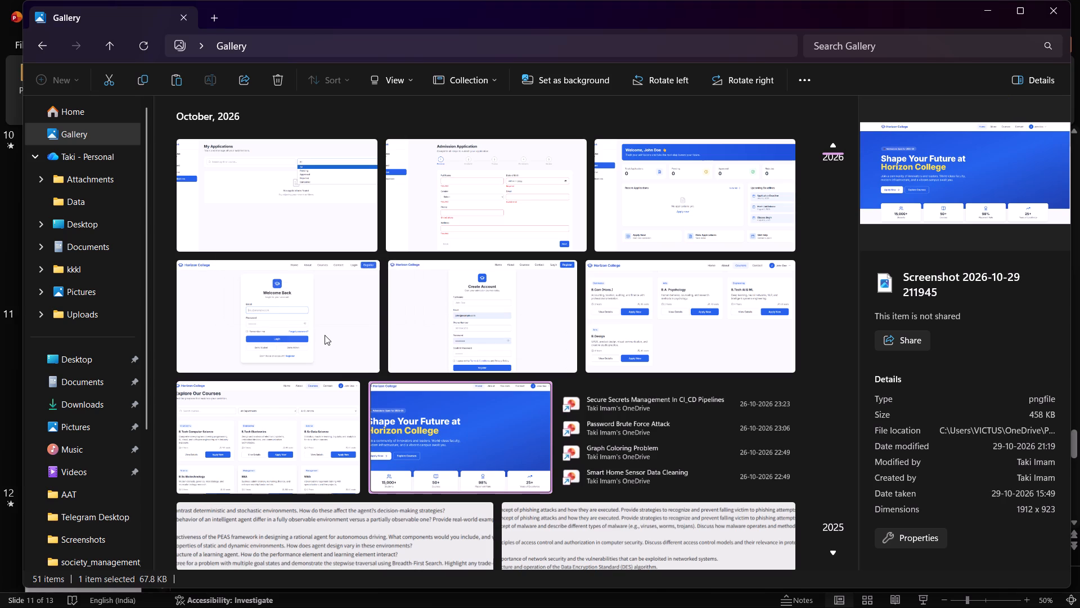
pyautogui.click(484, 298)
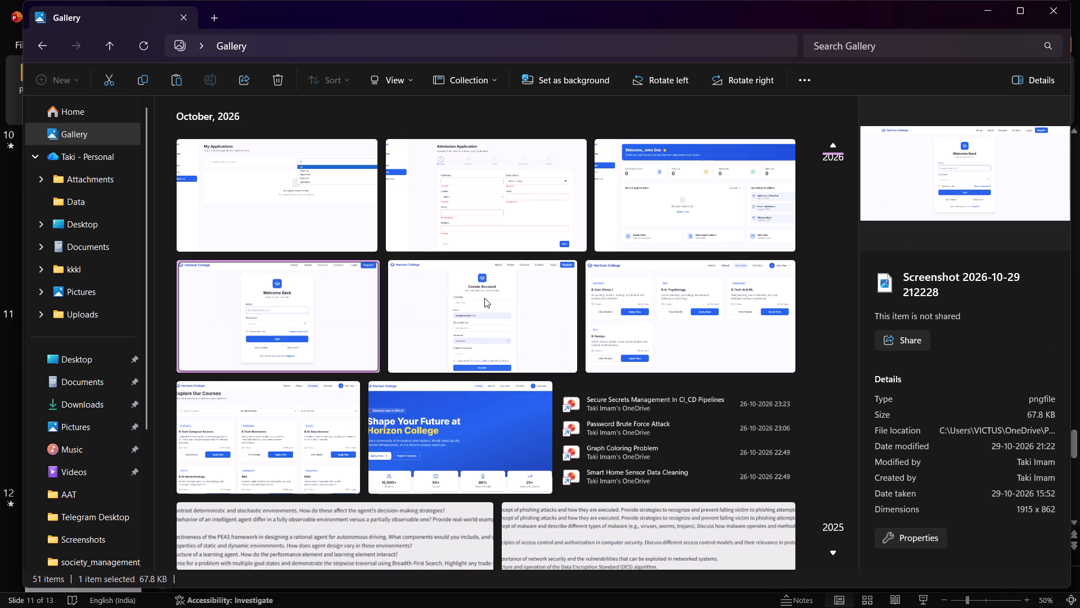
pyautogui.hotkey('ctrl', 'c')
pyautogui.hotkey('ctrl', 'c')
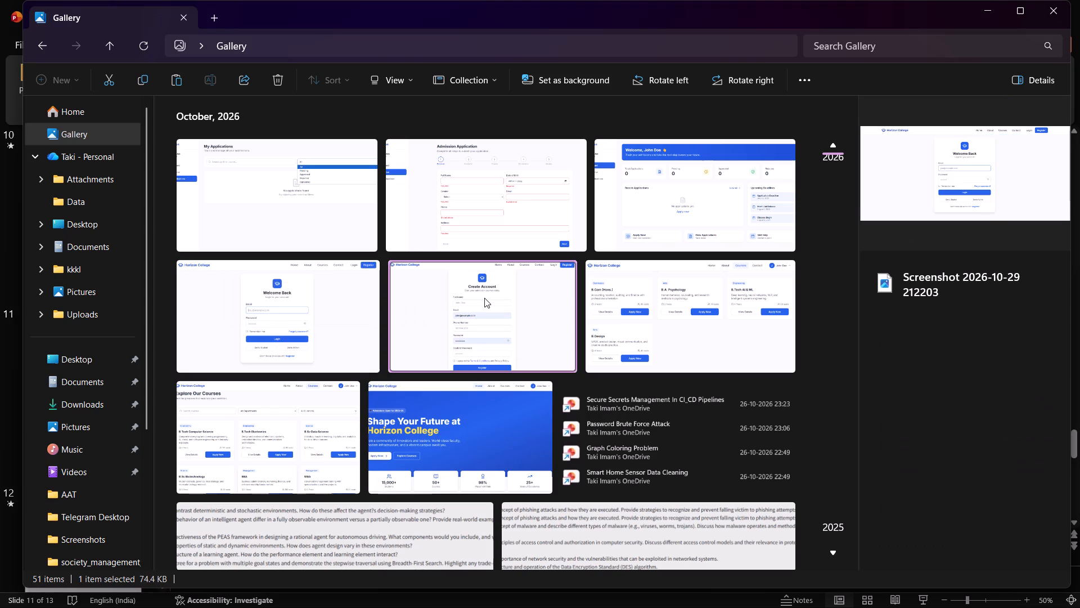
# Copy the Horizon College "Welcome Back" login page screenshot from the Gallery.
pyautogui.click(353, 320)
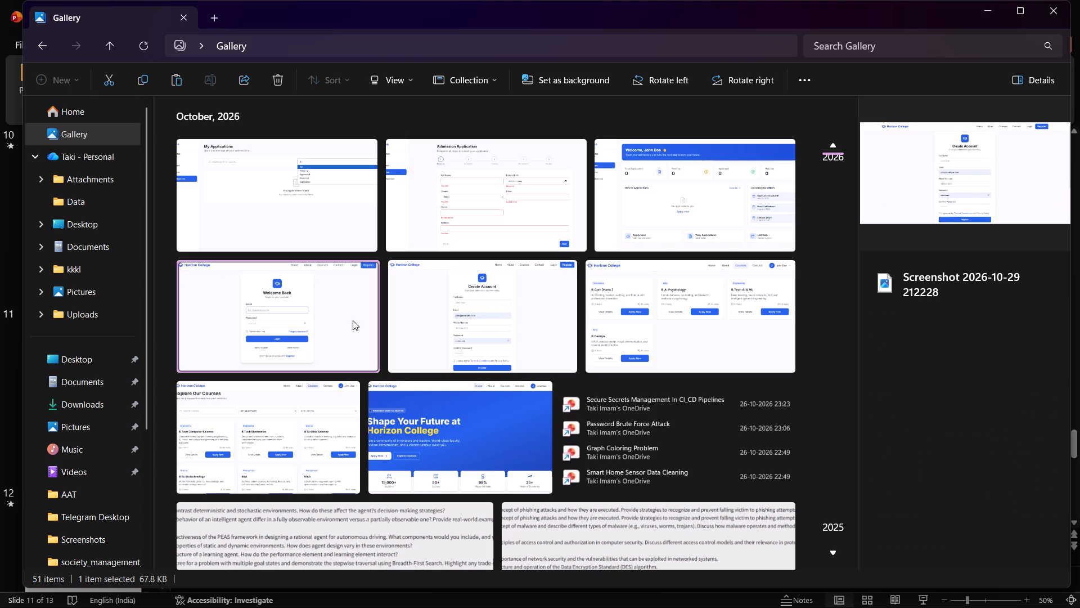
pyautogui.hotkey('ctrl', 'c')
pyautogui.hotkey('ctrl', 'c')
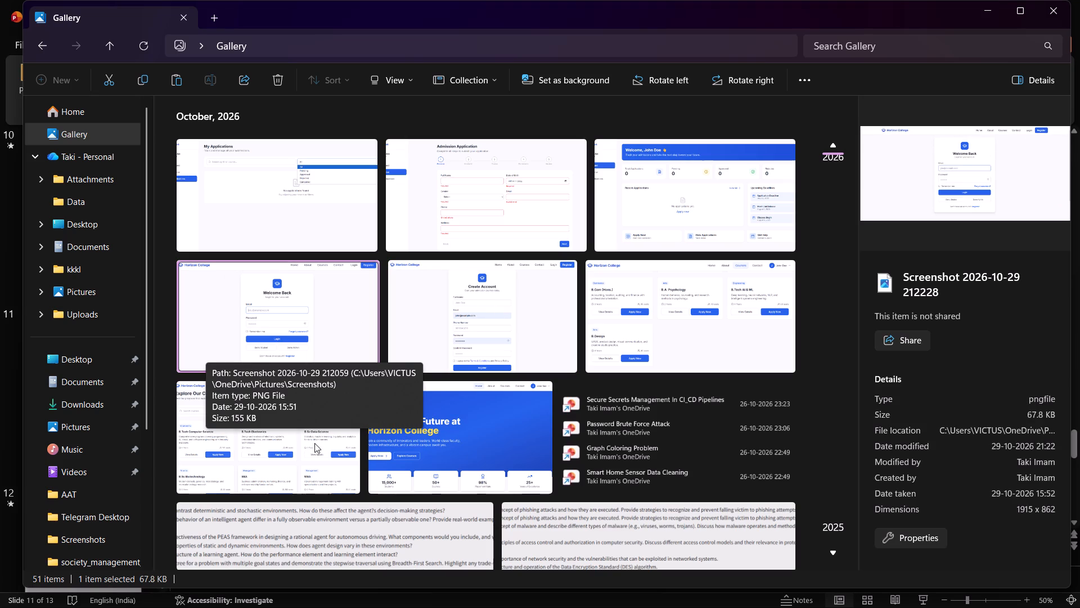
# Switch back to the Admission Management System project presentation in PowerPoint.
pyautogui.hotkey('alt', 'Tab')
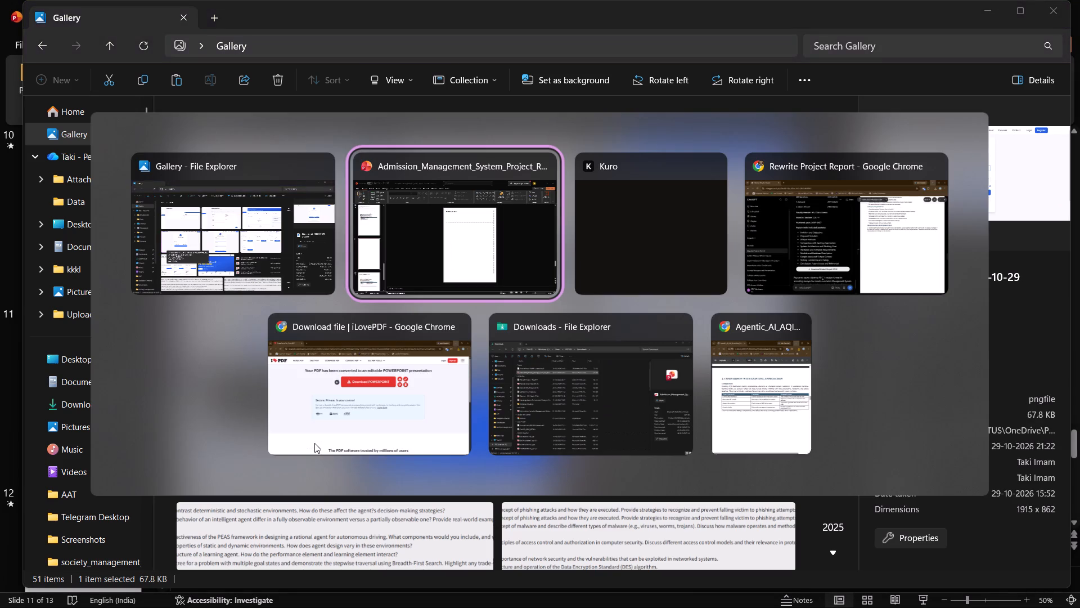
# Switch back to the PowerPoint report and paste the Horizon College login page screenshot from the clipboard history onto blank slide 11.
pyautogui.click(594, 260)
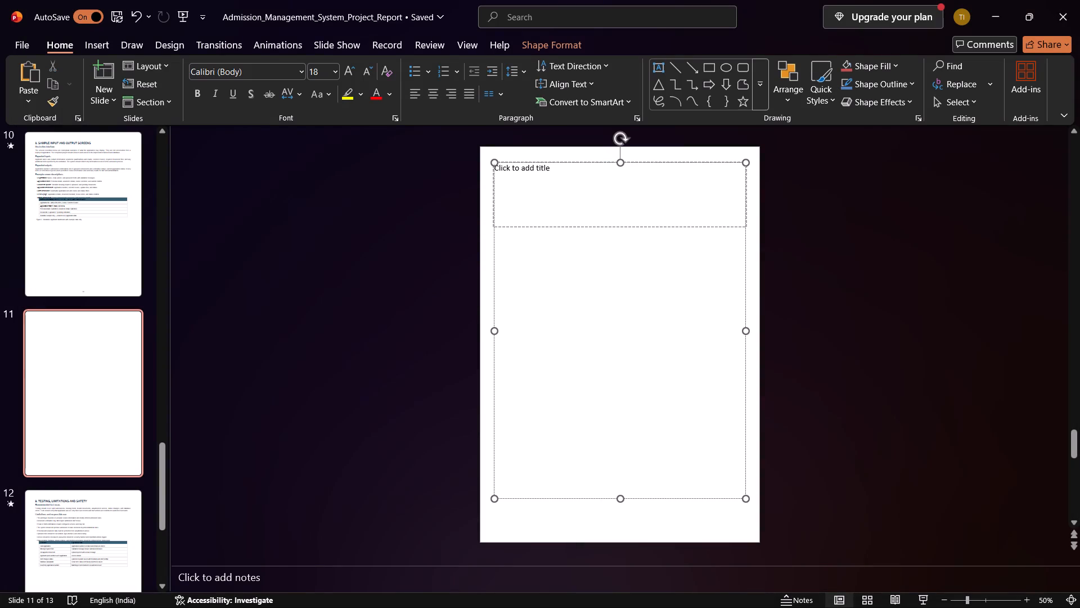
pyautogui.press('super+v')
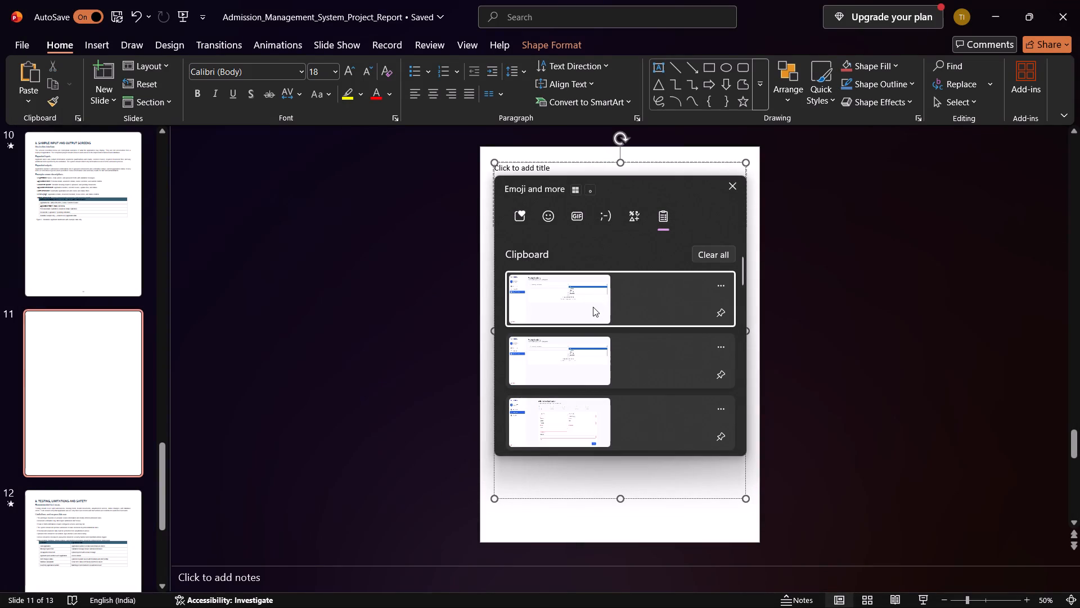
pyautogui.scroll(-4, 593, 307)
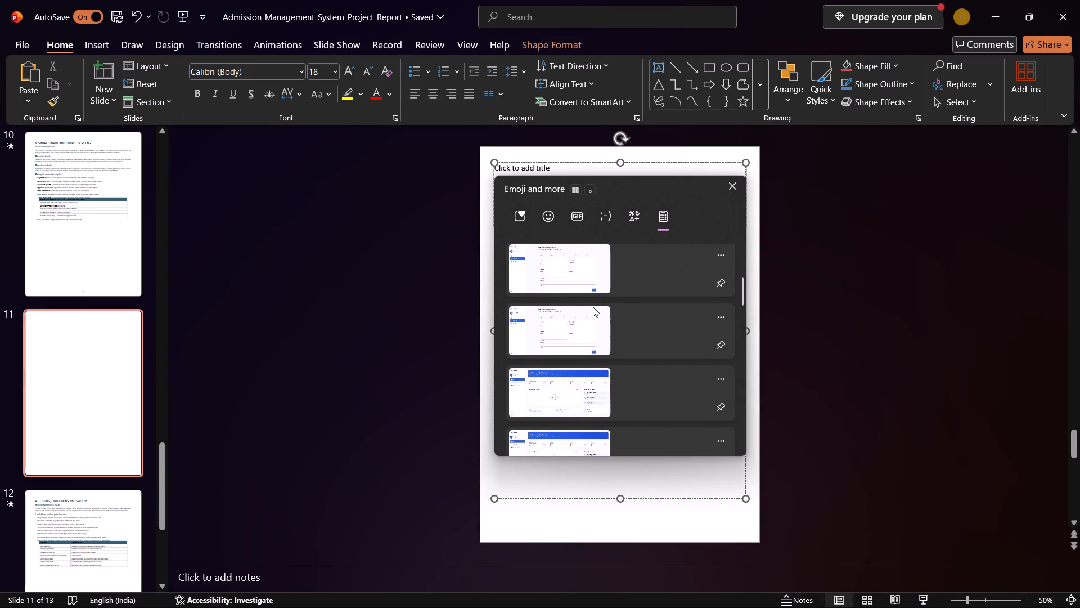
pyautogui.scroll(-3, 593, 307)
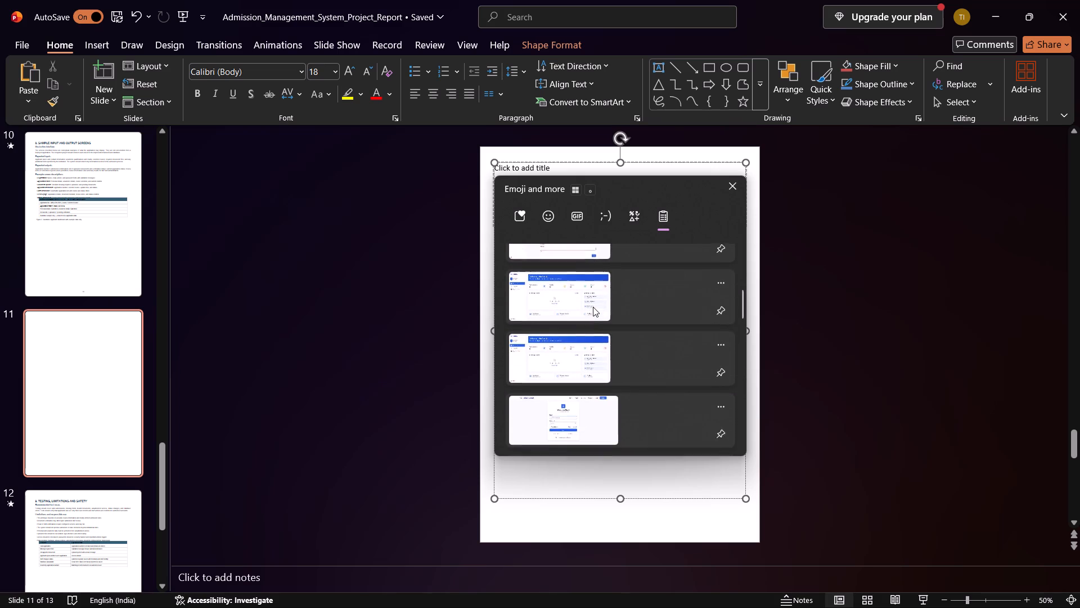
pyautogui.scroll(-1, 593, 307)
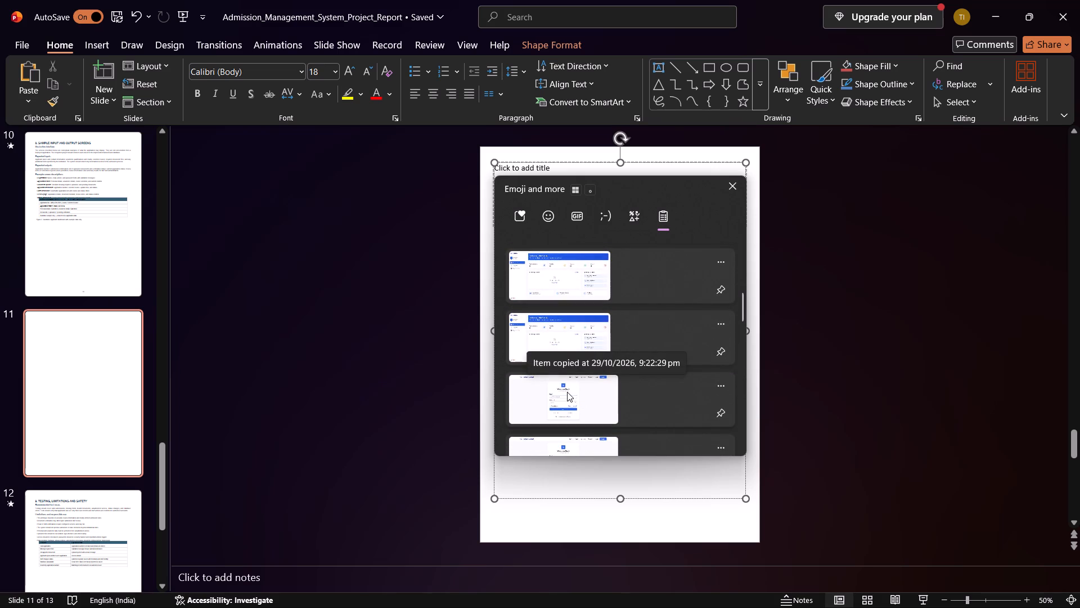
pyautogui.click(567, 392)
pyautogui.hotkey('ctrl', 'v')
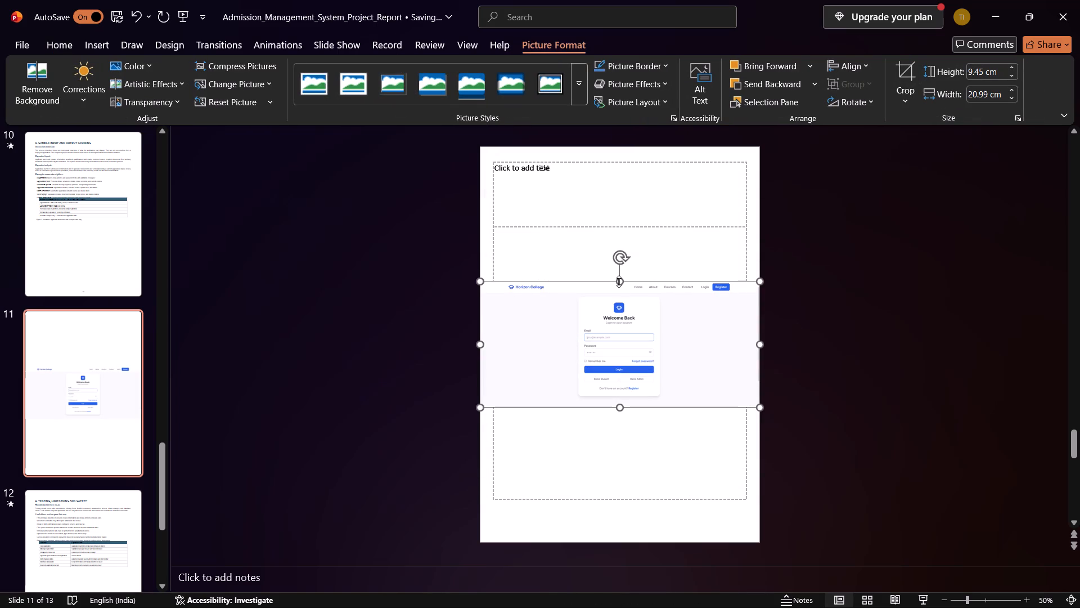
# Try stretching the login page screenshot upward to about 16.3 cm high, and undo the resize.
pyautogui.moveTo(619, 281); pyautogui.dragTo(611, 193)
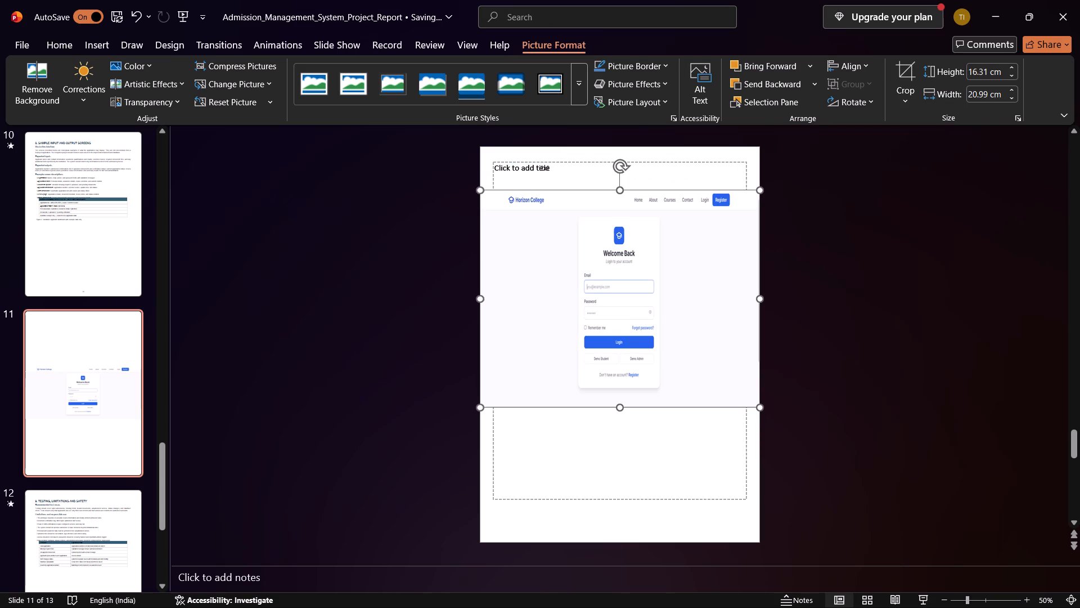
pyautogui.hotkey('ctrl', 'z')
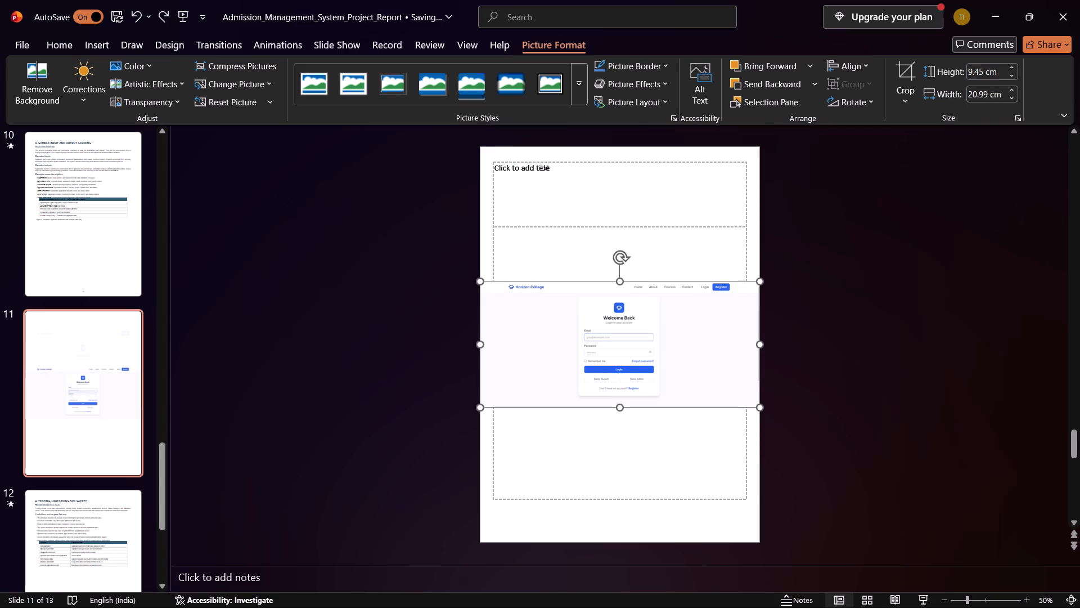
# Move the Horizon College login page screenshot up to the top of slide 11, over the title placeholder.
pyautogui.moveTo(573, 342); pyautogui.dragTo(572, 234)
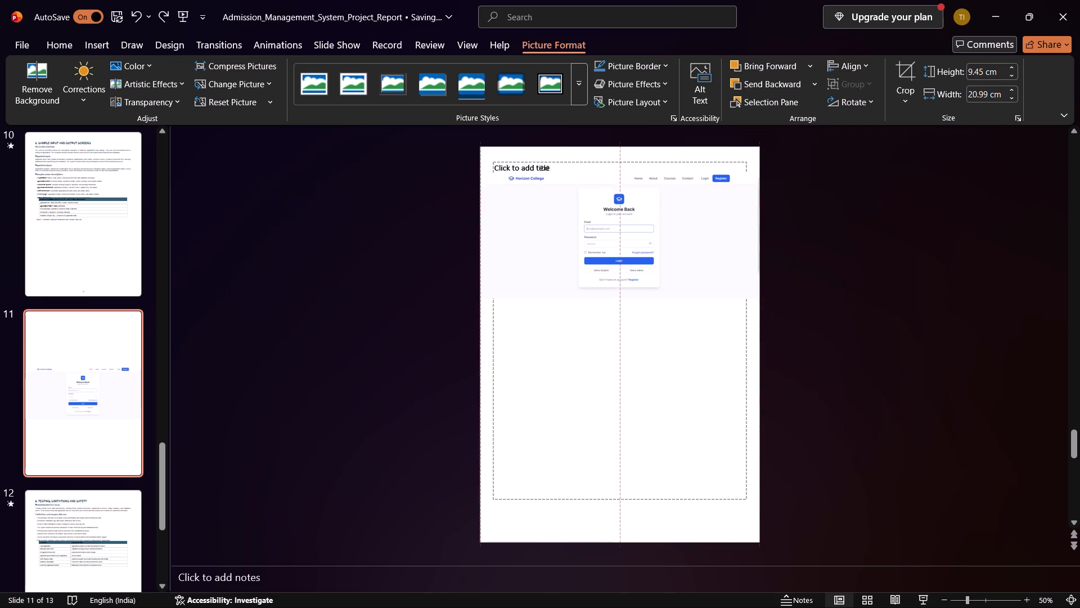
pyautogui.moveTo(572, 234); pyautogui.dragTo(572, 233)
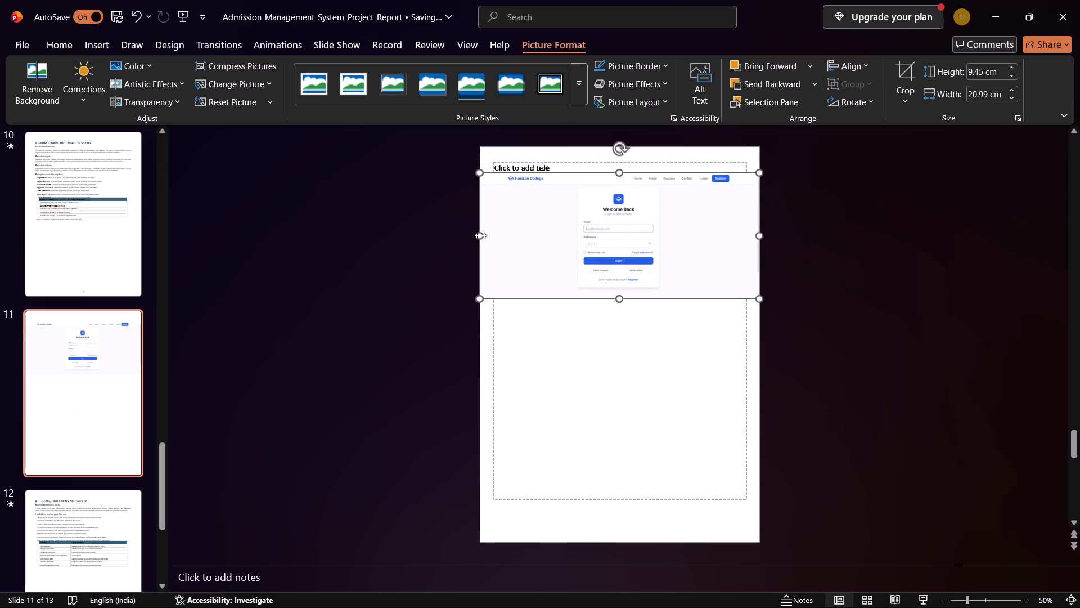
# Resize the login page screenshot to about 17.6 cm wide and 12.6 cm high, extending its left edge slightly outward at the end.
pyautogui.moveTo(480, 235); pyautogui.dragTo(503, 230)
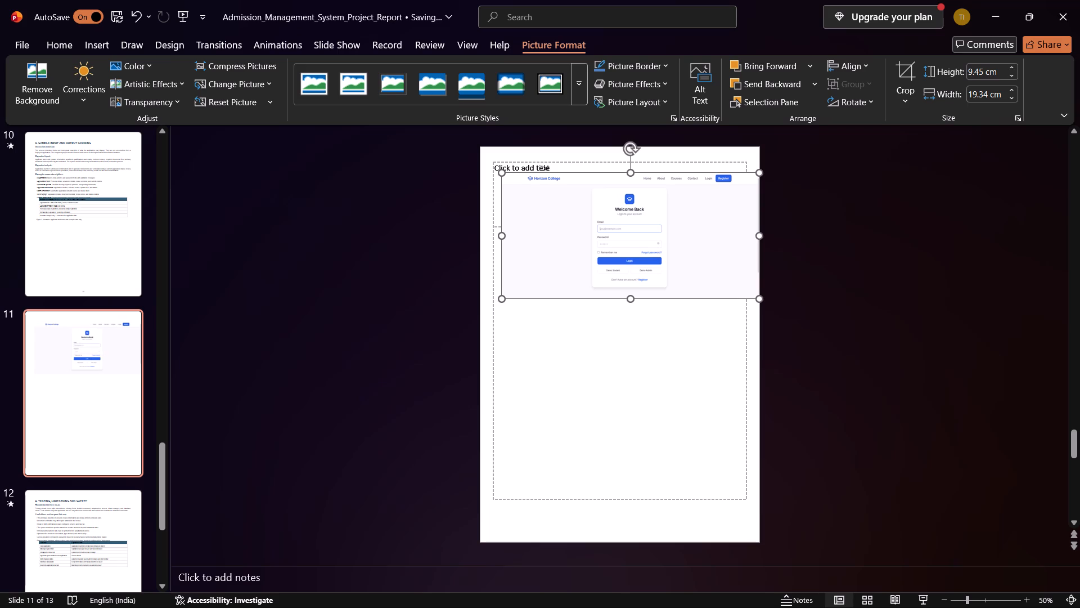
pyautogui.moveTo(759, 237); pyautogui.dragTo(732, 240)
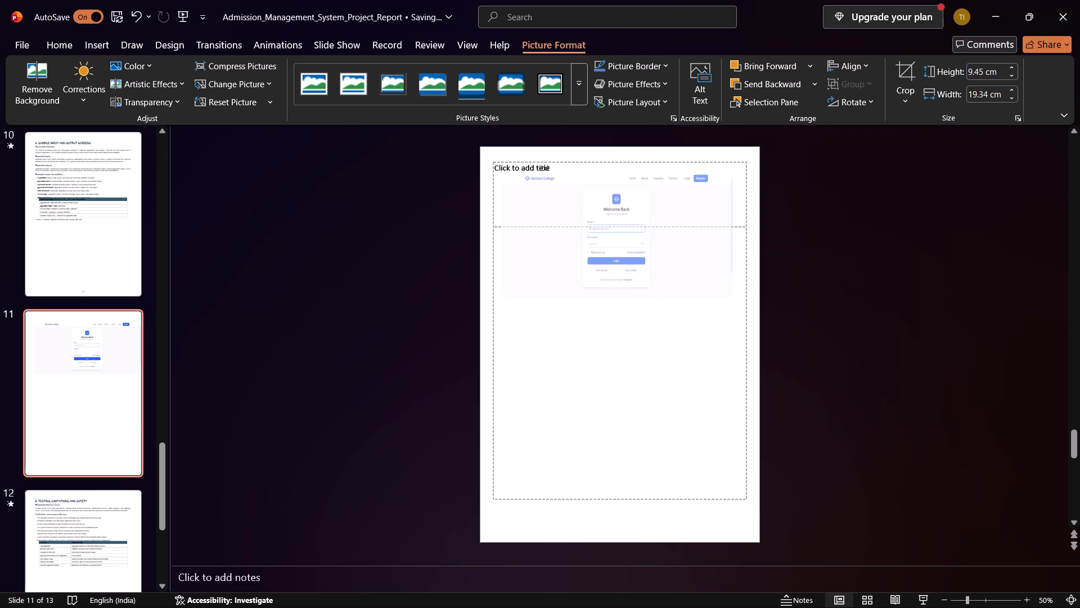
pyautogui.moveTo(732, 240); pyautogui.dragTo(735, 238)
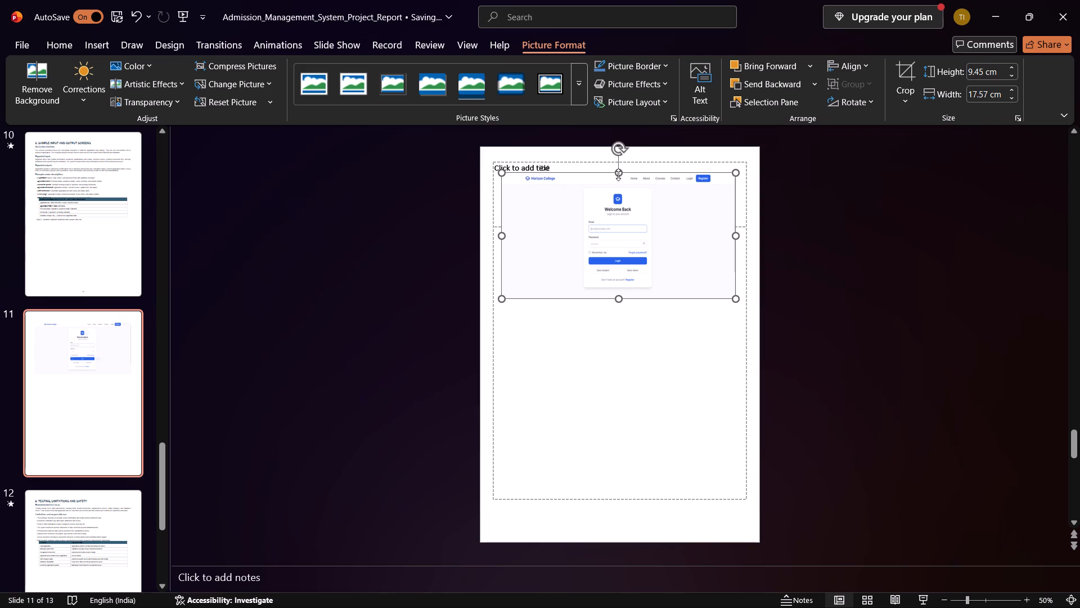
pyautogui.moveTo(618, 175); pyautogui.dragTo(619, 164)
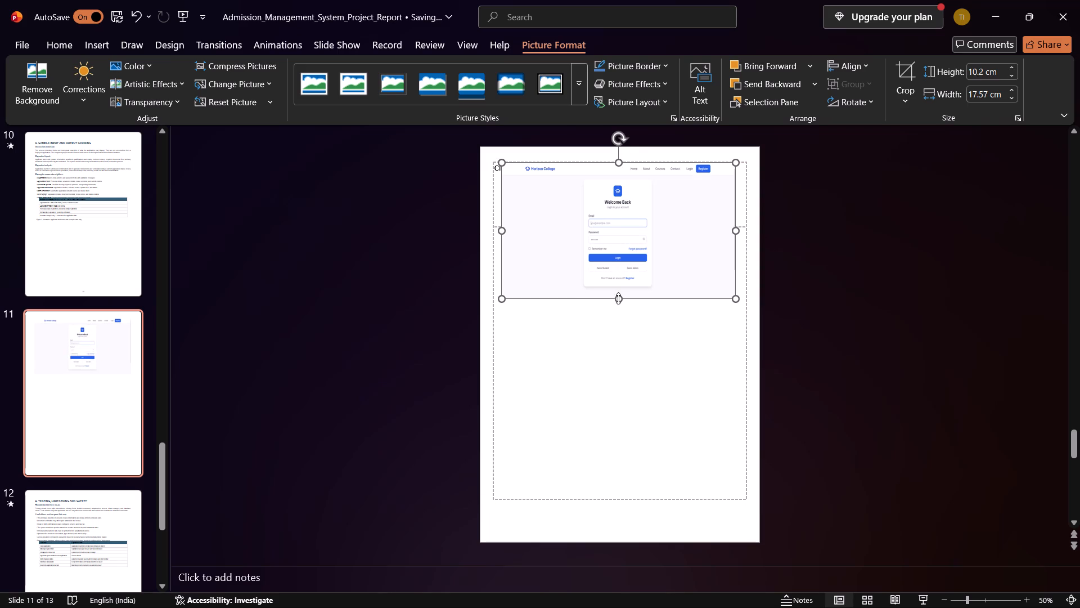
pyautogui.moveTo(618, 298); pyautogui.dragTo(616, 332)
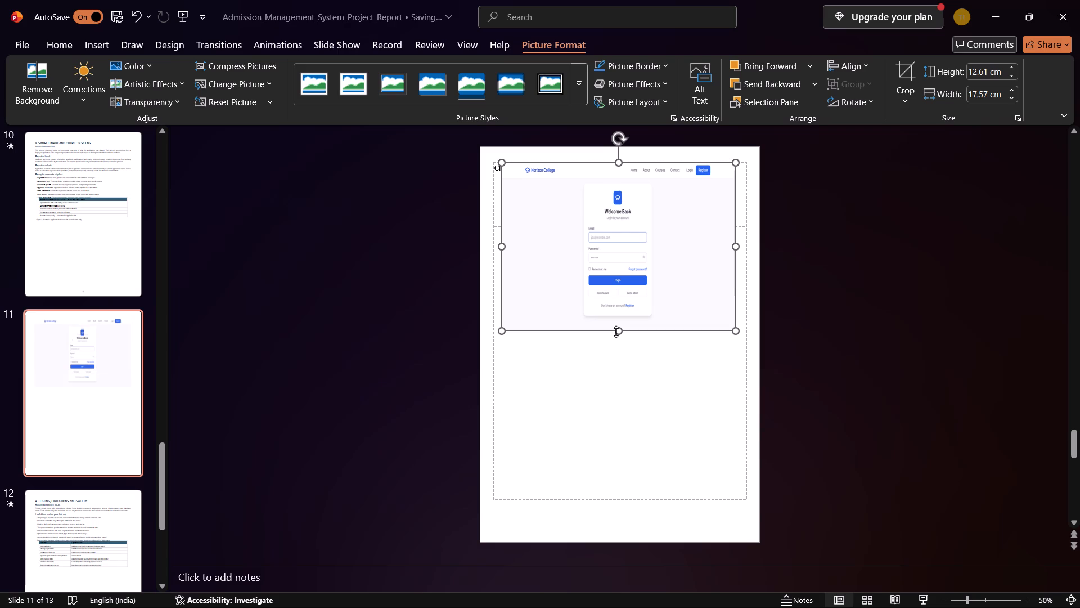
pyautogui.click(600, 406)
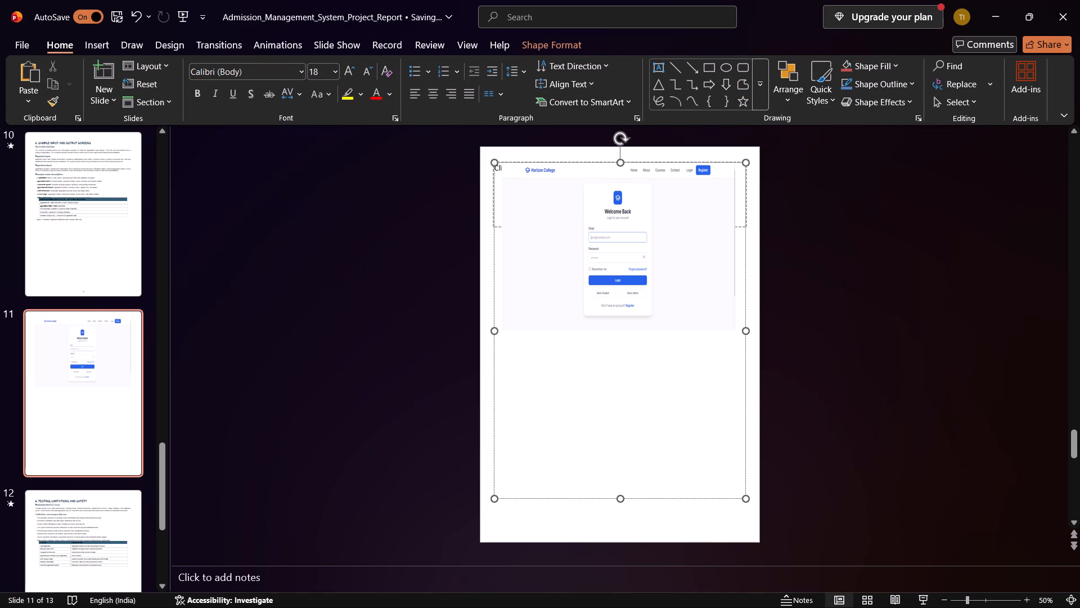
pyautogui.click(591, 194)
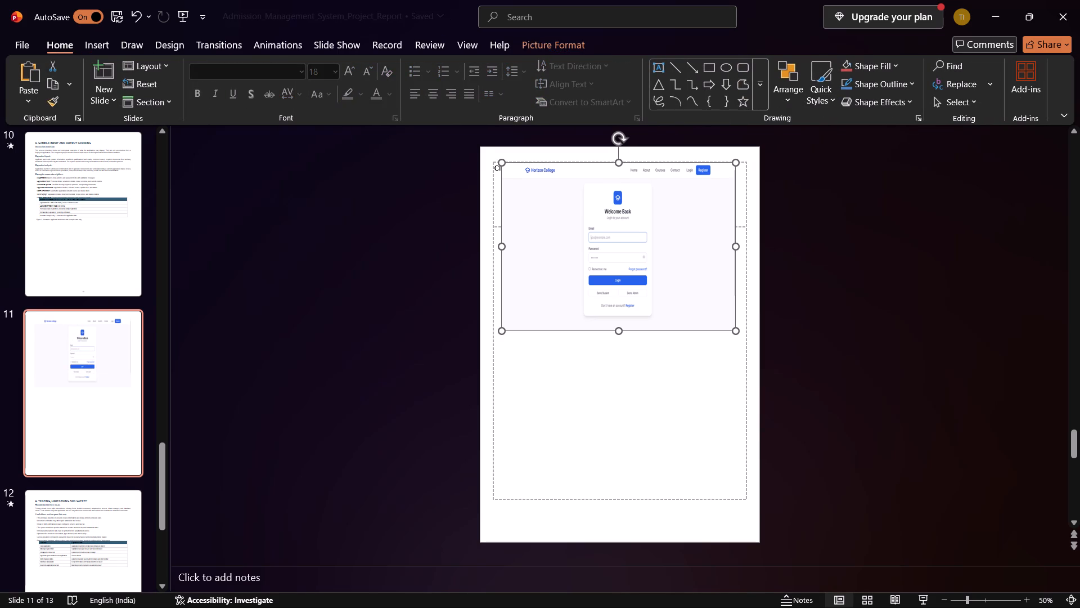
pyautogui.click(502, 245)
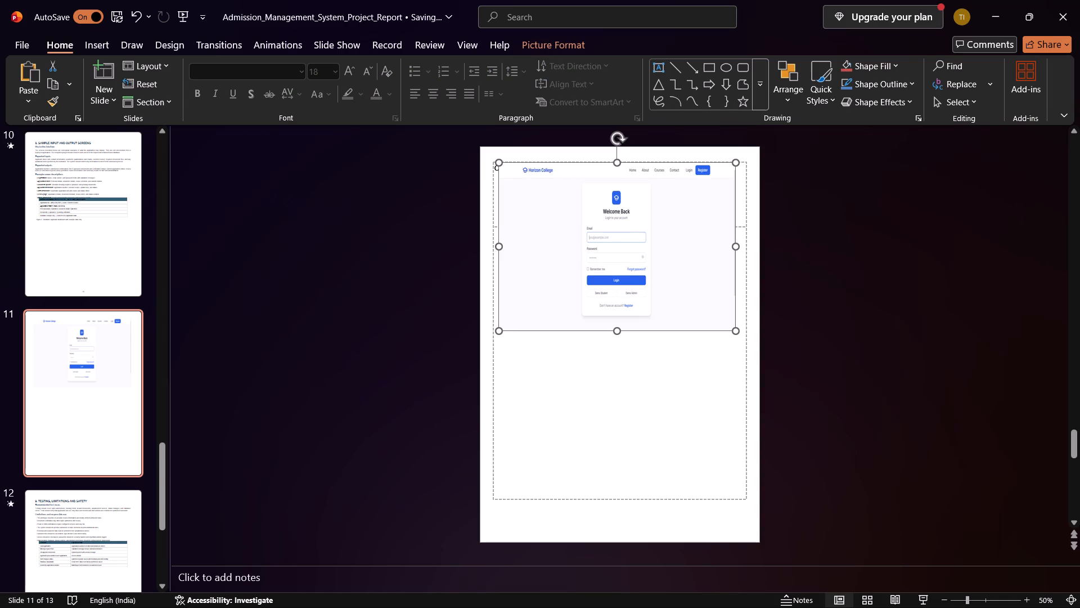
# Find the "Shape Your Future at Horizon College" home page screenshot in the clipboard history and paste it onto slide 11.
pyautogui.click(649, 398)
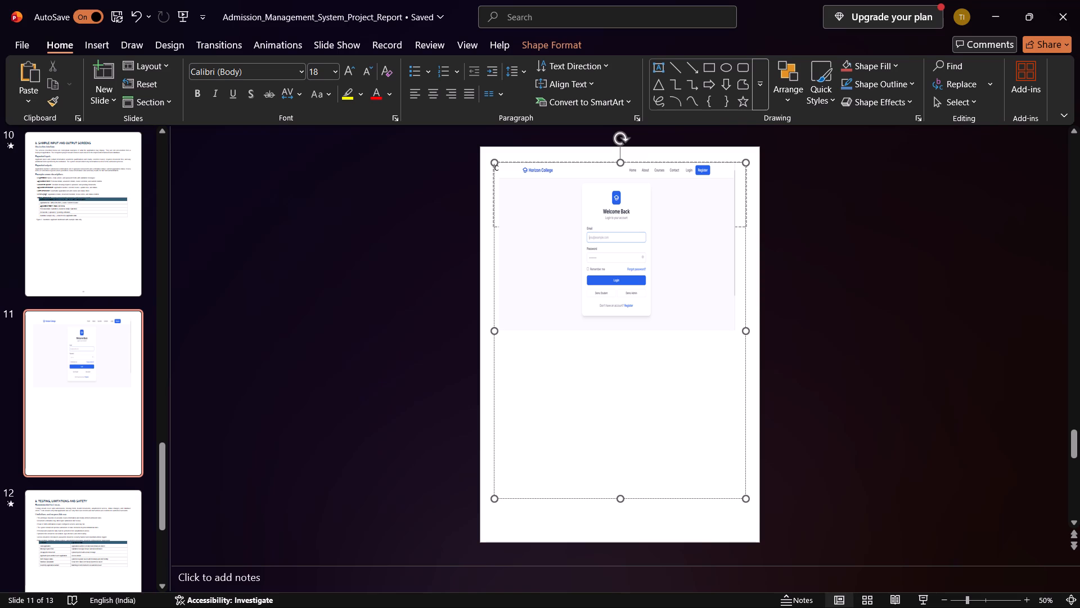
pyautogui.press('super+v')
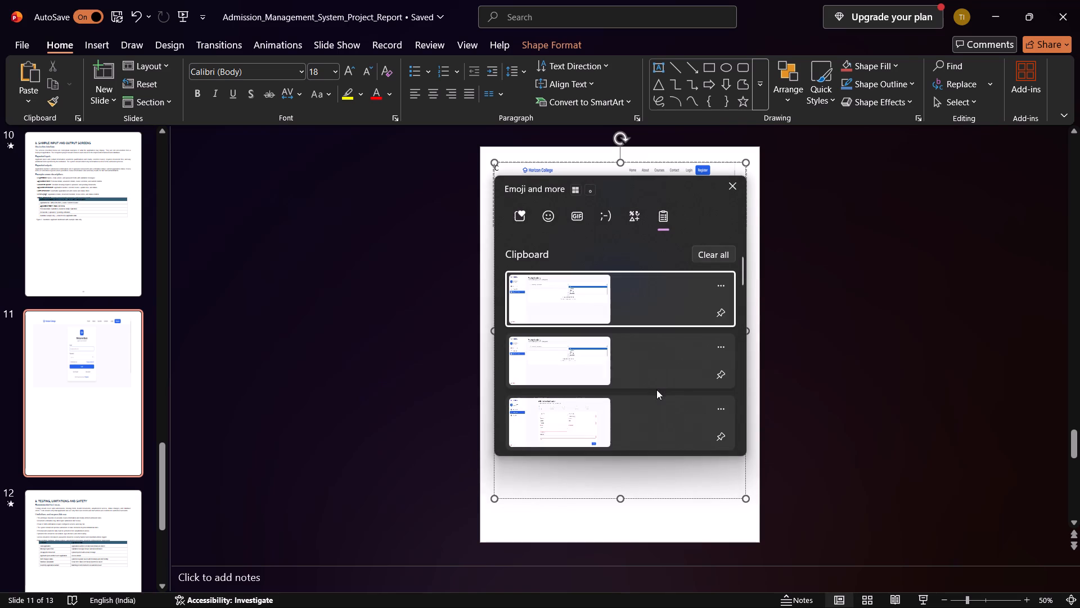
pyautogui.scroll(-3, 628, 391)
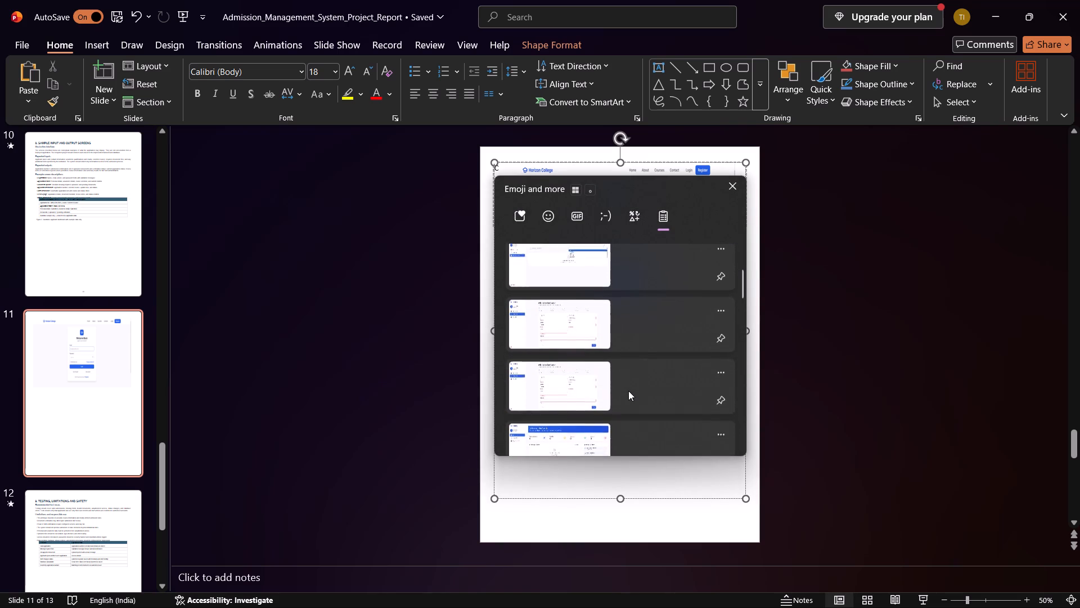
pyautogui.scroll(-1, 628, 391)
pyautogui.scroll(1, 628, 391)
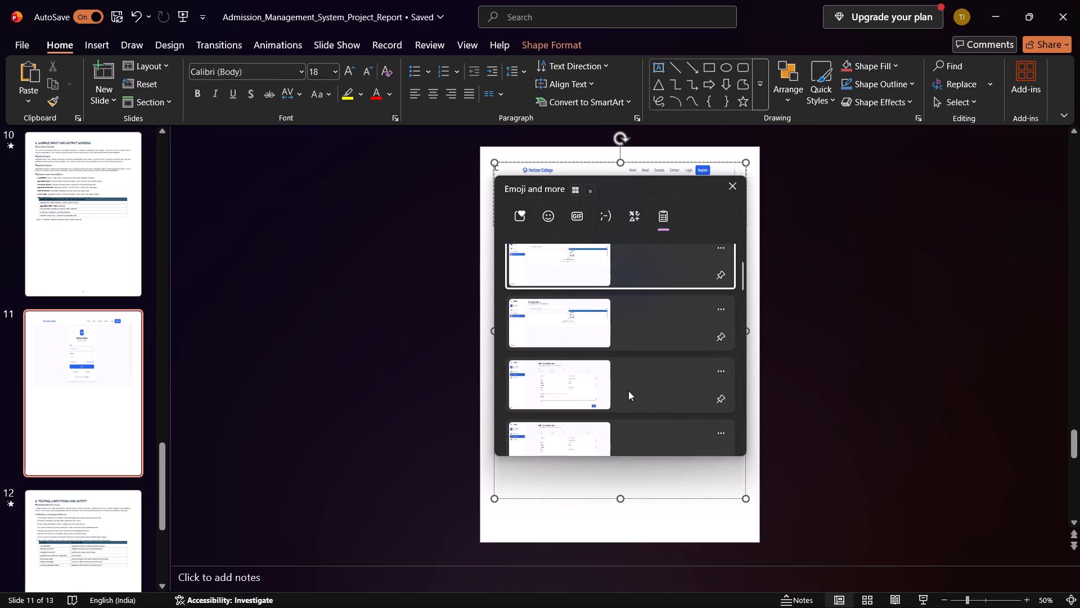
pyautogui.scroll(1, 628, 391)
pyautogui.scroll(-2, 628, 391)
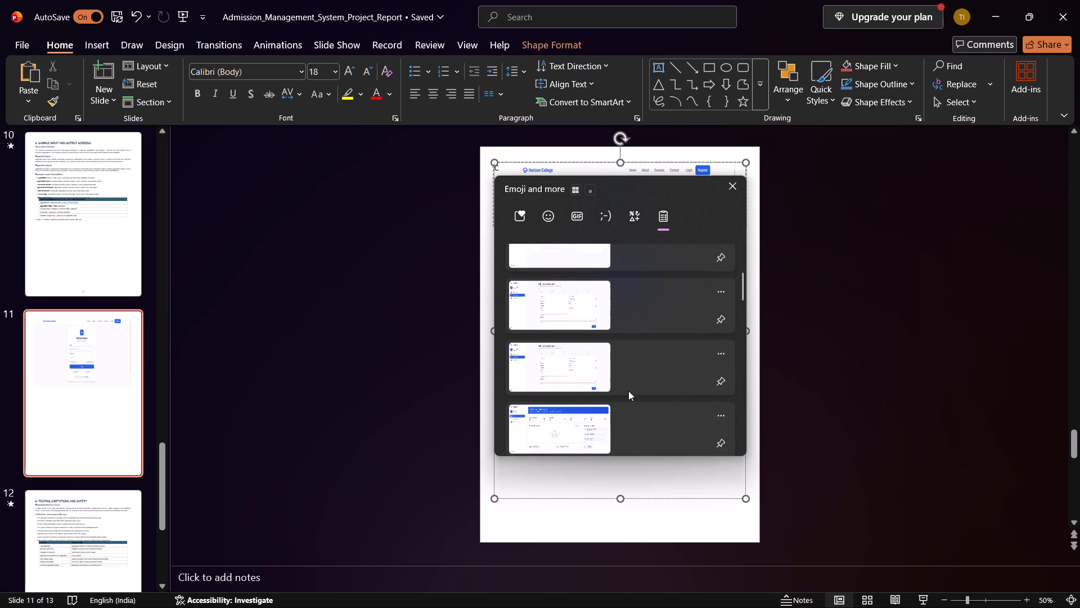
pyautogui.scroll(-1, 628, 391)
pyautogui.scroll(3, 628, 391)
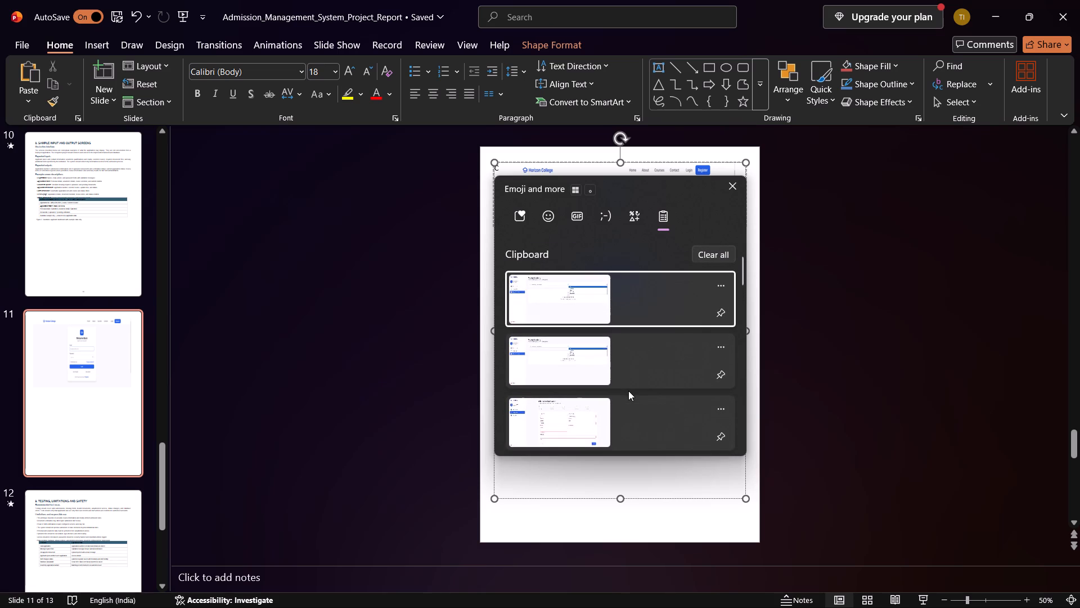
pyautogui.scroll(-1, 628, 391)
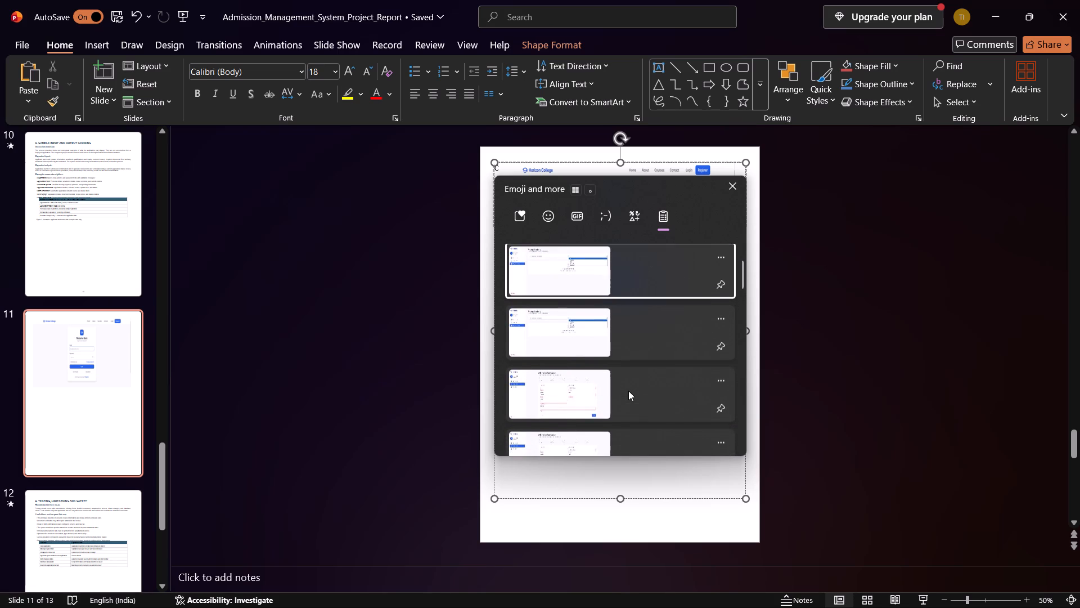
pyautogui.scroll(-1, 628, 391)
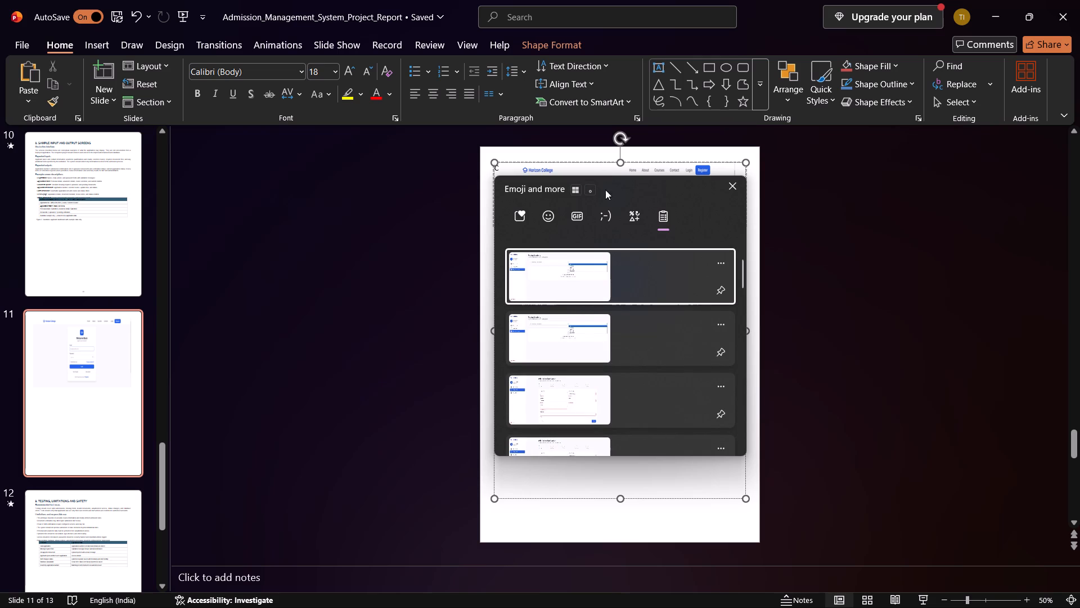
pyautogui.moveTo(629, 189); pyautogui.dragTo(865, 222)
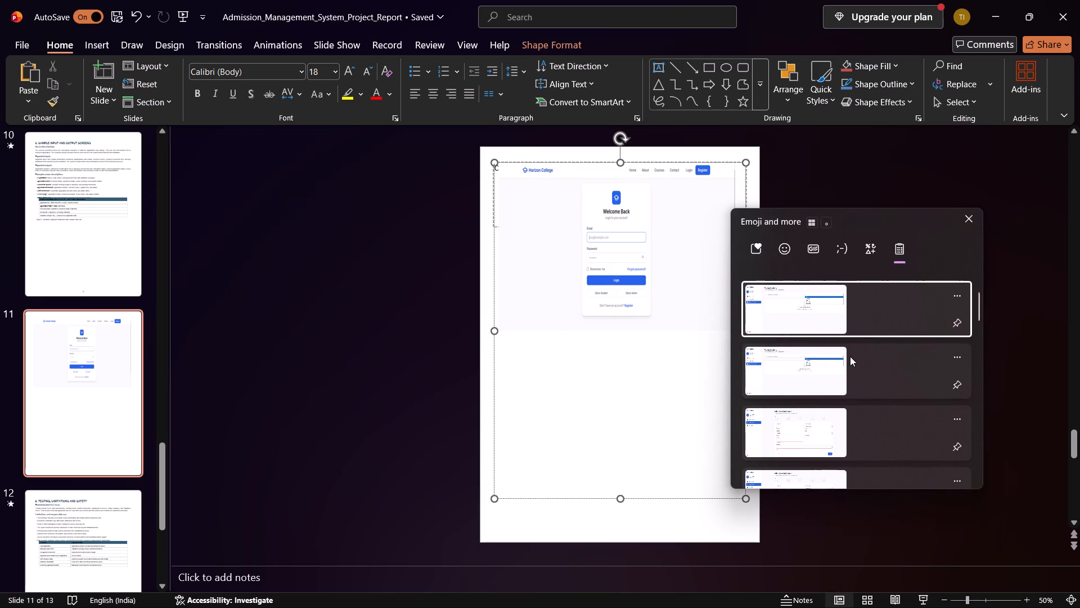
pyautogui.scroll(-2, 850, 356)
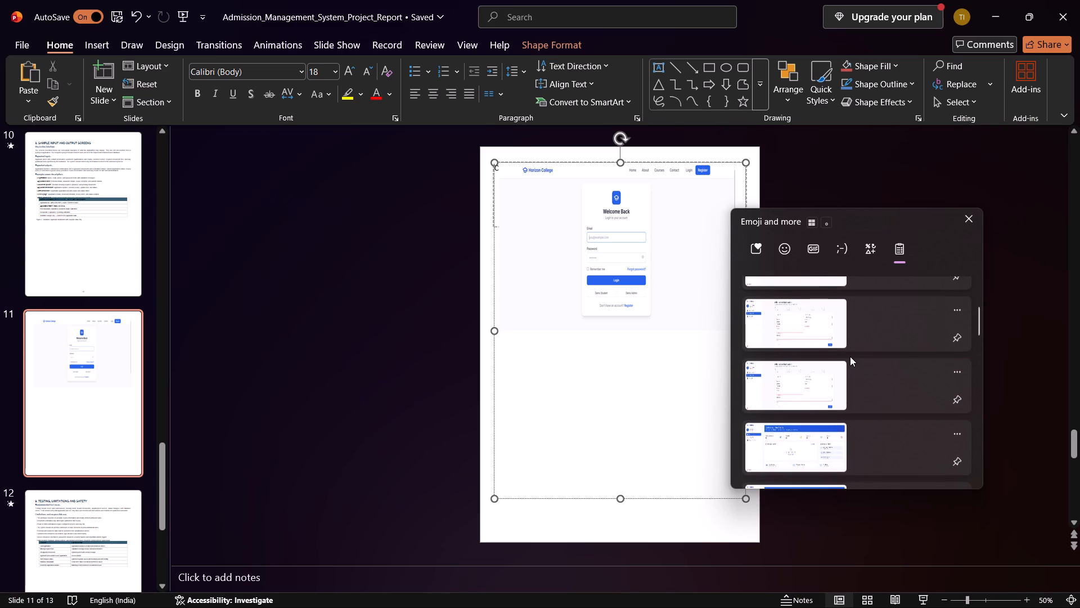
pyautogui.scroll(-2, 850, 356)
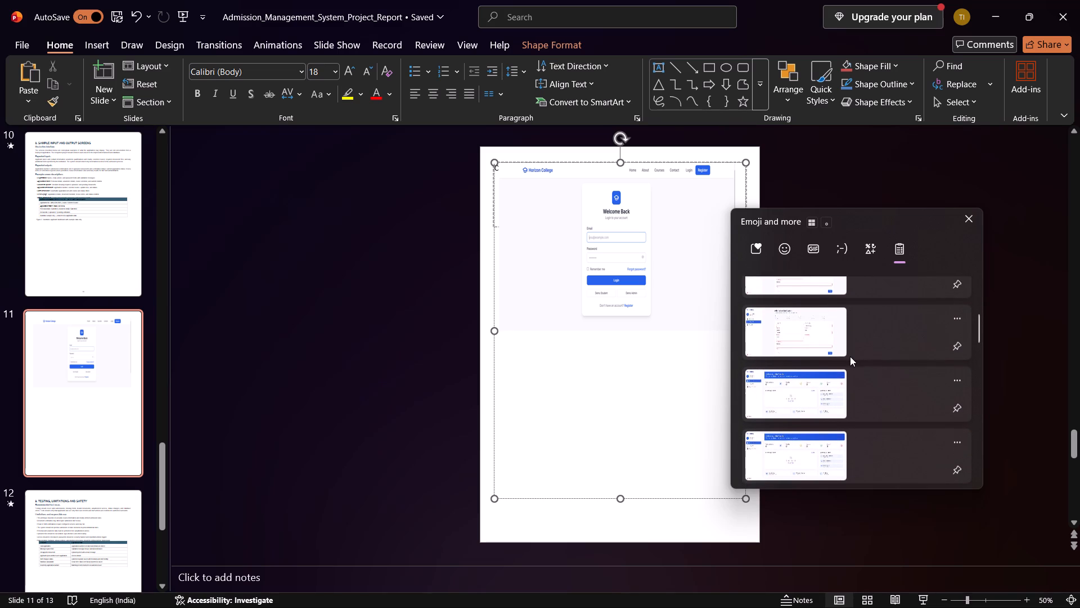
pyautogui.scroll(-1, 850, 356)
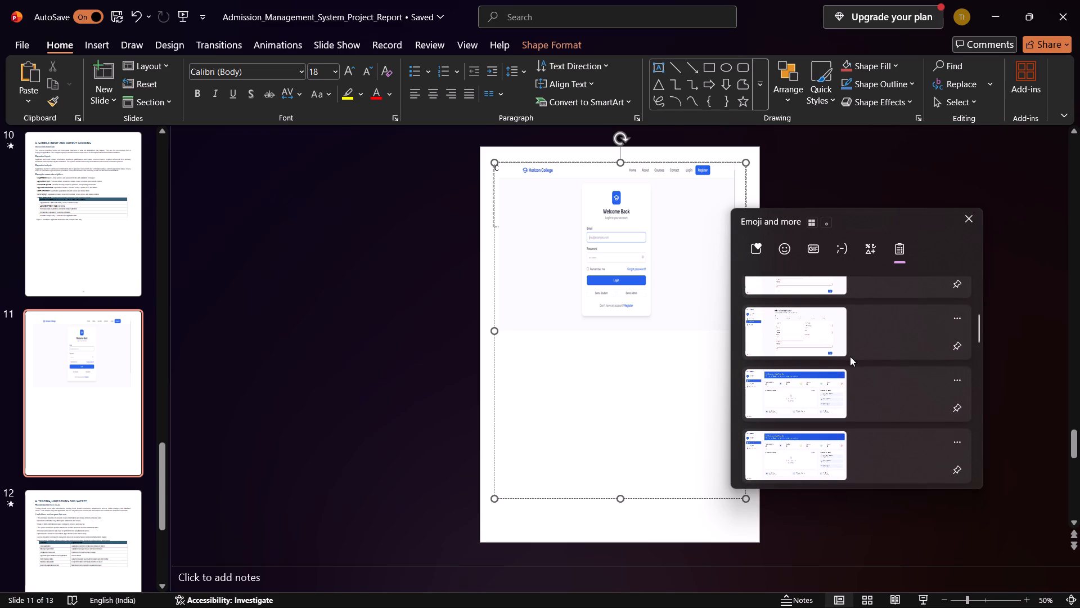
pyautogui.scroll(2, 850, 356)
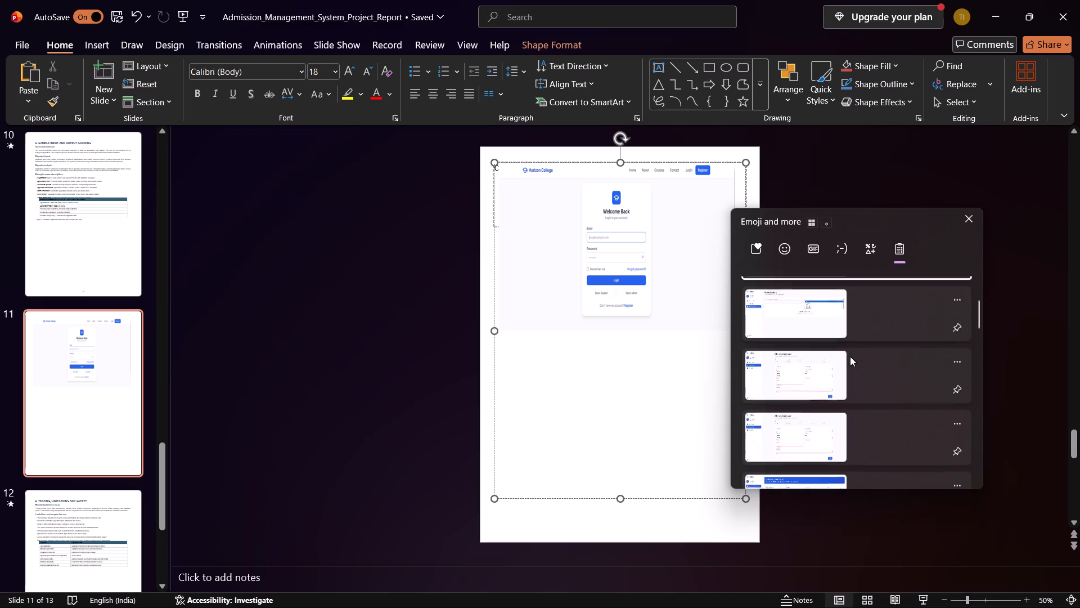
pyautogui.scroll(4, 850, 356)
pyautogui.scroll(-1, 850, 356)
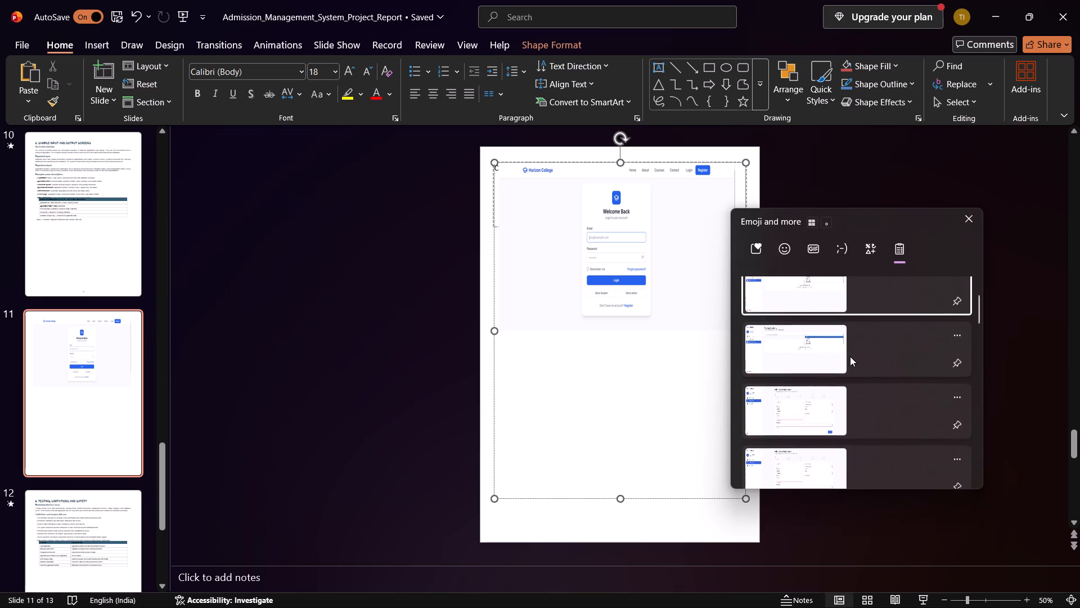
pyautogui.scroll(-4, 850, 356)
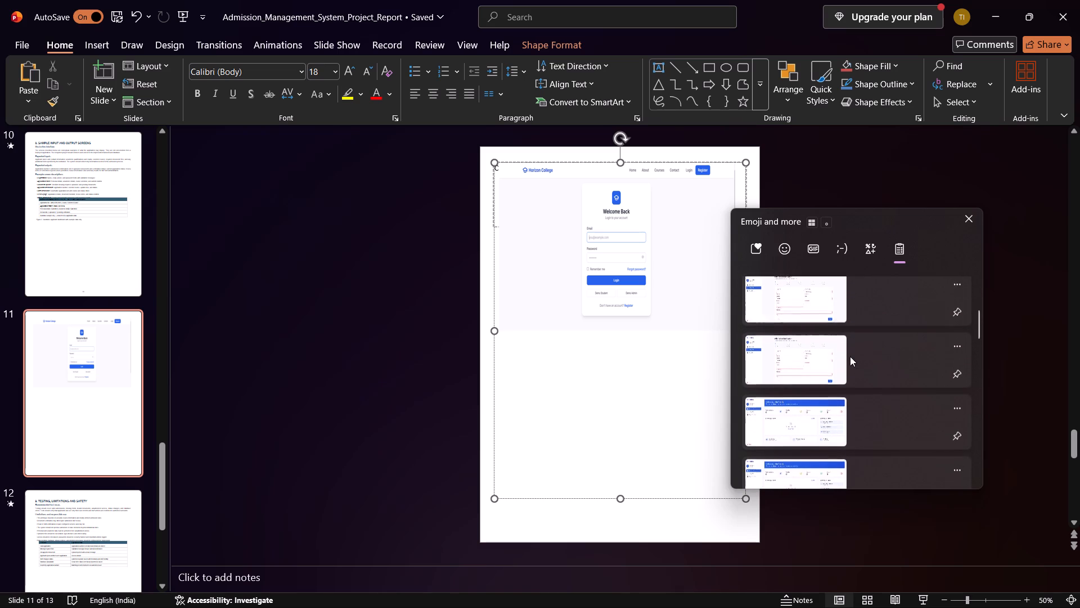
pyautogui.scroll(-3, 850, 356)
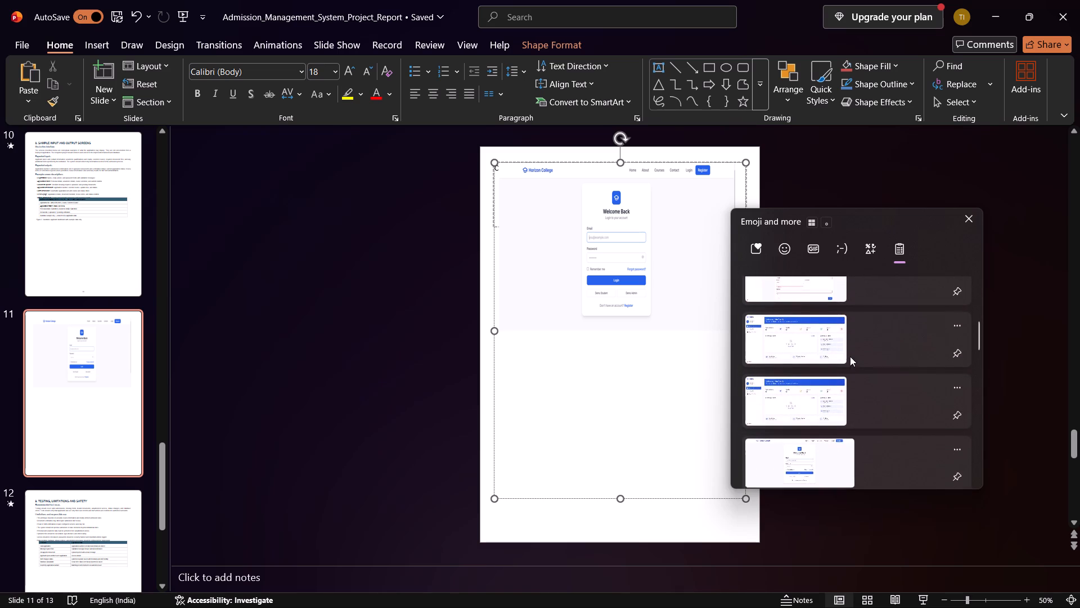
pyautogui.scroll(-3, 850, 356)
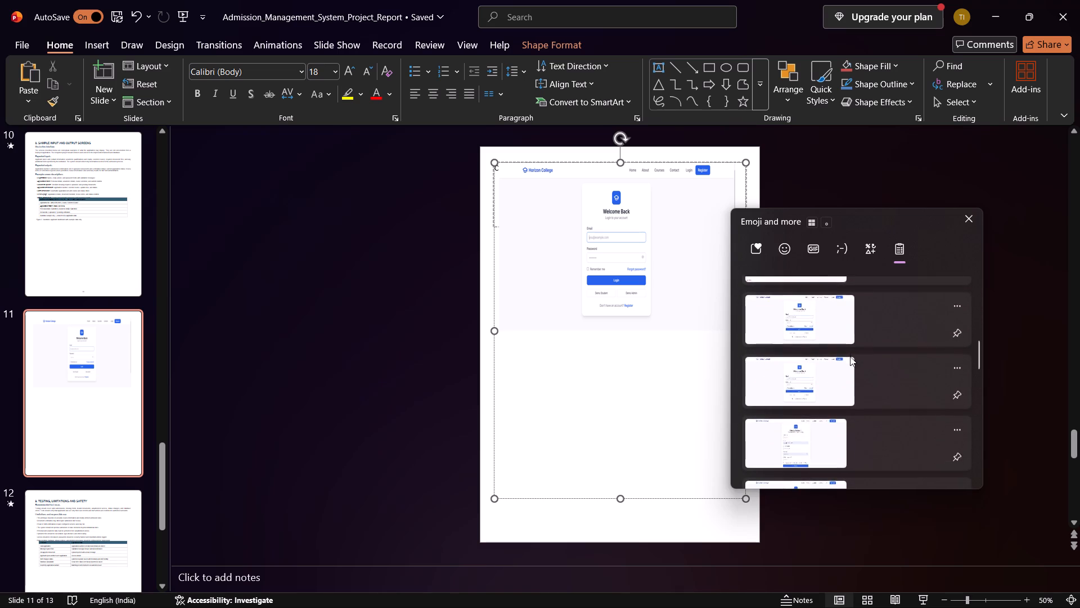
pyautogui.scroll(-3, 850, 356)
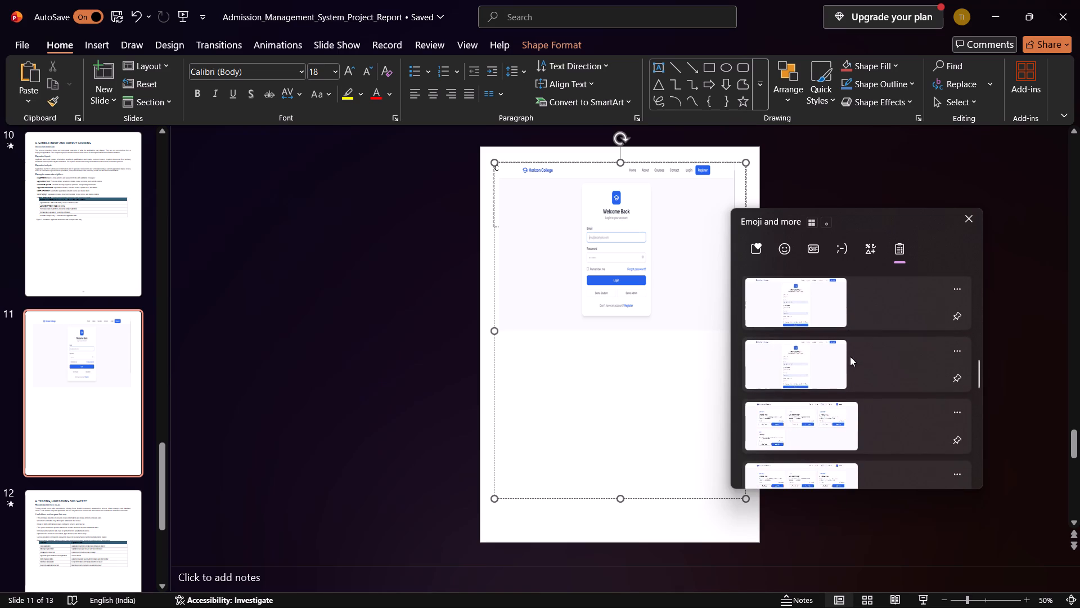
pyautogui.scroll(3, 850, 356)
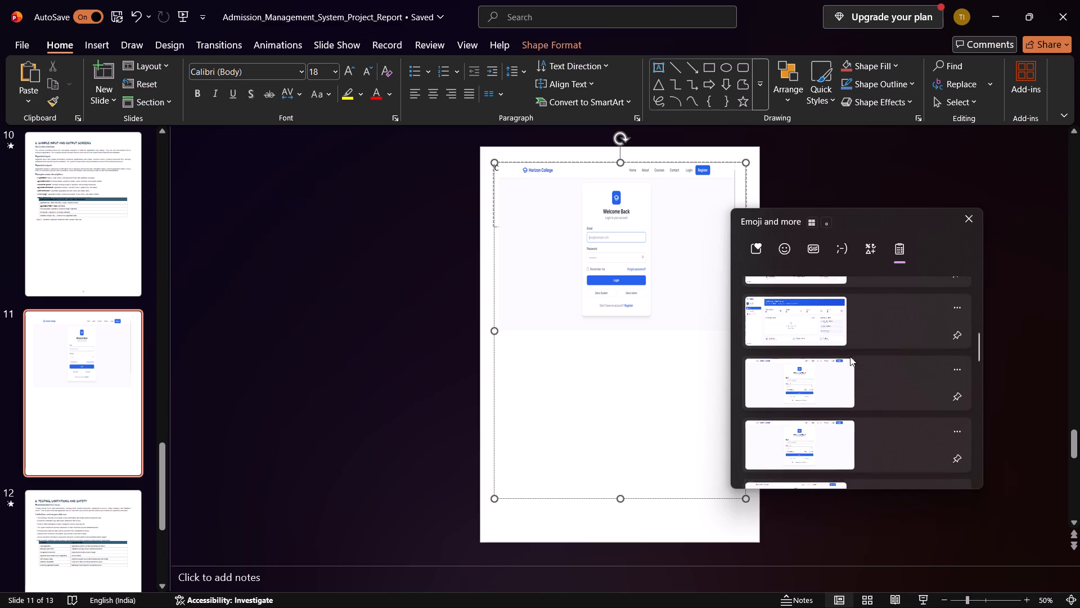
pyautogui.scroll(1, 850, 356)
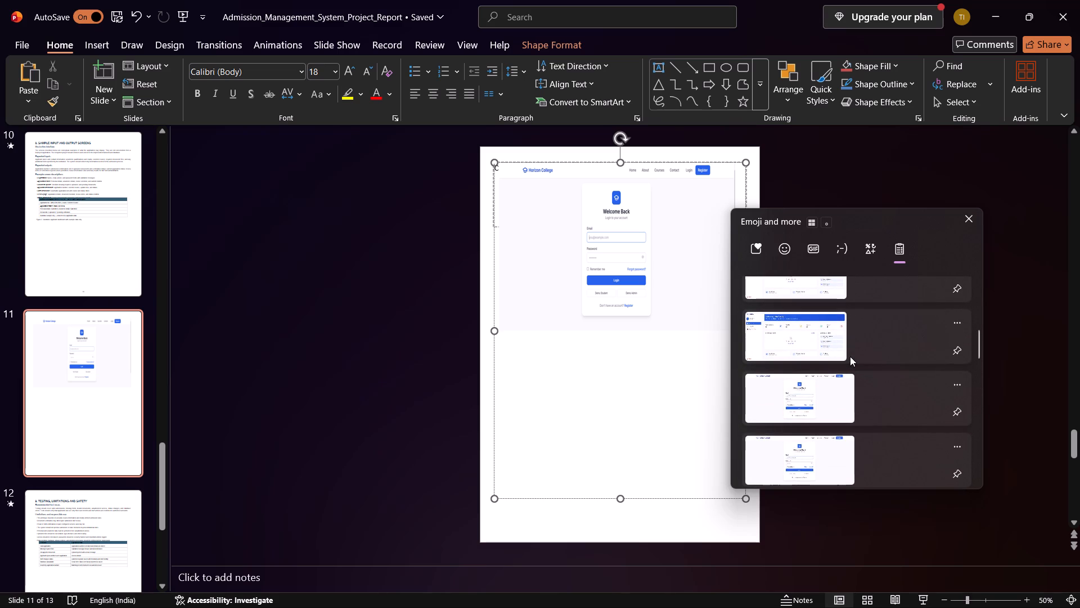
pyautogui.scroll(2, 850, 356)
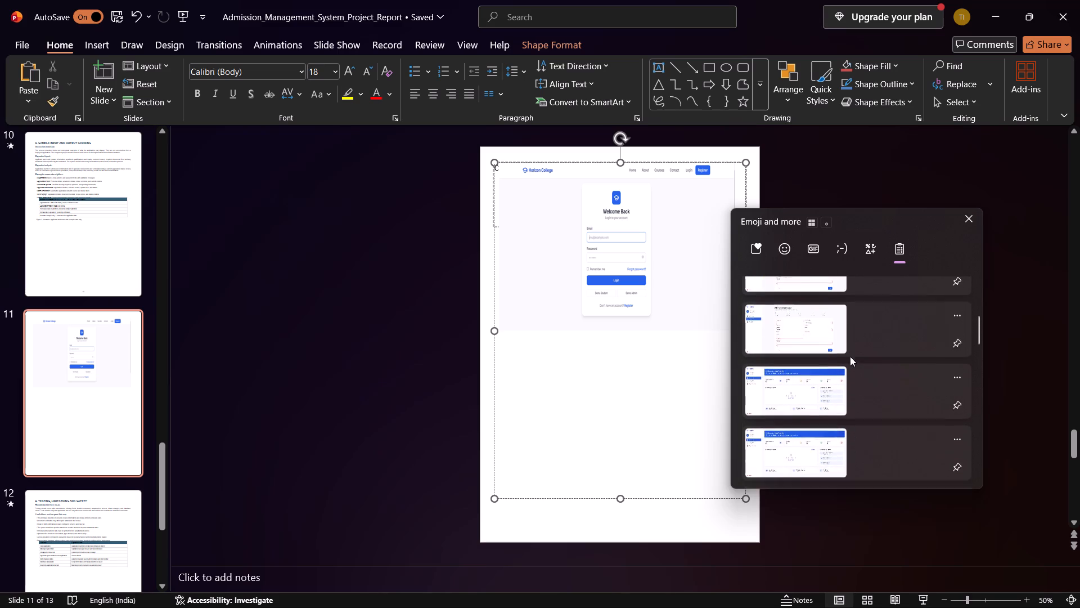
pyautogui.scroll(3, 850, 356)
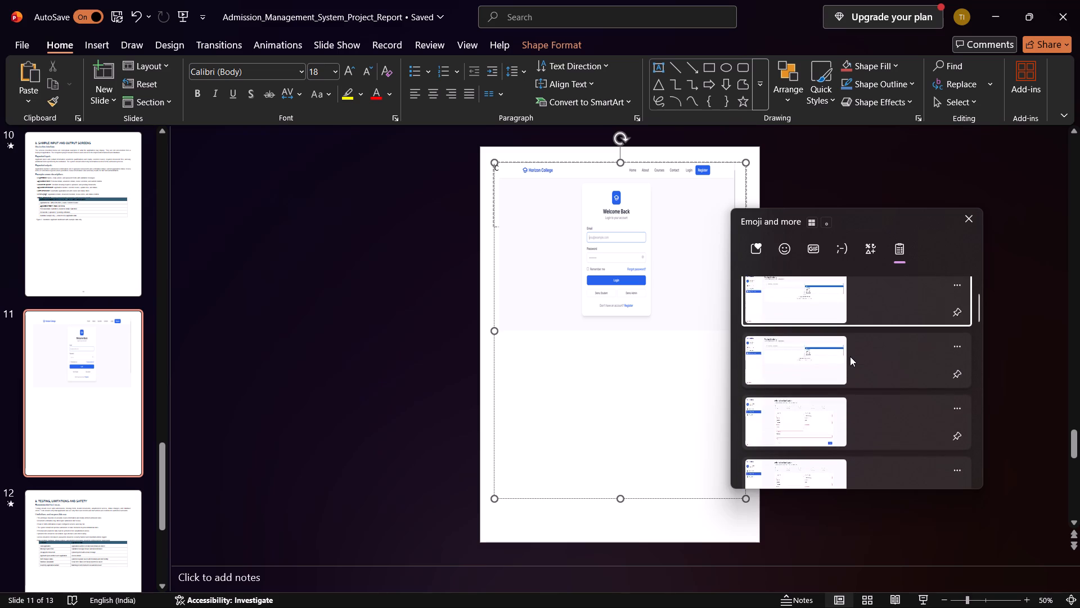
pyautogui.scroll(2, 850, 356)
pyautogui.scroll(-4, 850, 356)
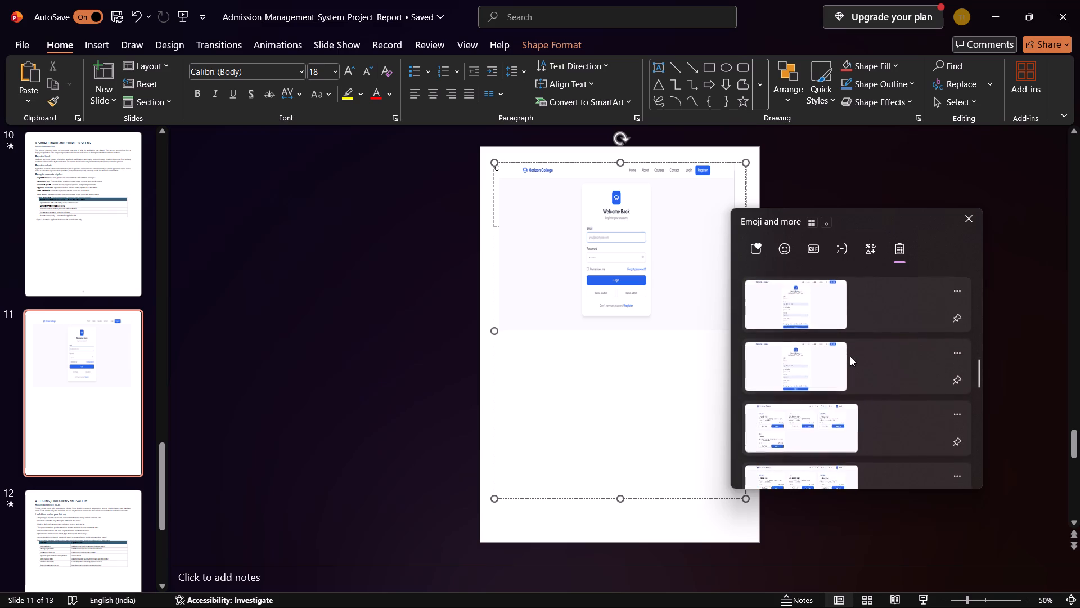
pyautogui.scroll(-1, 850, 356)
pyautogui.scroll(1, 850, 356)
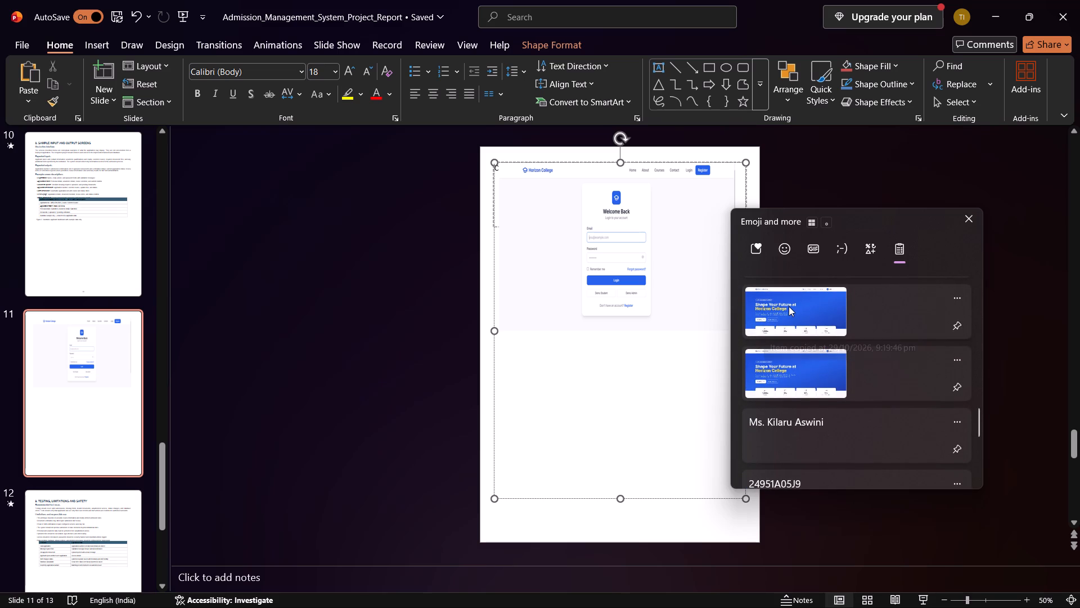
pyautogui.click(789, 306)
pyautogui.hotkey('ctrl', 'v')
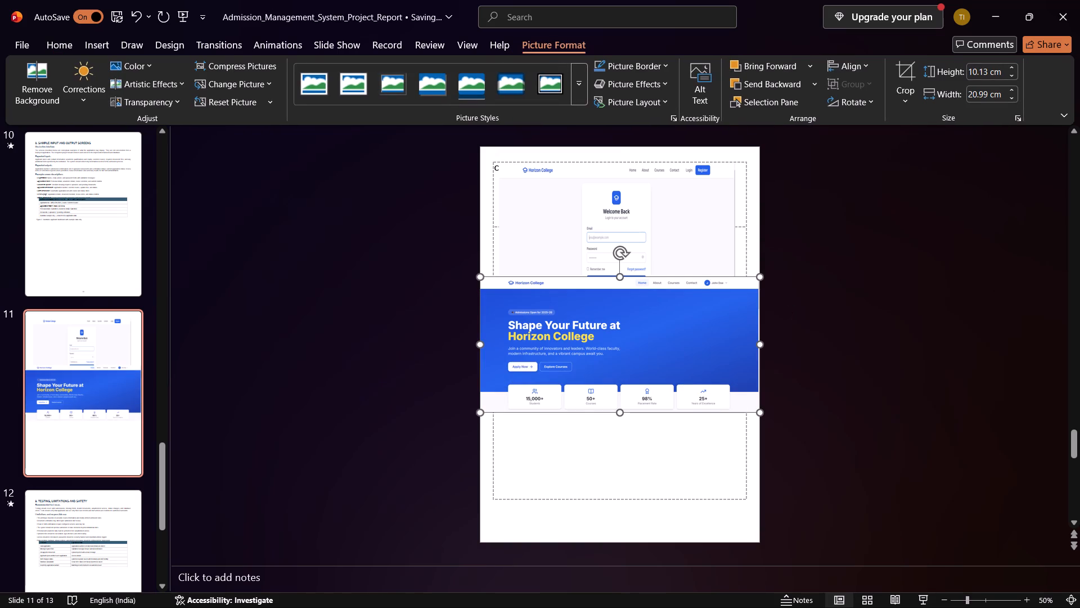
# Position the Horizon College home page screenshot below the login screenshot on slide 11 and resize it to about 18.55 cm wide by 12.26 cm high.
pyautogui.moveTo(632, 355); pyautogui.dragTo(640, 405)
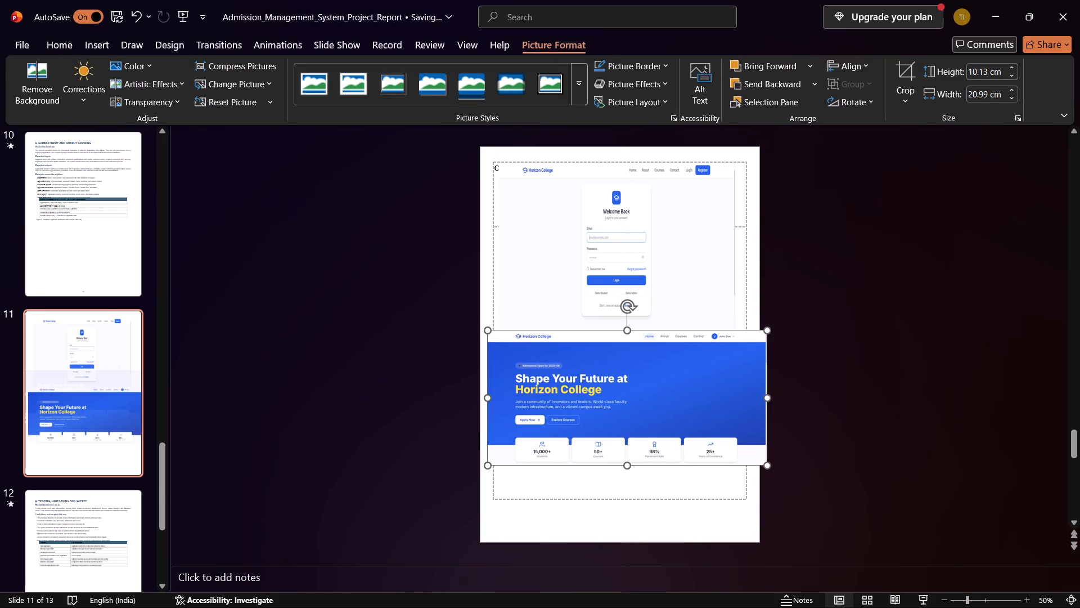
pyautogui.moveTo(489, 398); pyautogui.dragTo(505, 399)
pyautogui.moveTo(610, 363); pyautogui.dragTo(595, 378)
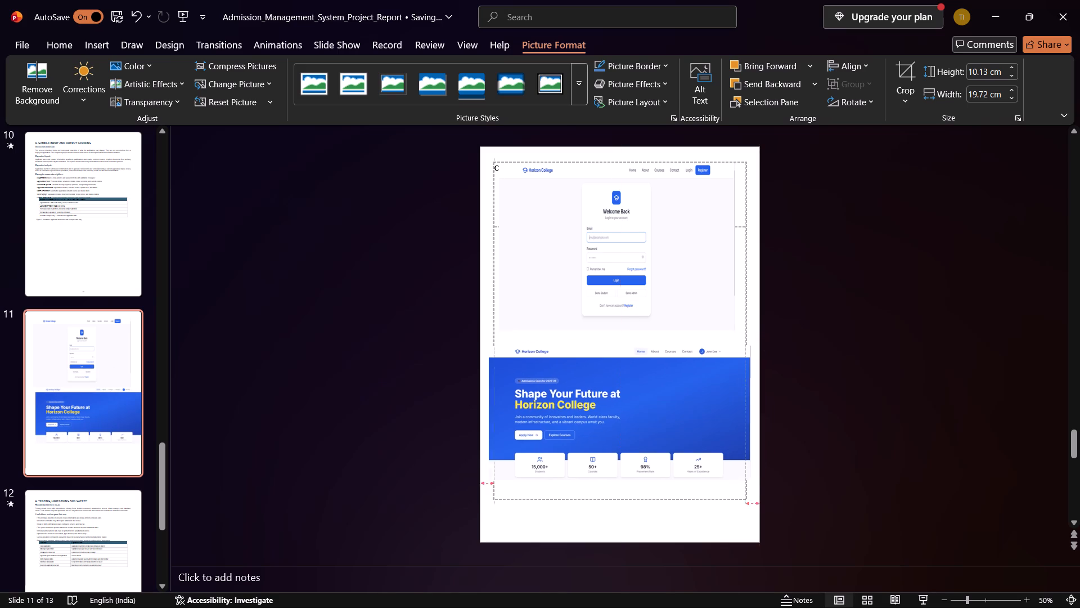
pyautogui.moveTo(595, 378); pyautogui.dragTo(598, 365)
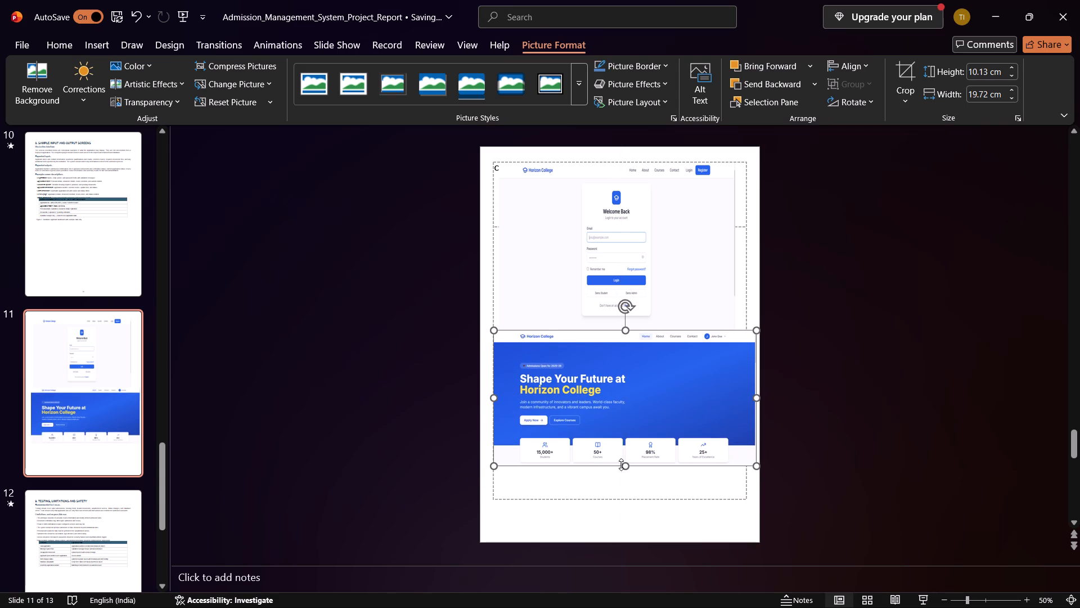
pyautogui.moveTo(626, 469); pyautogui.dragTo(624, 494)
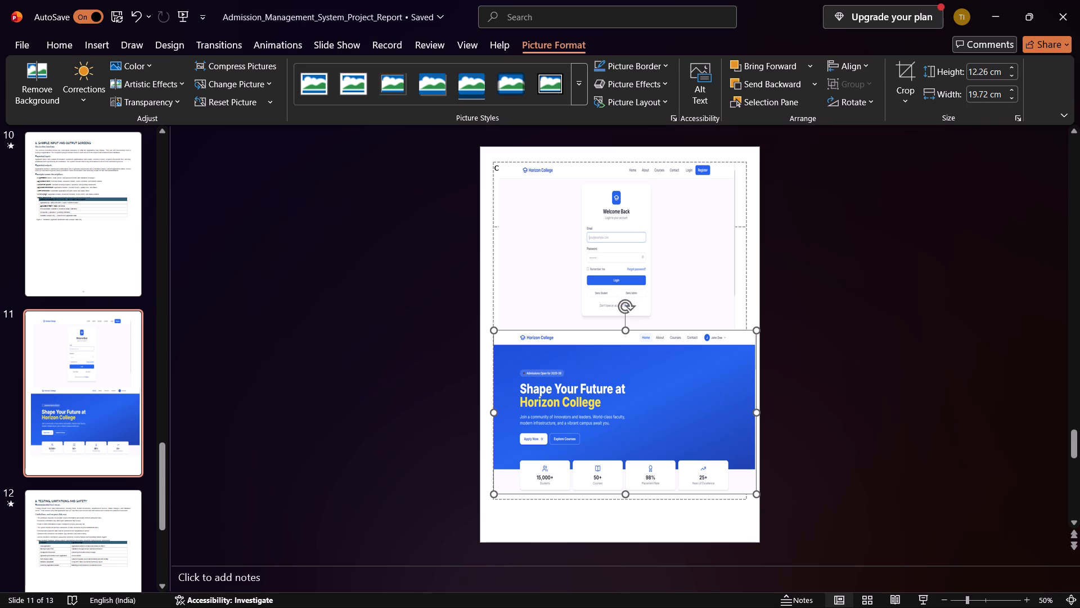
pyautogui.moveTo(624, 355); pyautogui.dragTo(620, 370)
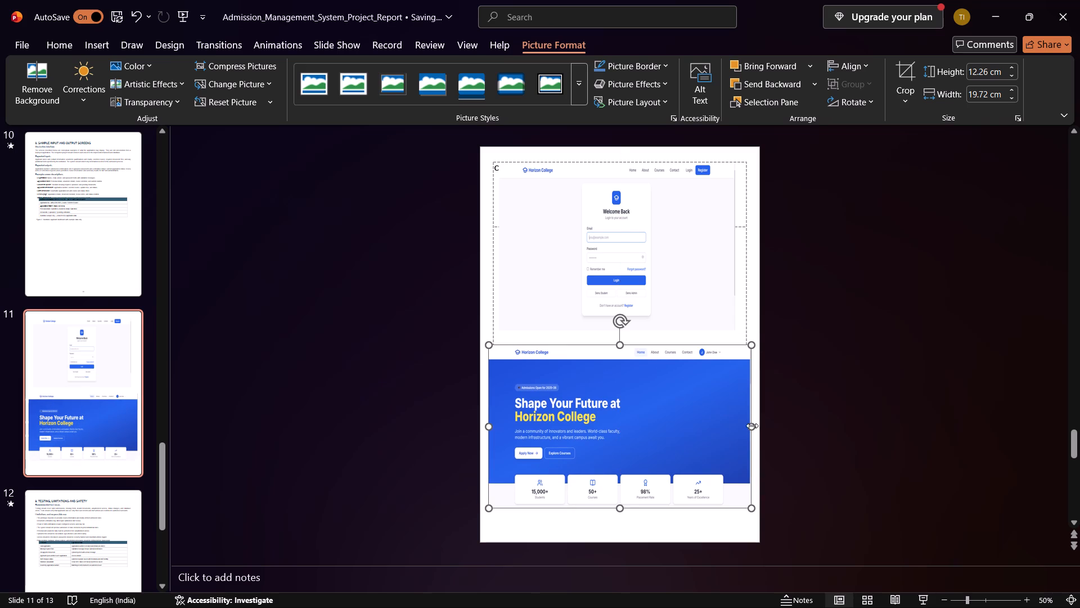
pyautogui.moveTo(751, 430); pyautogui.dragTo(744, 433)
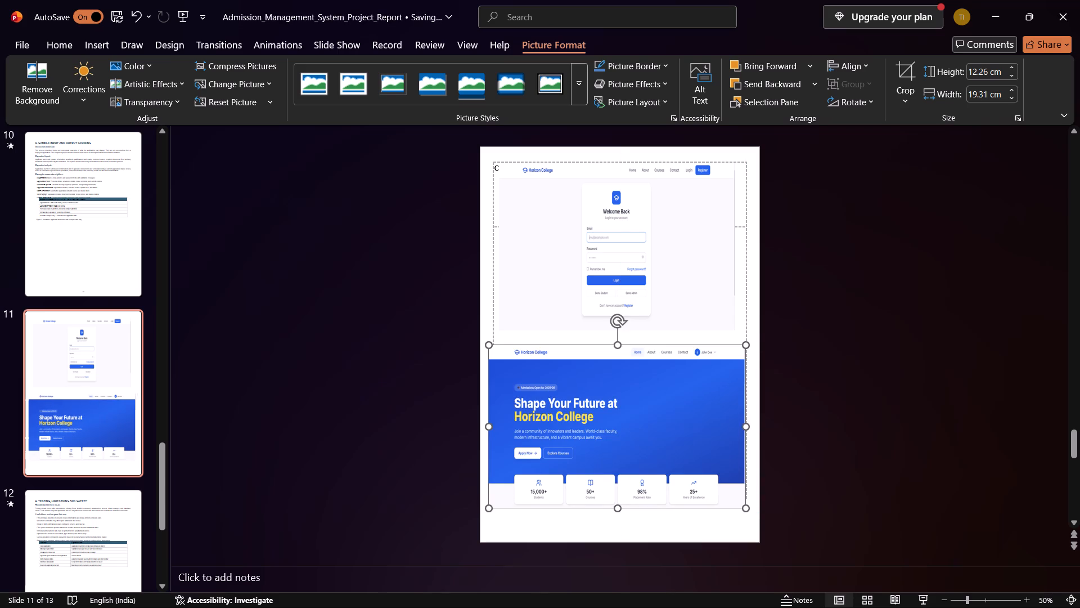
pyautogui.moveTo(490, 430); pyautogui.dragTo(506, 432)
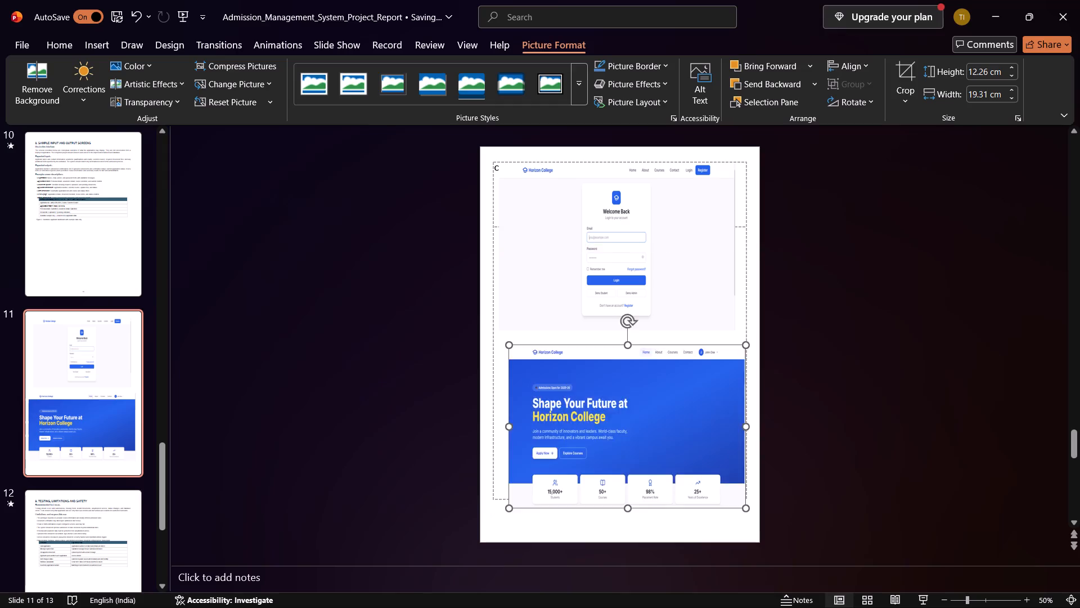
pyautogui.moveTo(506, 428); pyautogui.dragTo(499, 428)
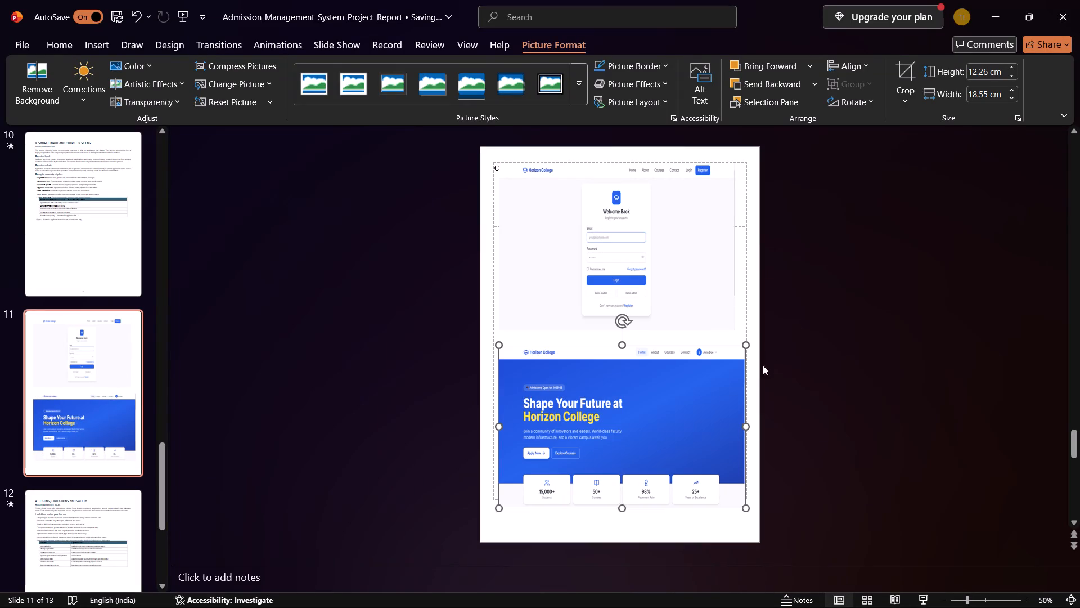
pyautogui.click(786, 354)
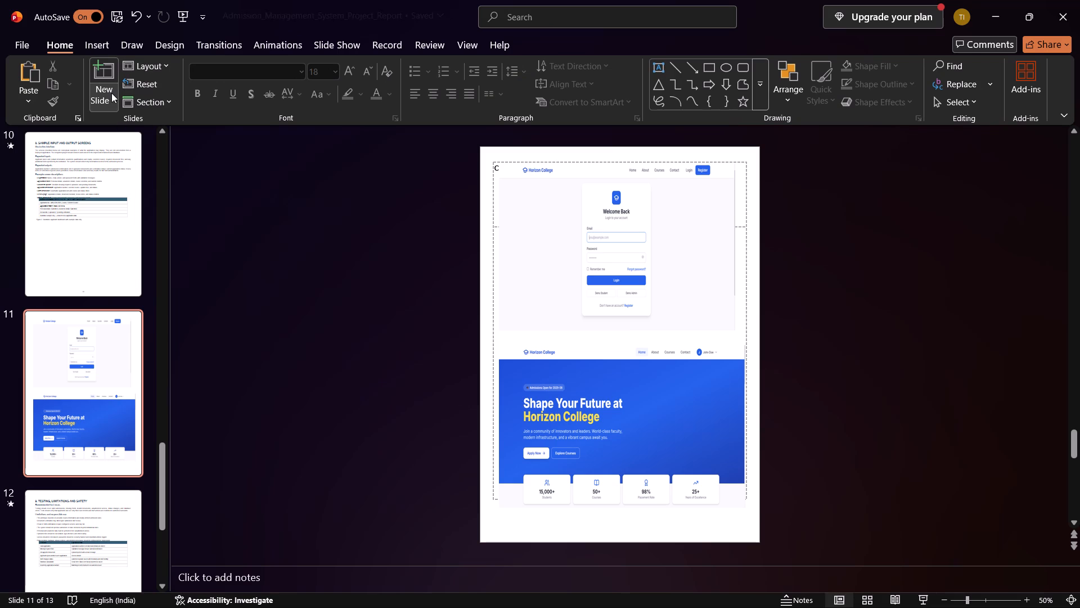
# Save the presentation.
pyautogui.click(267, 253)
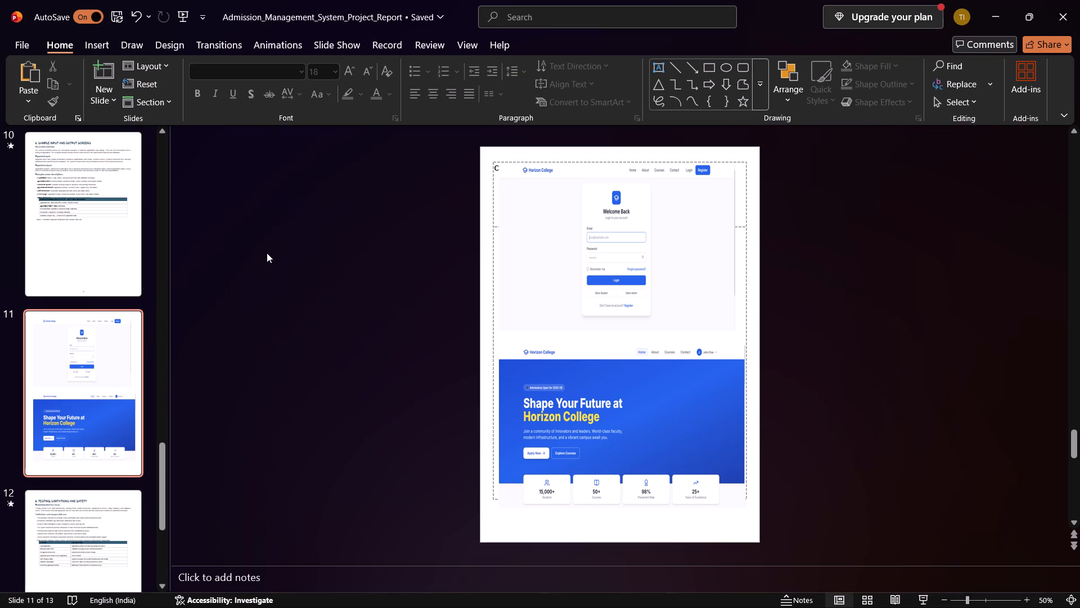
pyautogui.hotkey('ctrl', 's')
# Add a Title and Content slide after slide 11.
pyautogui.click(103, 88)
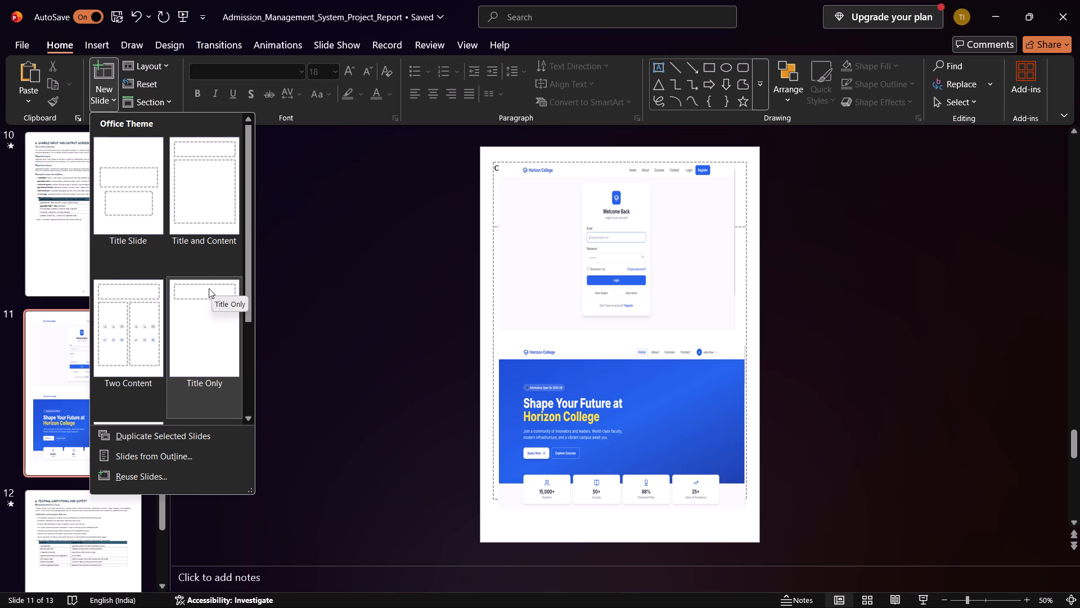
pyautogui.click(202, 187)
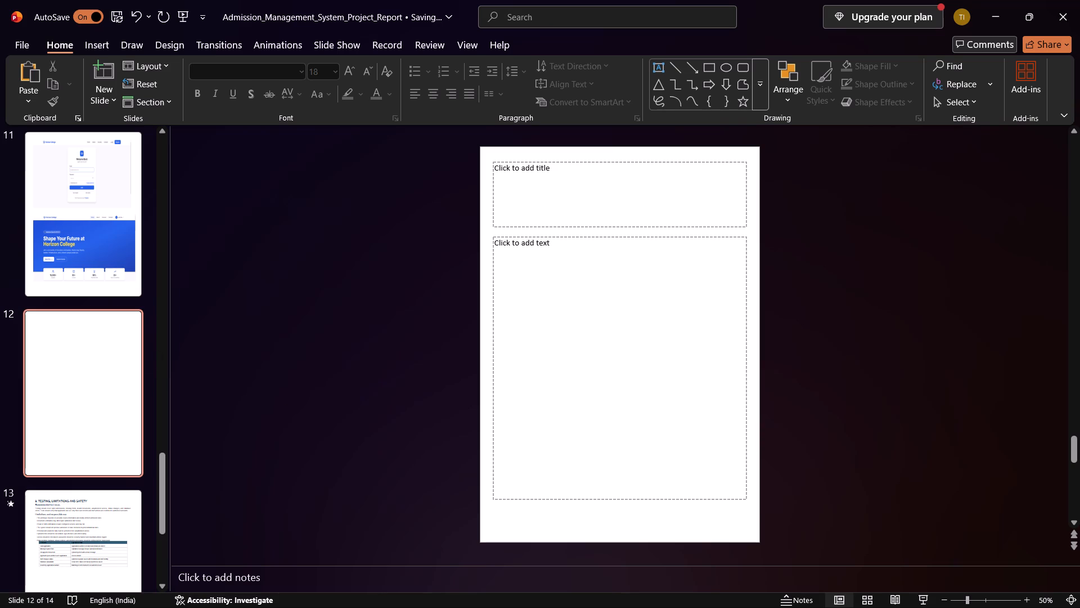
# Stretch the text placeholder on slide 12 upward until its top edge meets the top of the title placeholder.
pyautogui.moveTo(610, 238); pyautogui.dragTo(619, 239)
pyautogui.moveTo(619, 239); pyautogui.dragTo(606, 154)
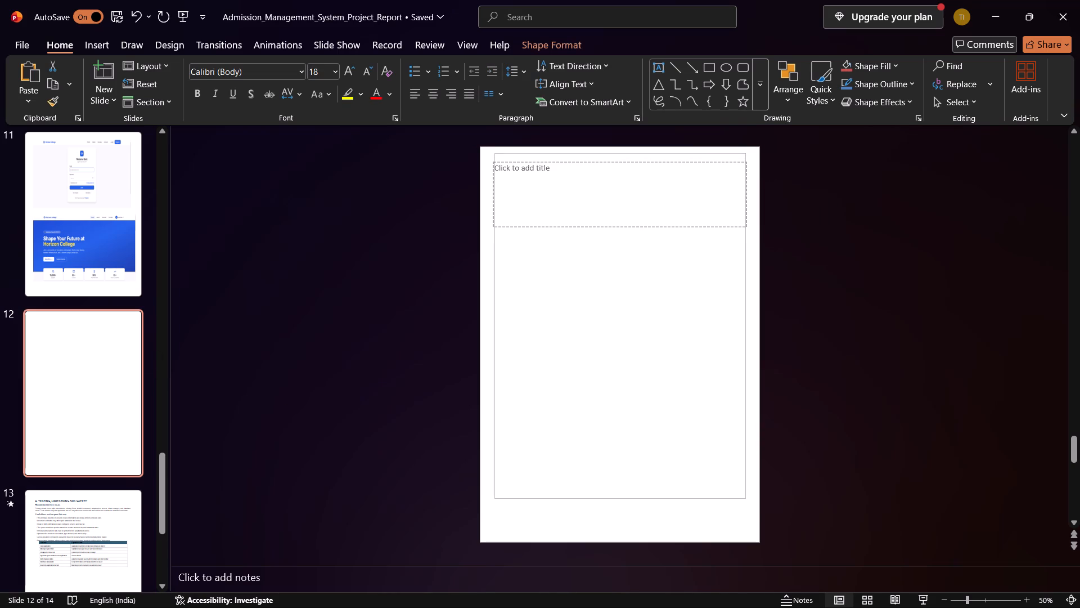
pyautogui.moveTo(606, 154); pyautogui.dragTo(596, 160)
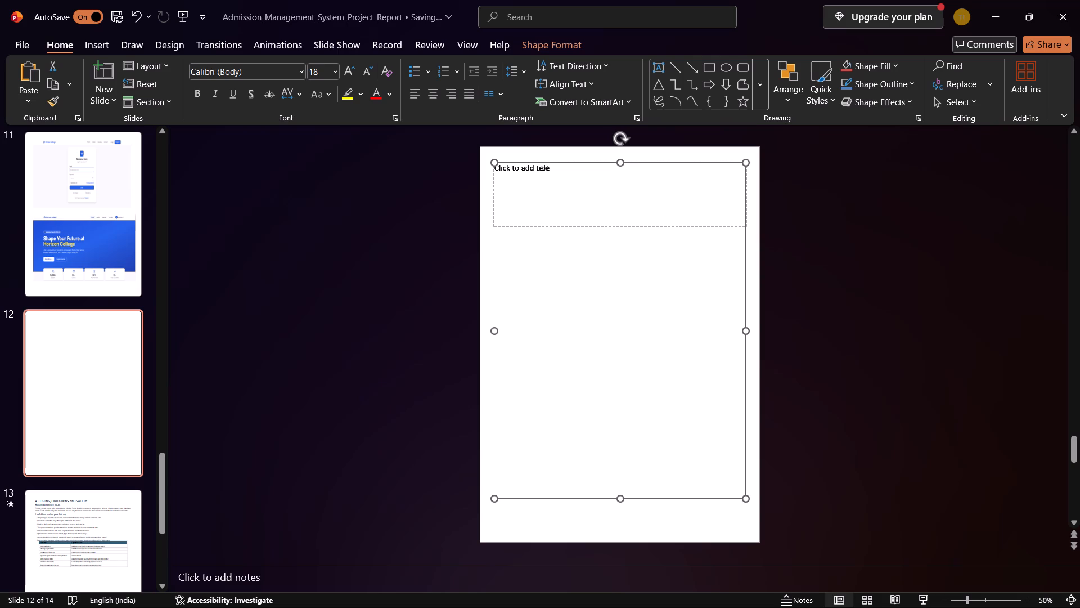
pyautogui.click(566, 298)
pyautogui.click(566, 298)
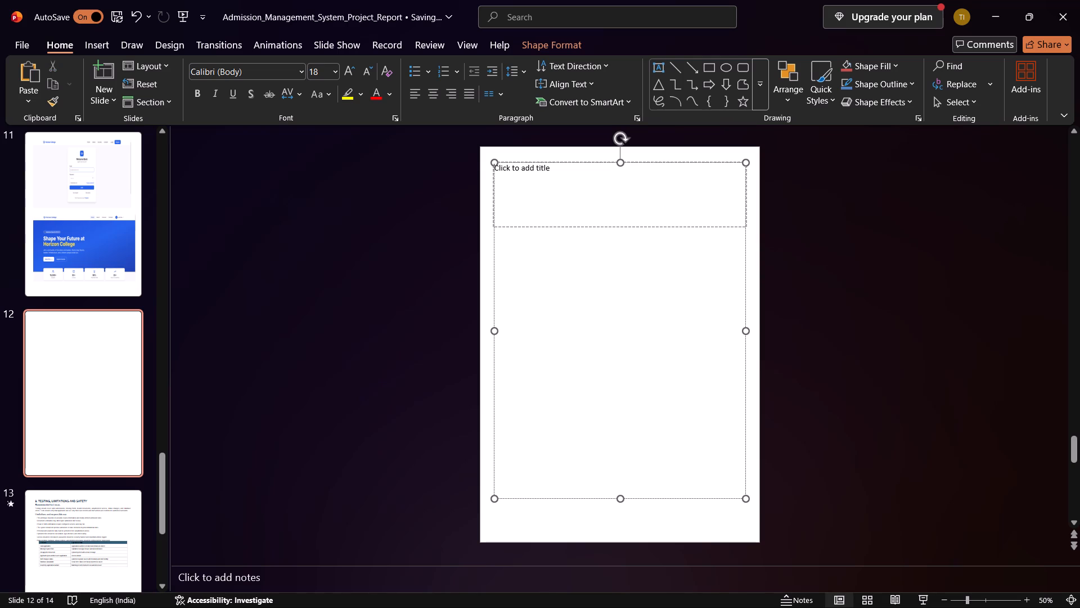
pyautogui.click(566, 298)
# Copy the Create Account and then the welcome dashboard screenshot from the File Explorer Gallery, and paste the dashboard one onto slide 12.
pyautogui.hotkey('alt', 'Tab')
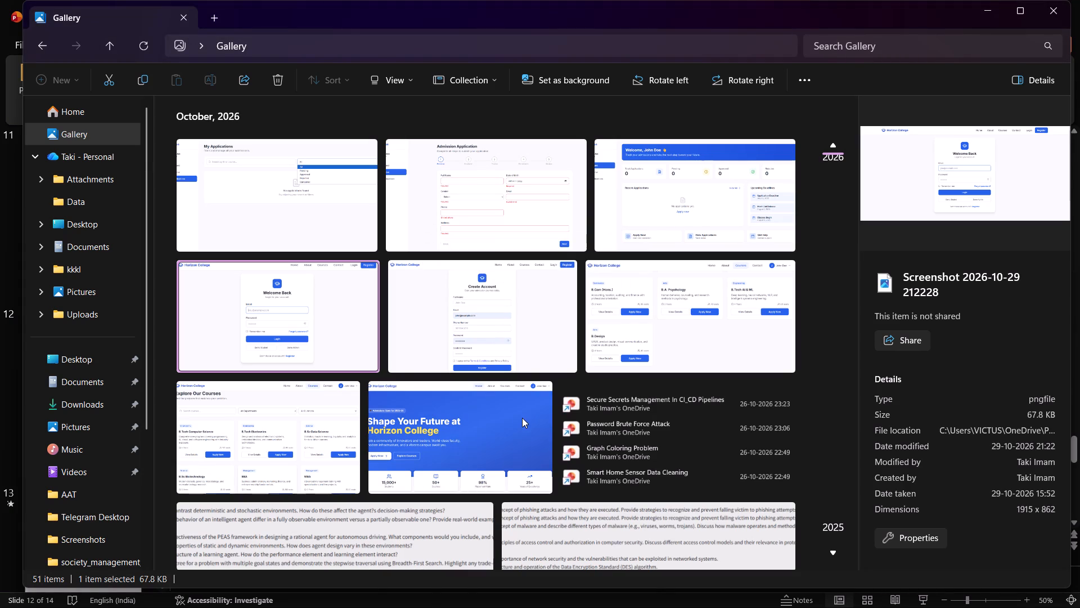
pyautogui.click(528, 337)
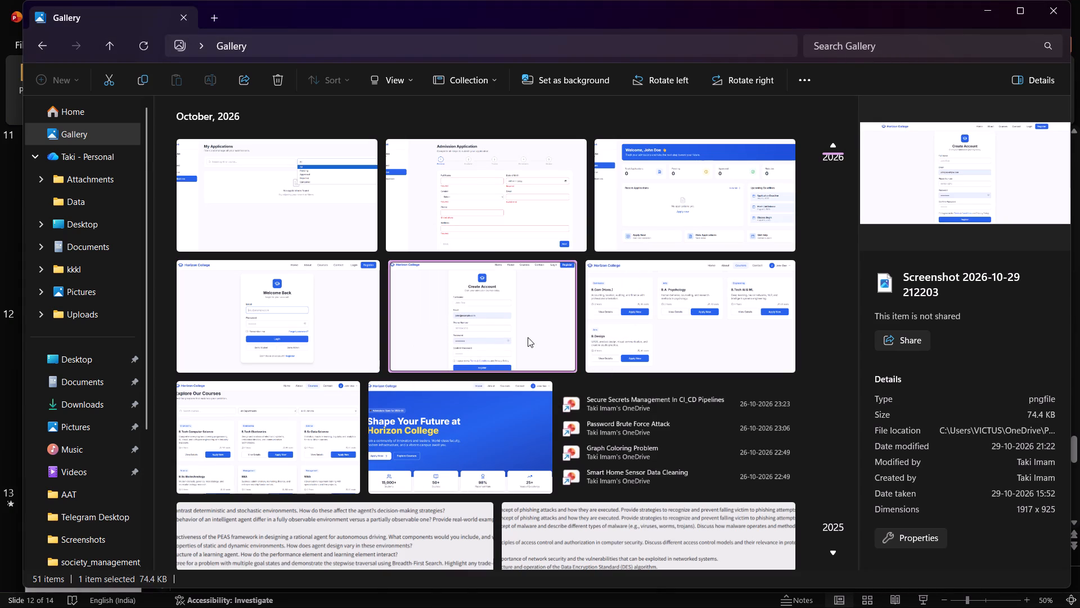
pyautogui.hotkey('ctrl', 'c')
pyautogui.click(676, 208)
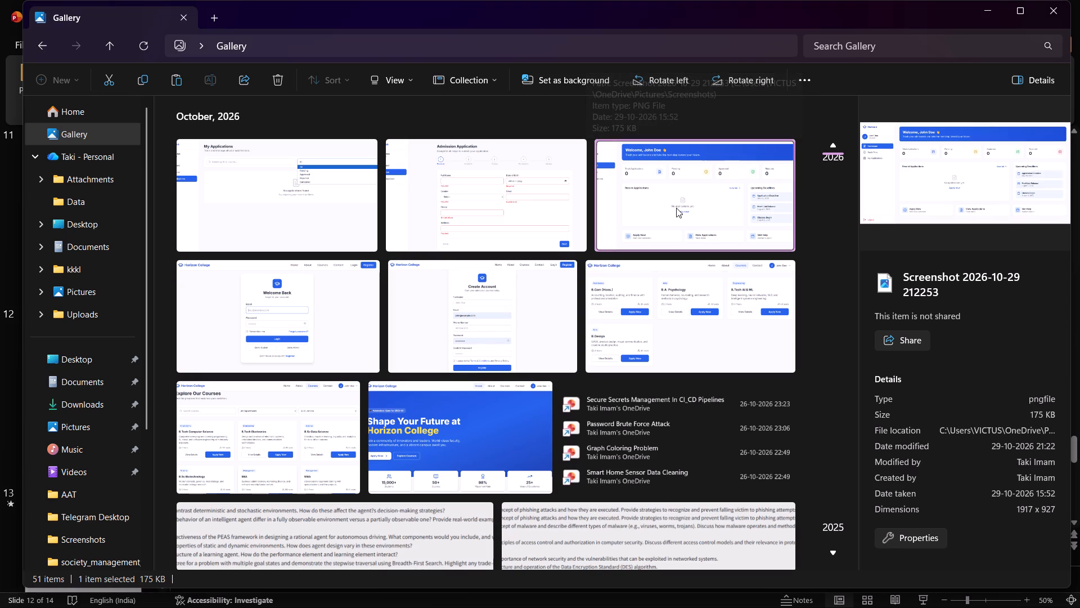
pyautogui.hotkey('ctrl', 'c')
pyautogui.hotkey('ctrl', 'c')
pyautogui.hotkey('alt', 'Tab')
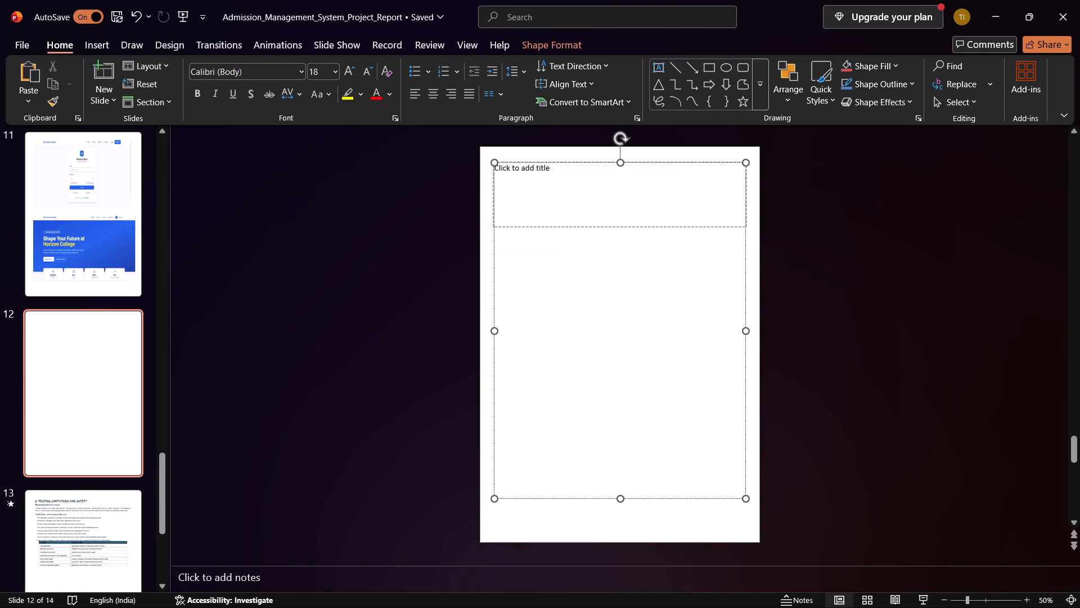
pyautogui.press('super+v')
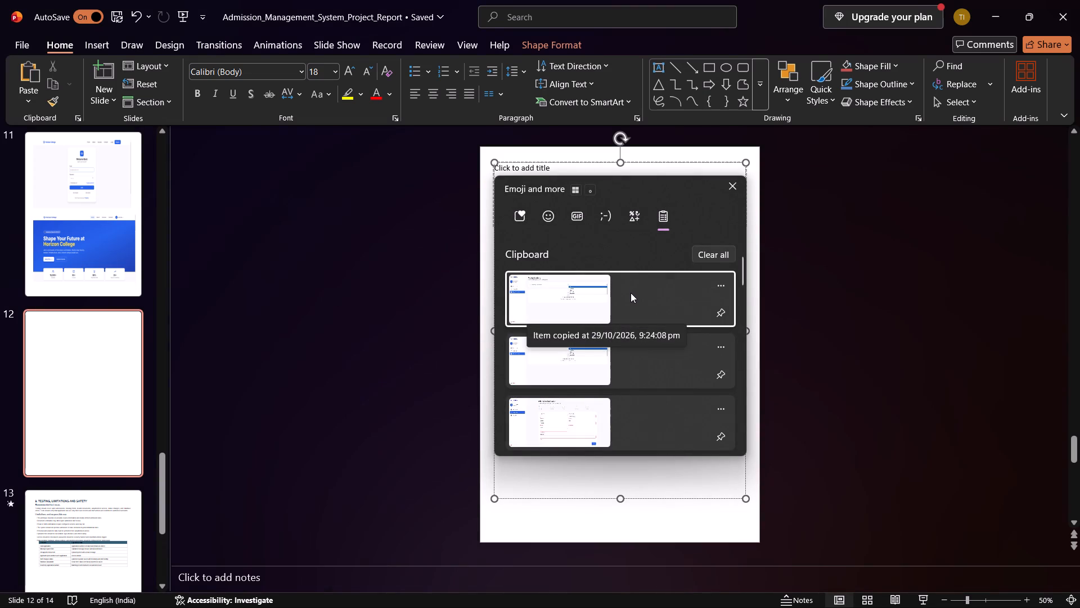
pyautogui.click(732, 185)
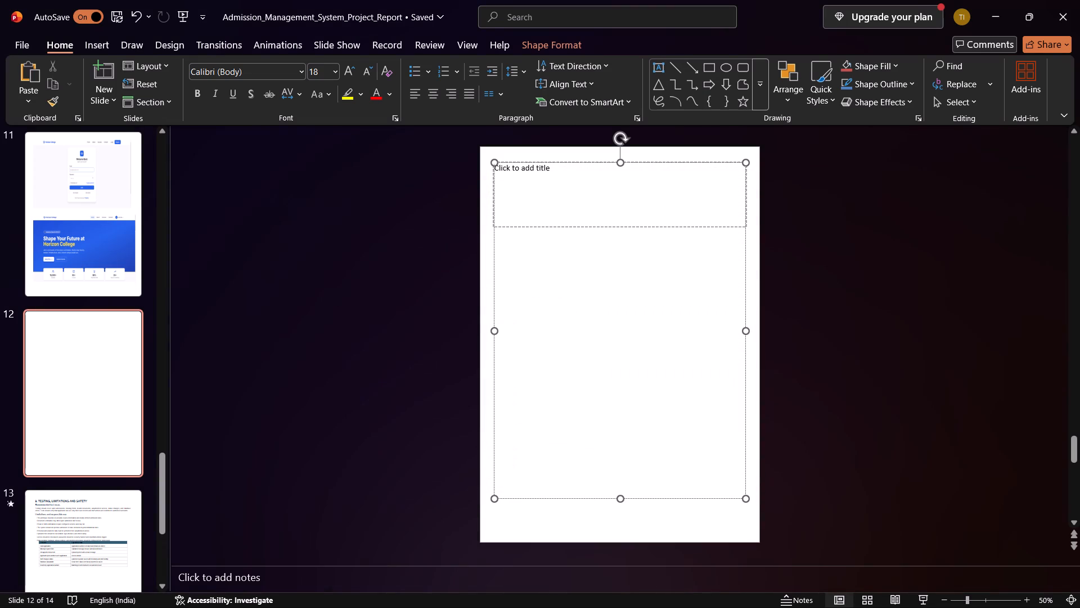
pyautogui.hotkey('ctrl', 'v')
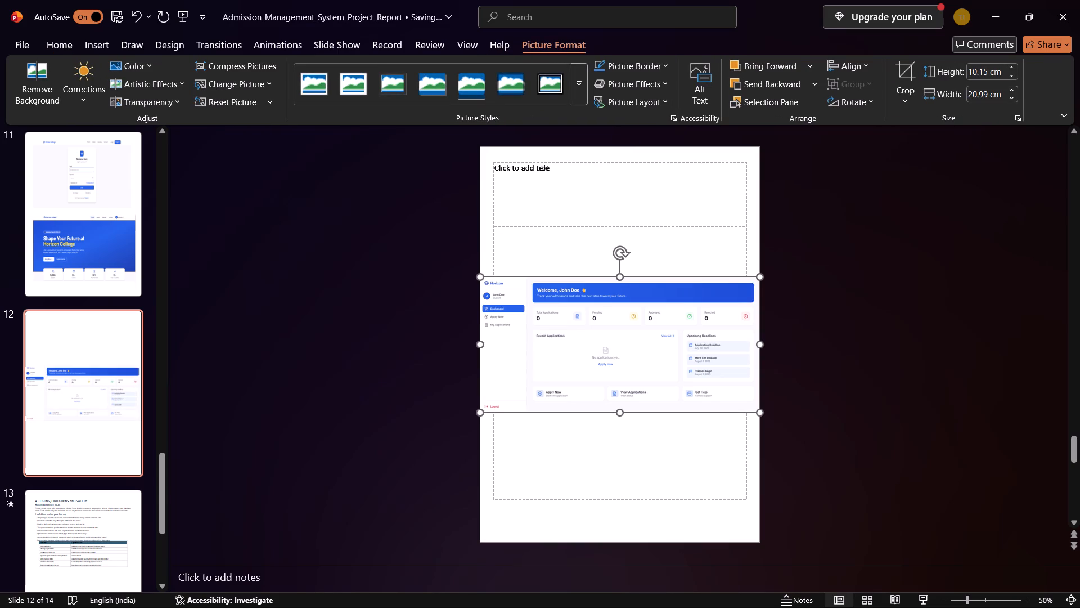
# Copy the Create Account page screenshot from the File Explorer Gallery and paste it onto slide 12.
pyautogui.hotkey('alt', 'Tab')
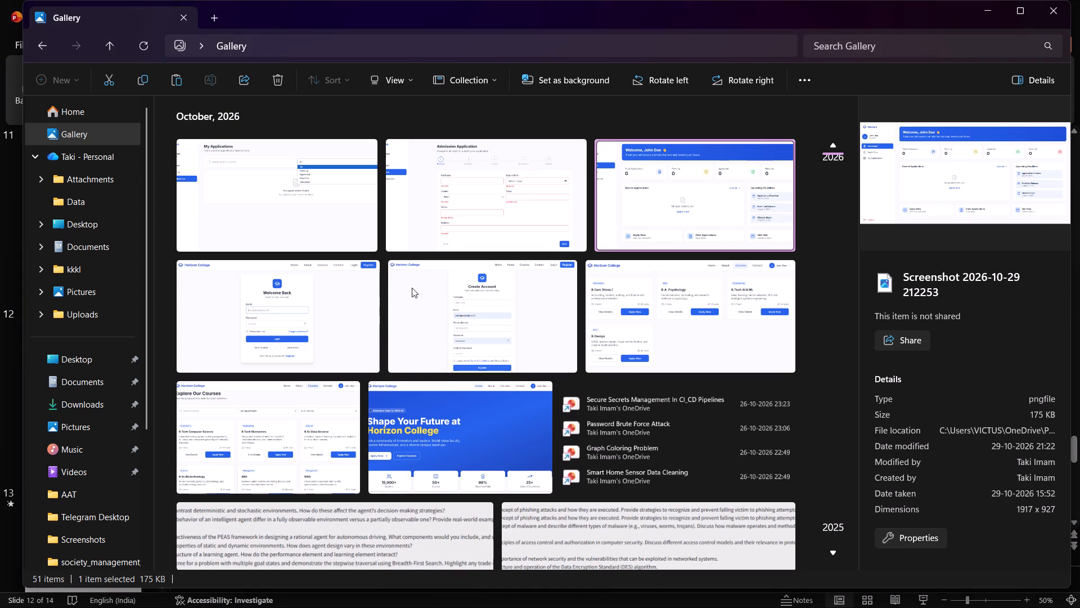
pyautogui.click(471, 308)
pyautogui.hotkey('ctrl', 'c')
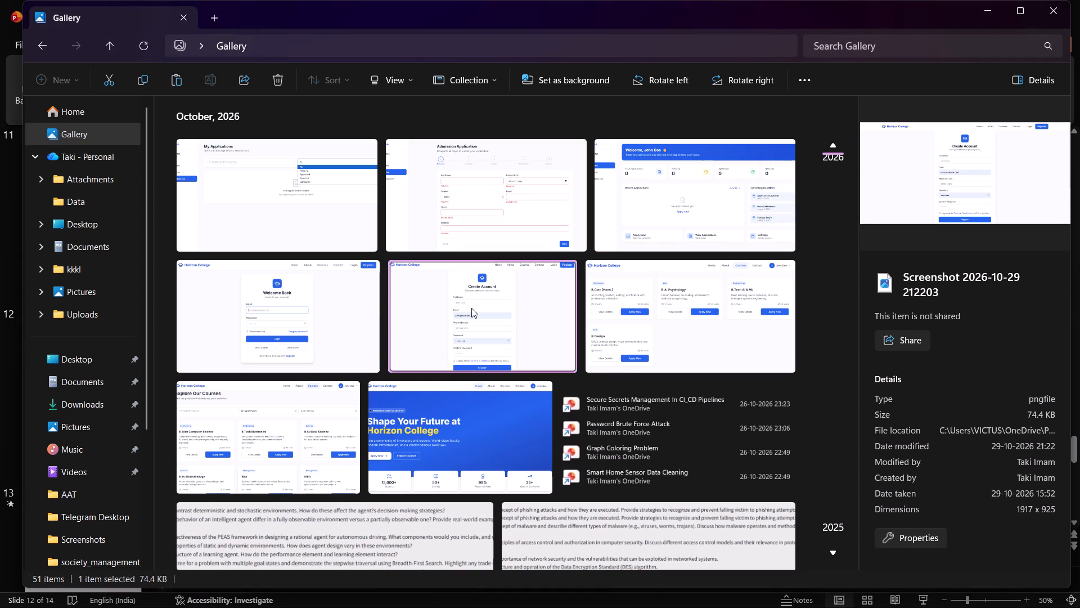
pyautogui.hotkey('ctrl', 'c')
pyautogui.hotkey('alt', 'Tab')
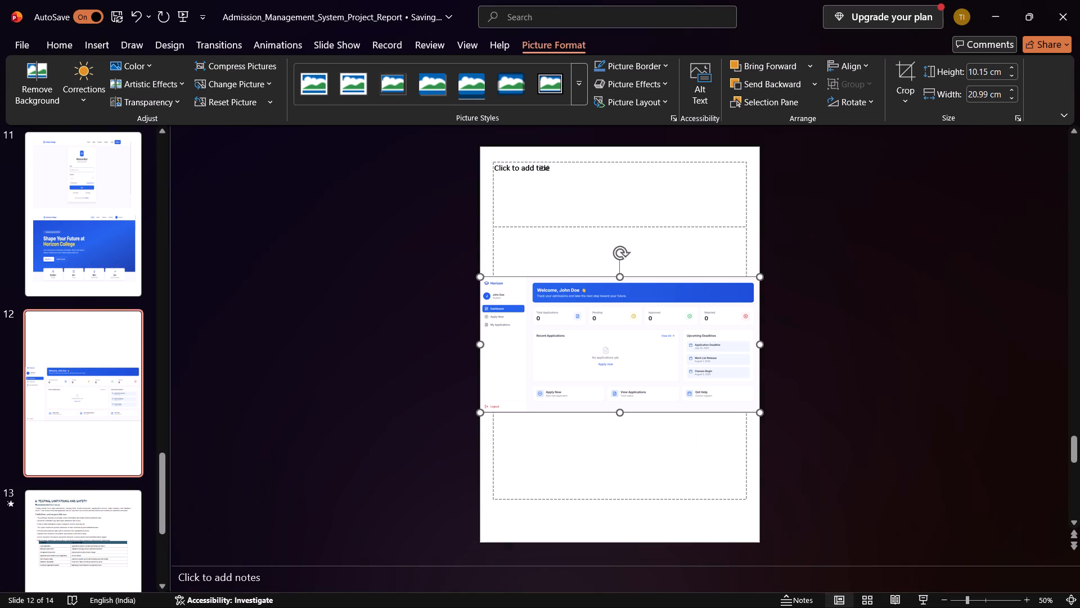
pyautogui.hotkey('ctrl', 'v')
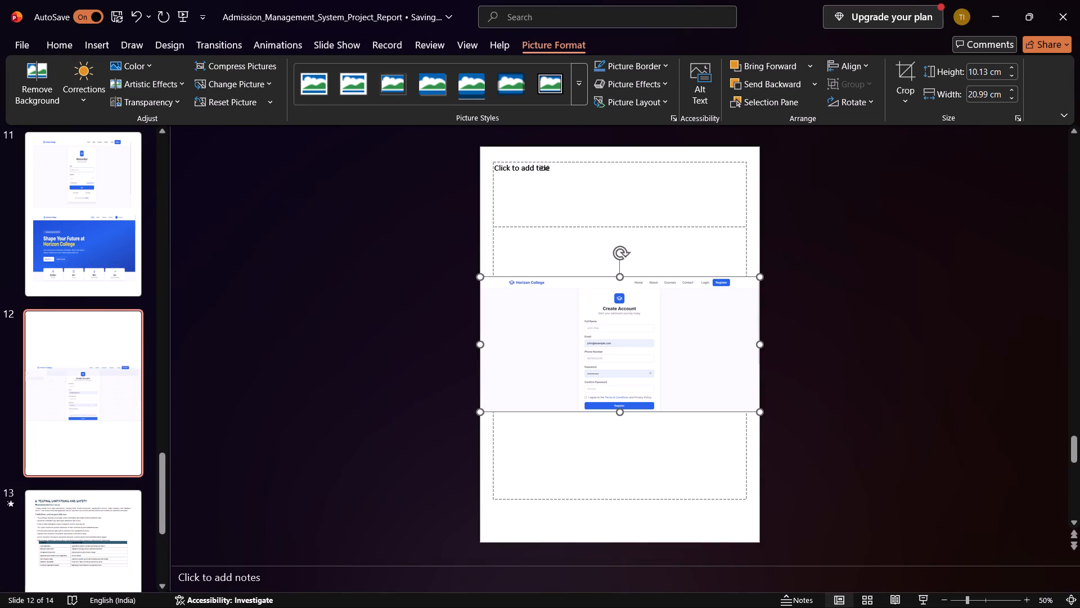
# Move the Create Account screenshot up to the top of slide 12, over the title placeholder.
pyautogui.moveTo(597, 286); pyautogui.dragTo(601, 147)
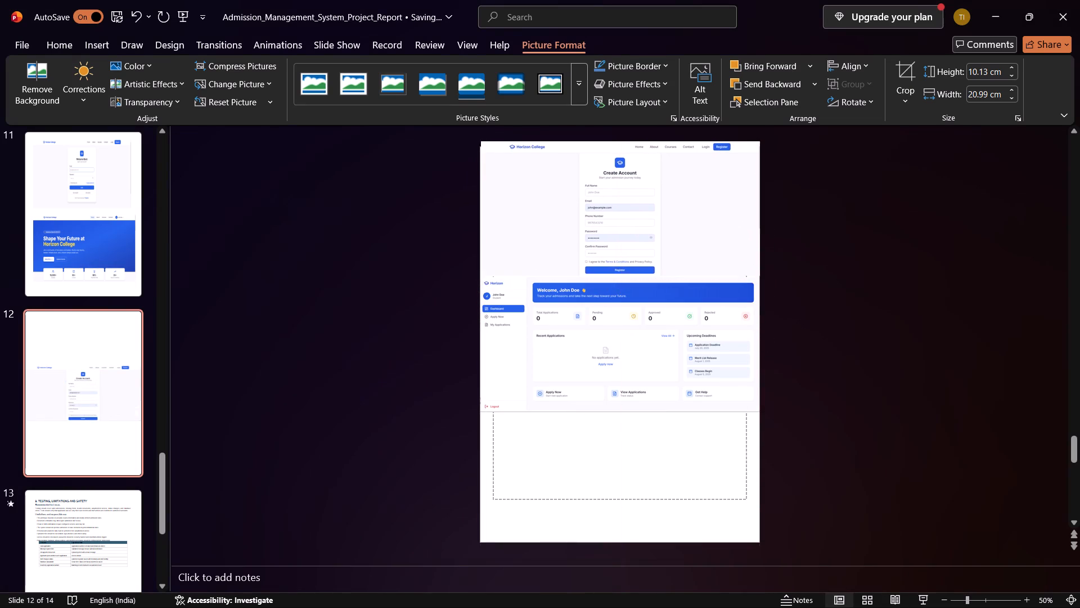
pyautogui.moveTo(601, 147); pyautogui.dragTo(604, 160)
# Move the welcome dashboard screenshot to the lower half of slide 12 and resize it to about 17.91 cm wide and 10.79 cm high.
pyautogui.moveTo(602, 340); pyautogui.dragTo(602, 369)
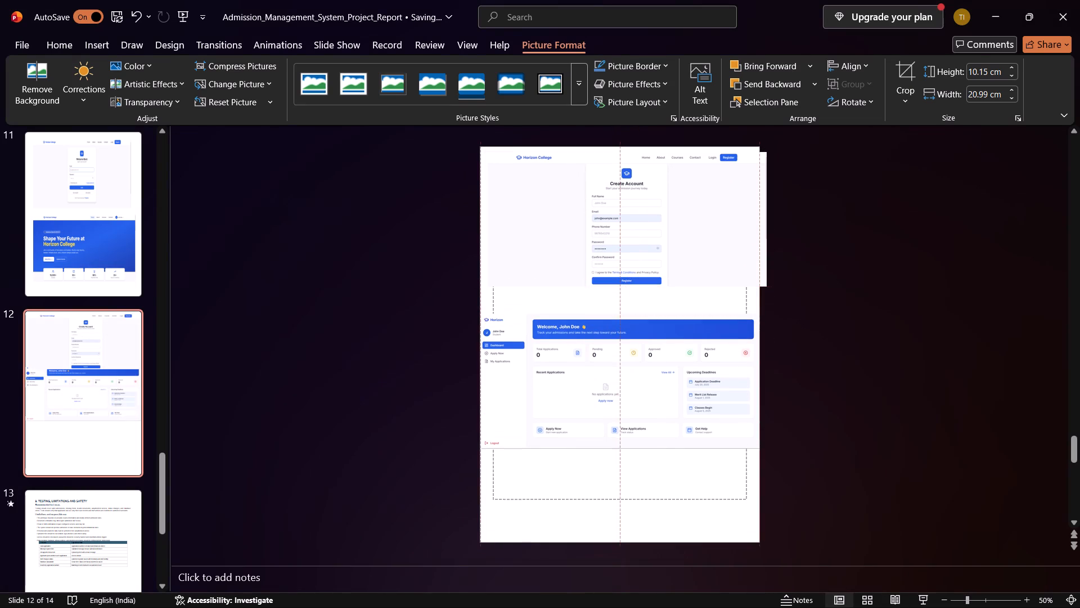
pyautogui.moveTo(602, 369); pyautogui.dragTo(610, 399)
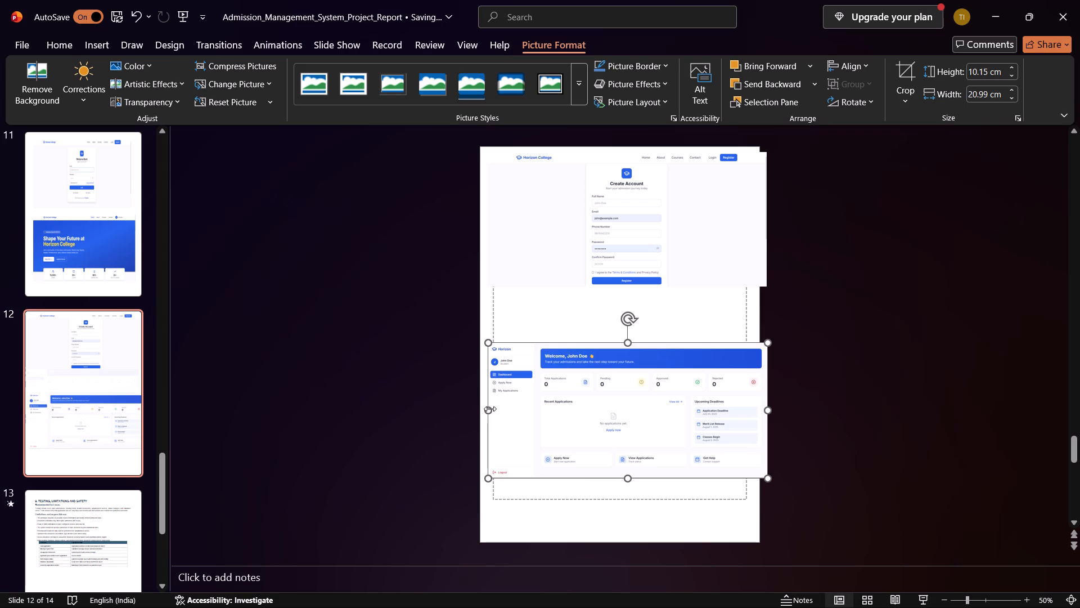
pyautogui.moveTo(490, 409); pyautogui.dragTo(507, 410)
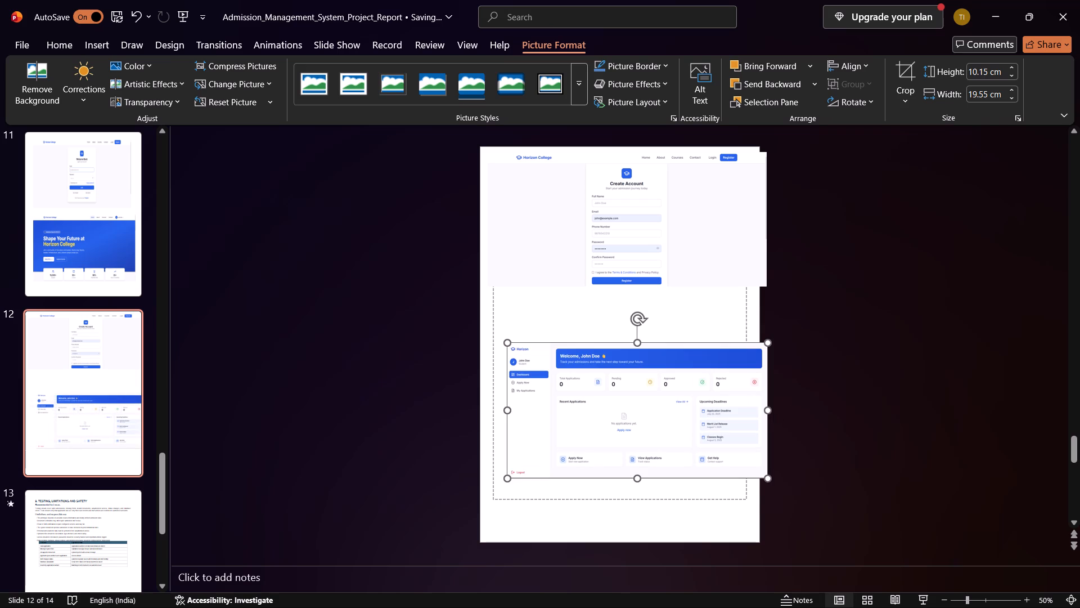
pyautogui.moveTo(768, 412); pyautogui.dragTo(749, 417)
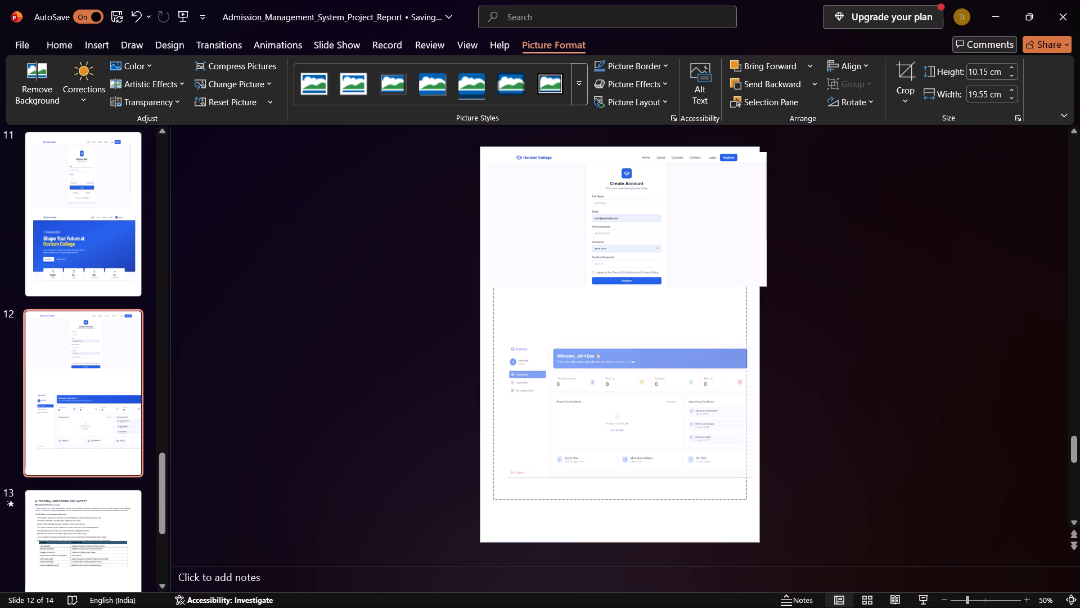
pyautogui.moveTo(749, 417); pyautogui.dragTo(747, 419)
pyautogui.moveTo(654, 414); pyautogui.dragTo(643, 420)
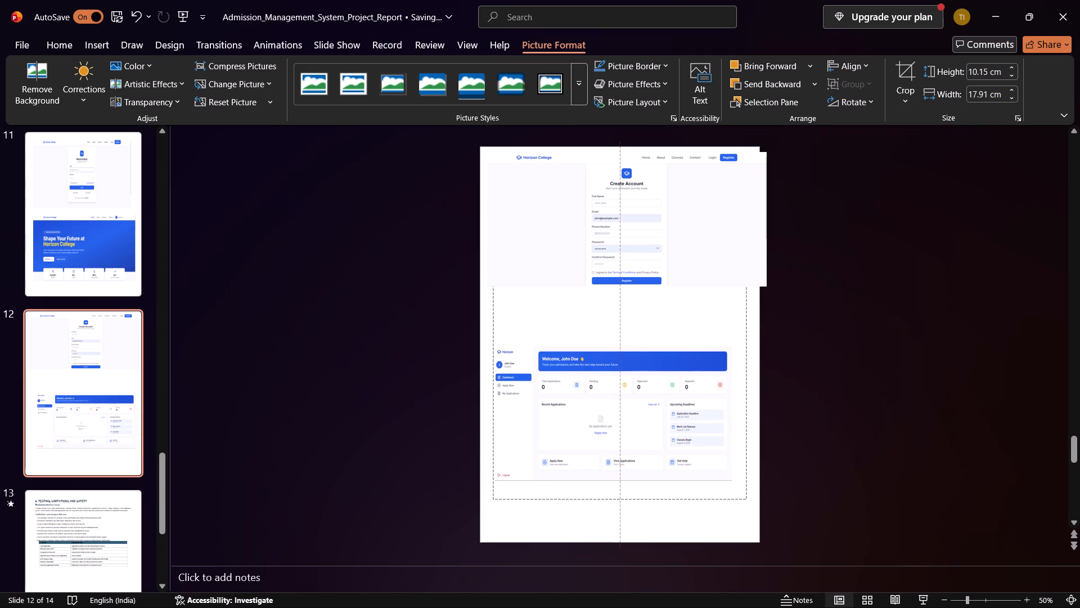
pyautogui.moveTo(643, 420); pyautogui.dragTo(646, 427)
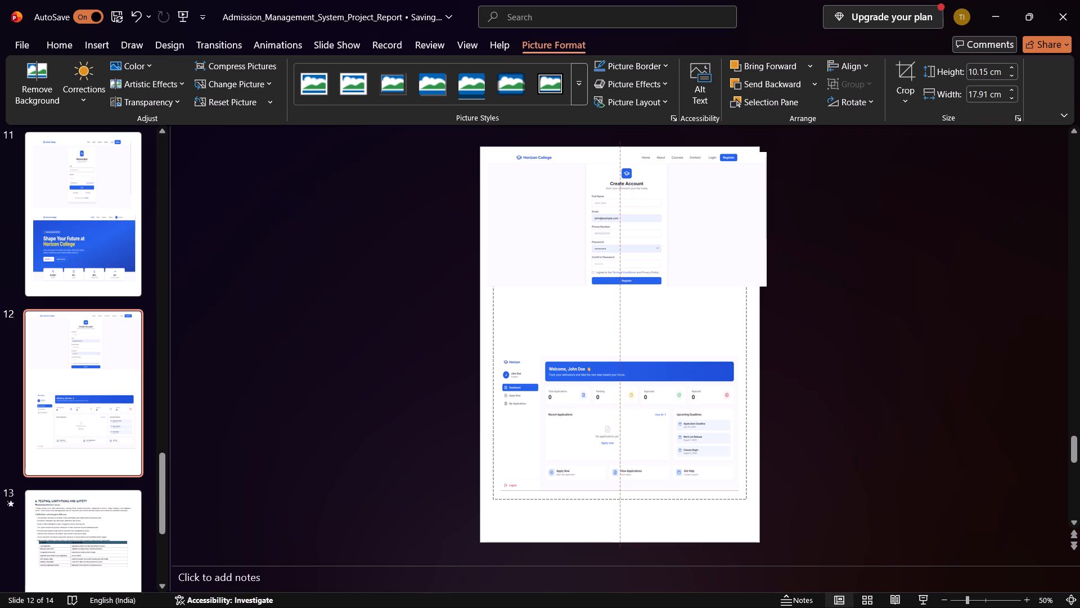
pyautogui.moveTo(646, 427); pyautogui.dragTo(652, 427)
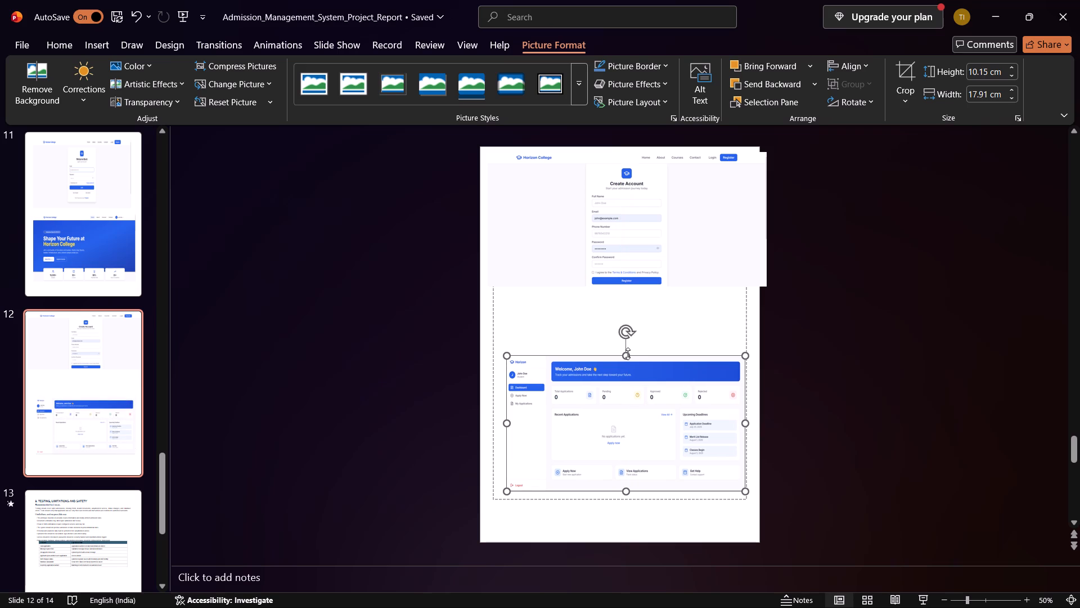
pyautogui.moveTo(628, 354); pyautogui.dragTo(628, 348)
# Fit the Create Account screenshot to the placeholder's width on slide 12, about 18.86 cm, align it with the placeholder's top, and extend its bottom edge slightly.
pyautogui.moveTo(619, 239); pyautogui.dragTo(619, 243)
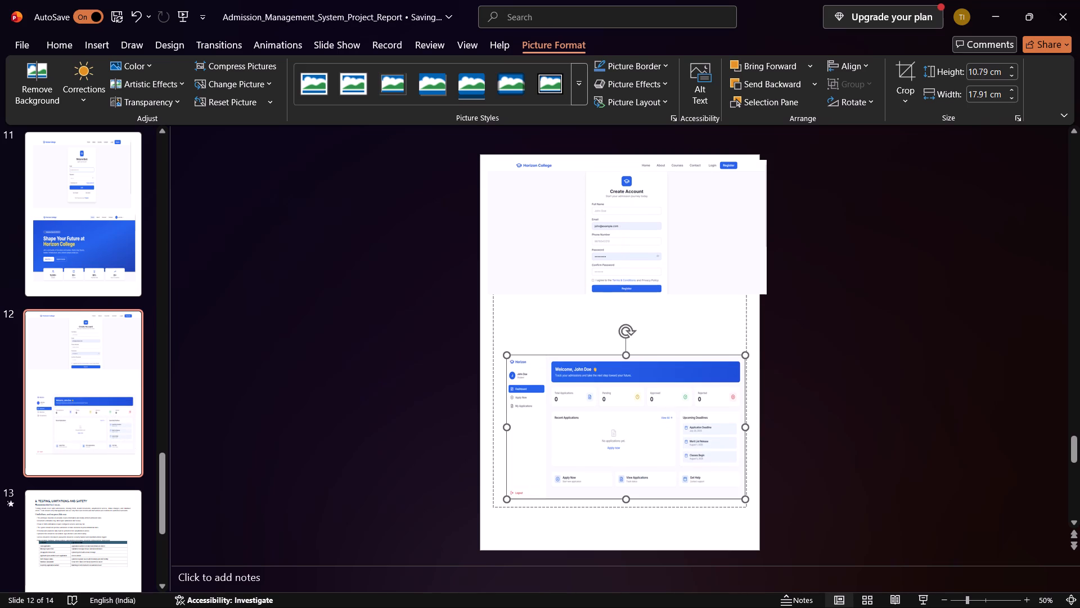
pyautogui.moveTo(619, 243); pyautogui.dragTo(616, 258)
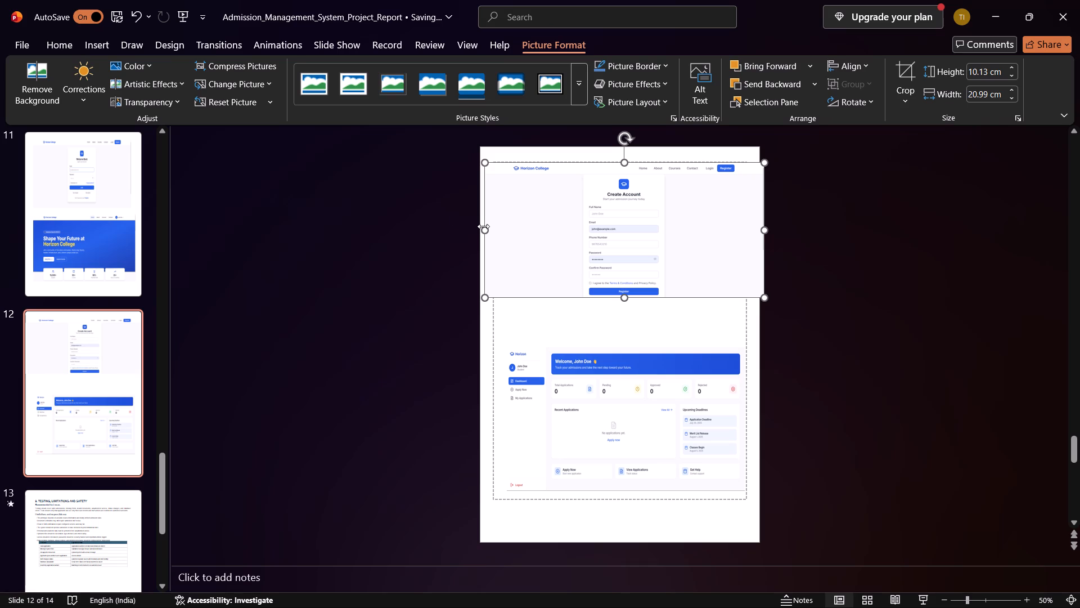
pyautogui.moveTo(483, 227); pyautogui.dragTo(493, 228)
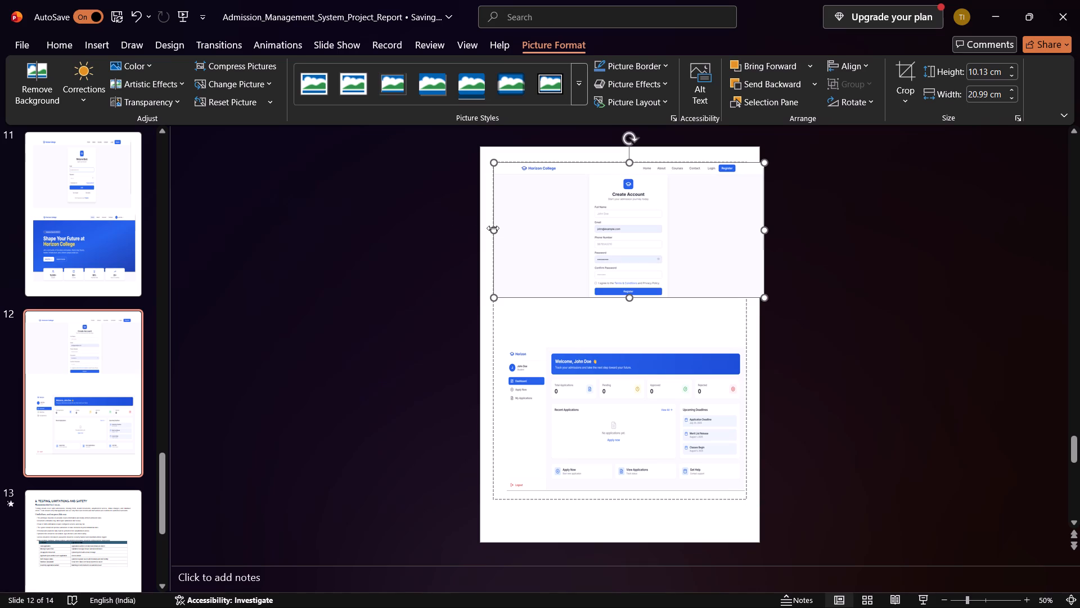
pyautogui.moveTo(764, 231); pyautogui.dragTo(757, 231)
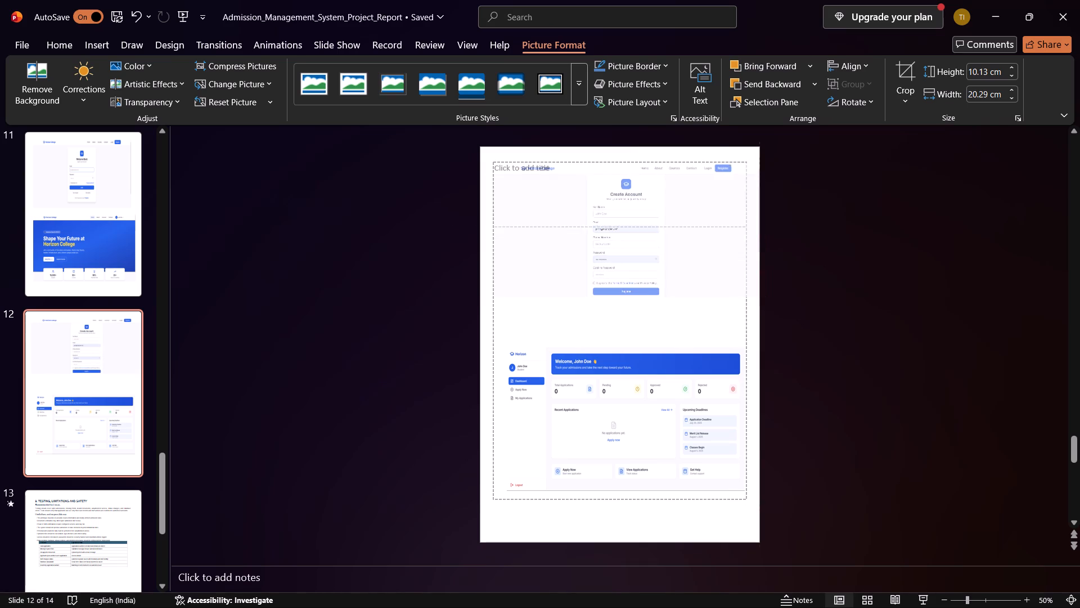
pyautogui.moveTo(757, 231); pyautogui.dragTo(742, 225)
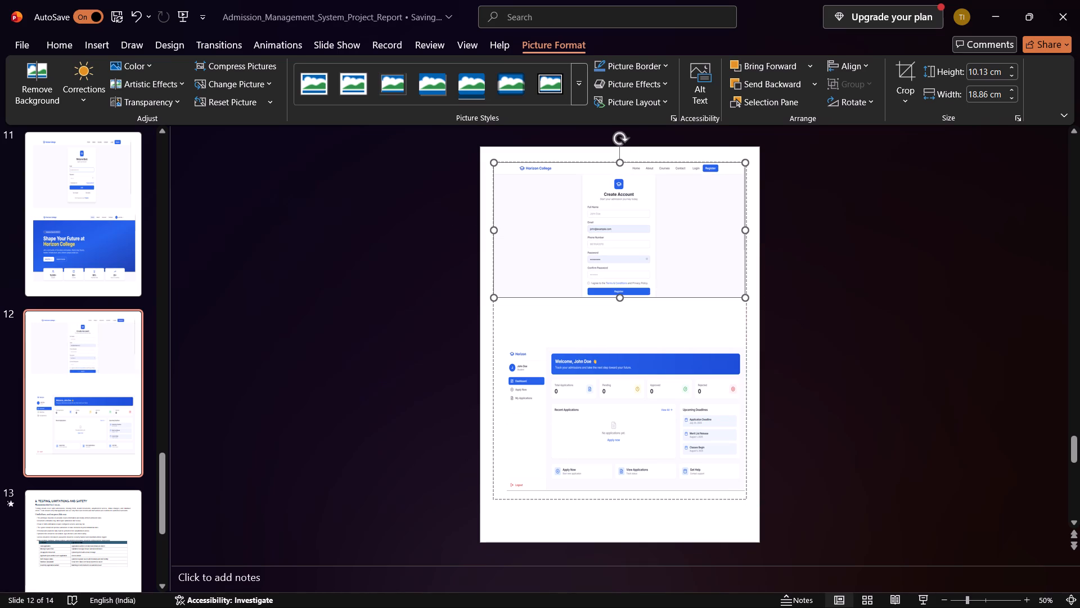
pyautogui.click(665, 226)
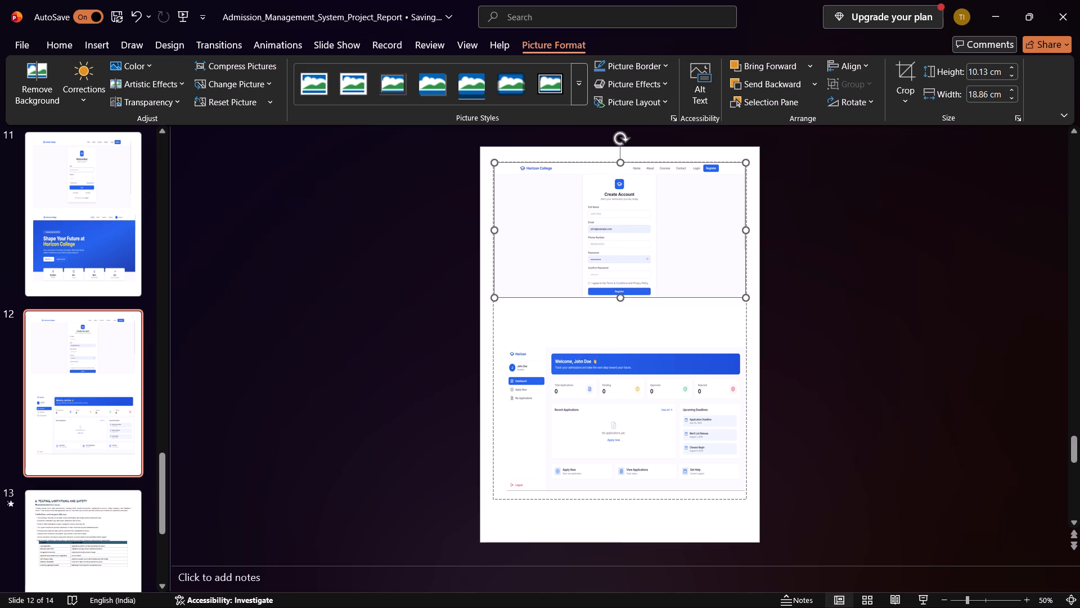
pyautogui.moveTo(621, 297); pyautogui.dragTo(618, 307)
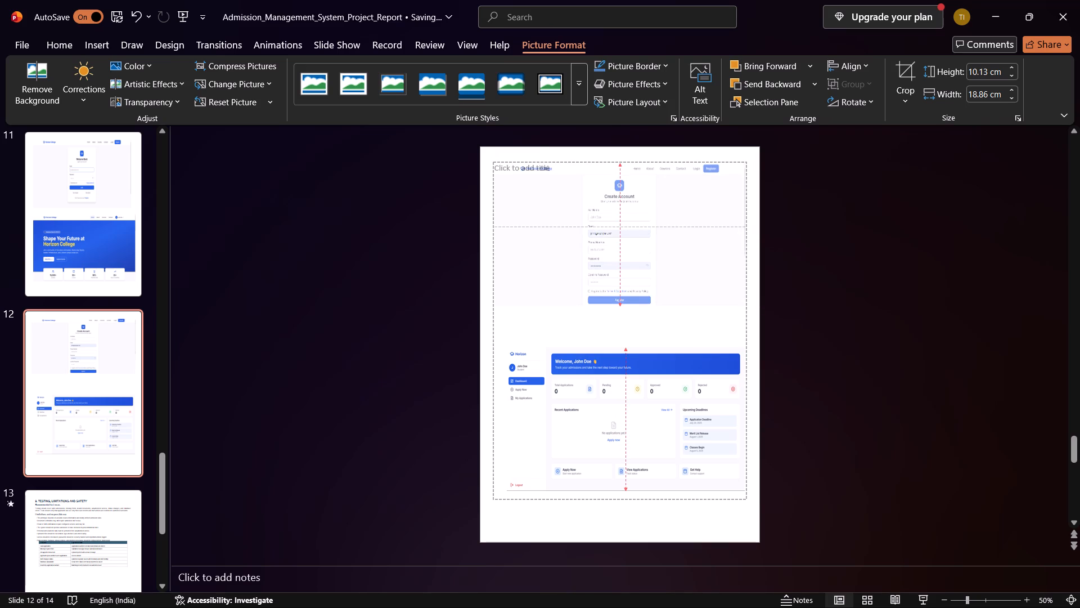
pyautogui.moveTo(618, 307); pyautogui.dragTo(618, 307)
pyautogui.click(865, 294)
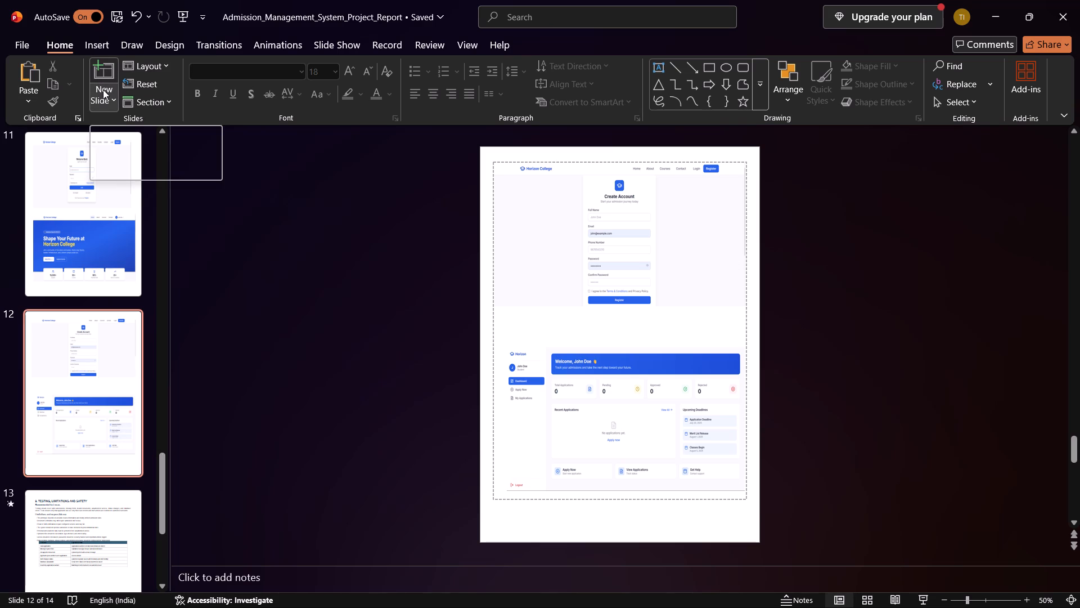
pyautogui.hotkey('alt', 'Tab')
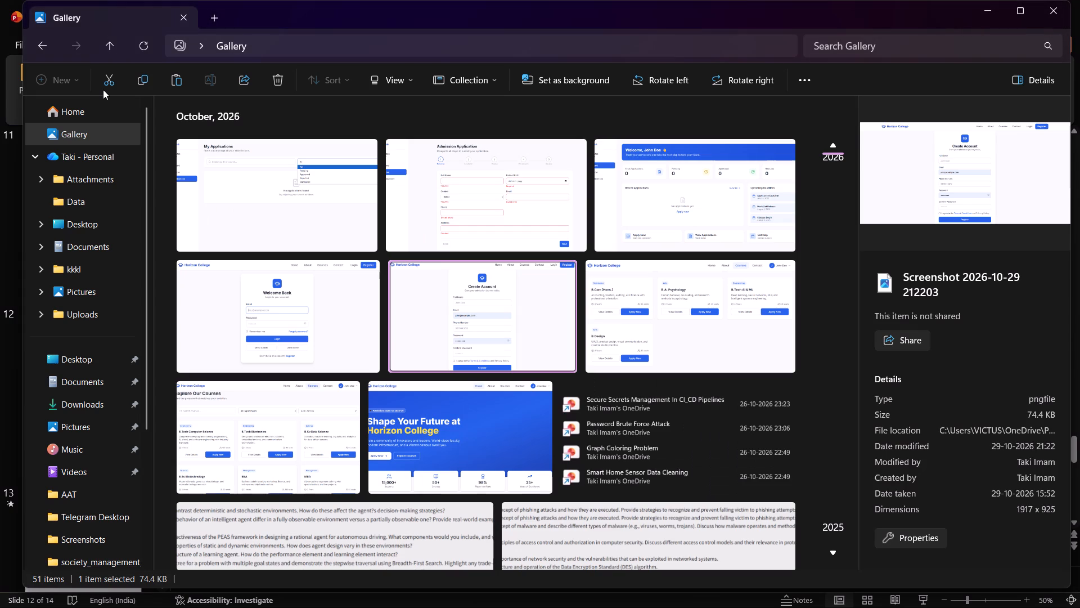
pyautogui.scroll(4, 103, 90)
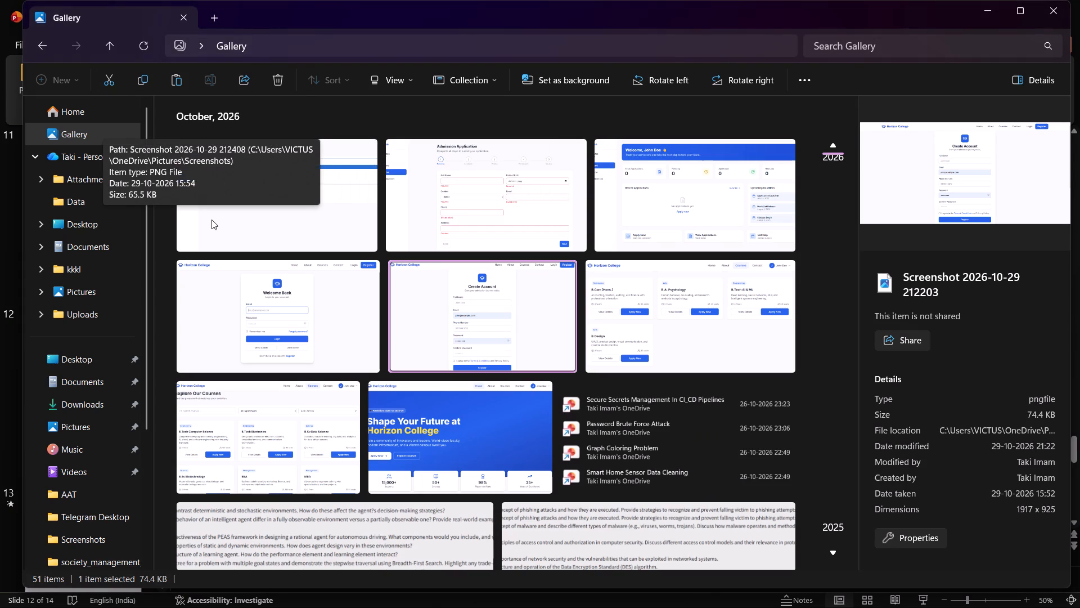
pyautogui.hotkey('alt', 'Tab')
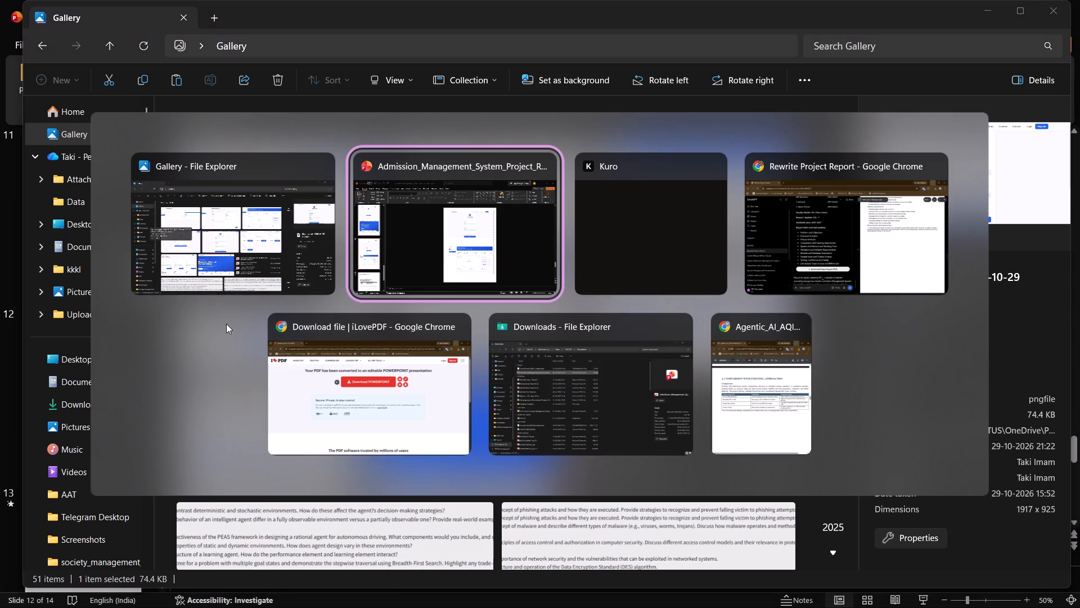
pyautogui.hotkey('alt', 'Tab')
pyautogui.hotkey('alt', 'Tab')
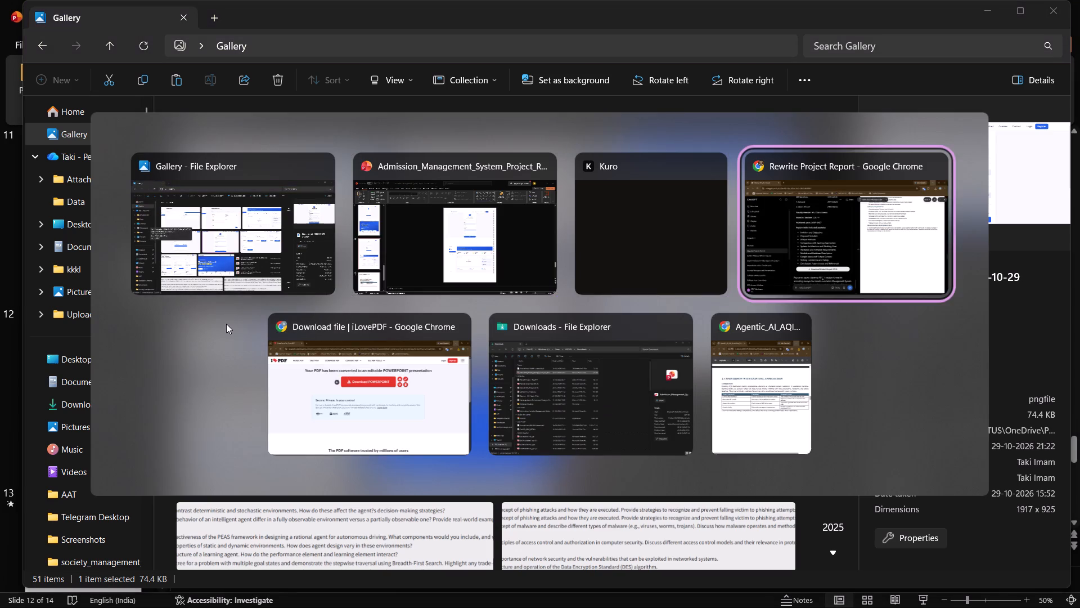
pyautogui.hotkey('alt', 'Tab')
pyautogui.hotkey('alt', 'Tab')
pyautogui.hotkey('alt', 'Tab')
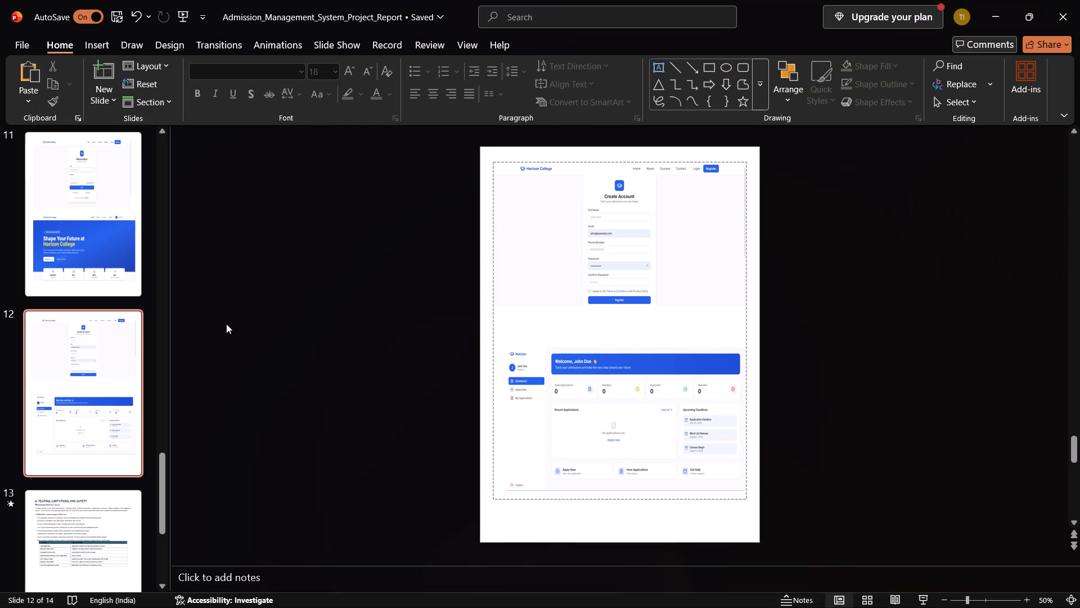
# Insert a new slide with only a title placeholder after slide 12.
pyautogui.click(110, 96)
pyautogui.click(201, 336)
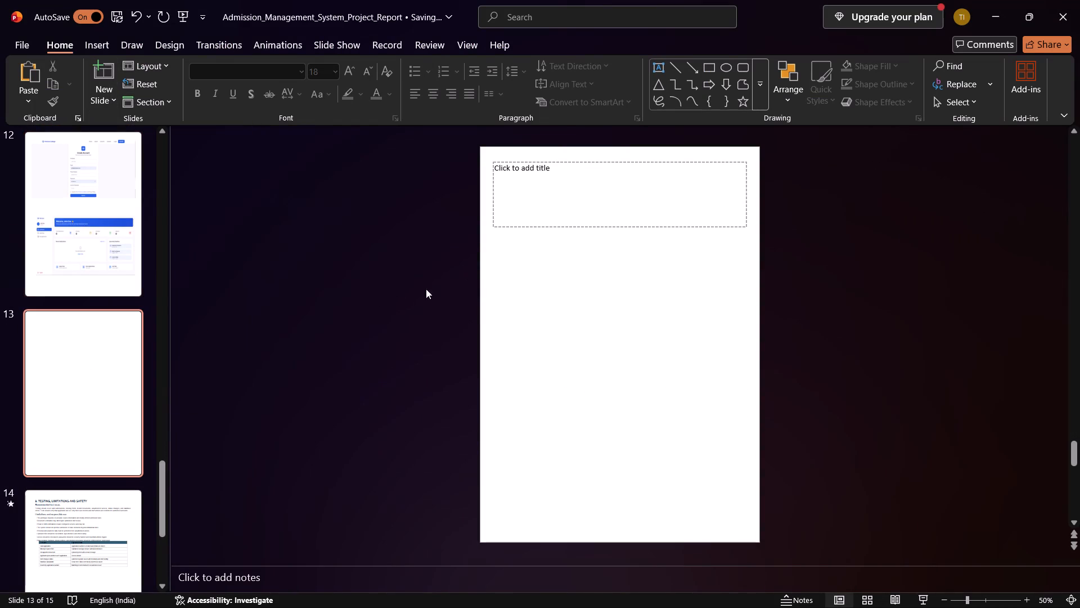
# Stretch the title placeholder on slide 13 down to just above the slide's bottom edge.
pyautogui.click(668, 180)
pyautogui.click(646, 293)
pyautogui.click(616, 203)
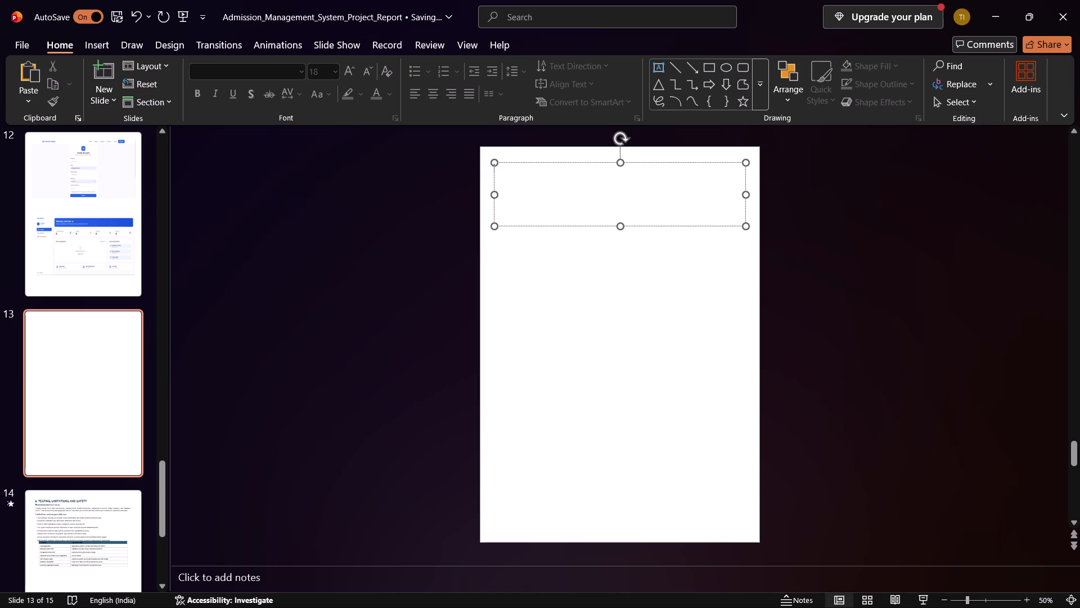
pyautogui.moveTo(620, 229); pyautogui.dragTo(631, 508)
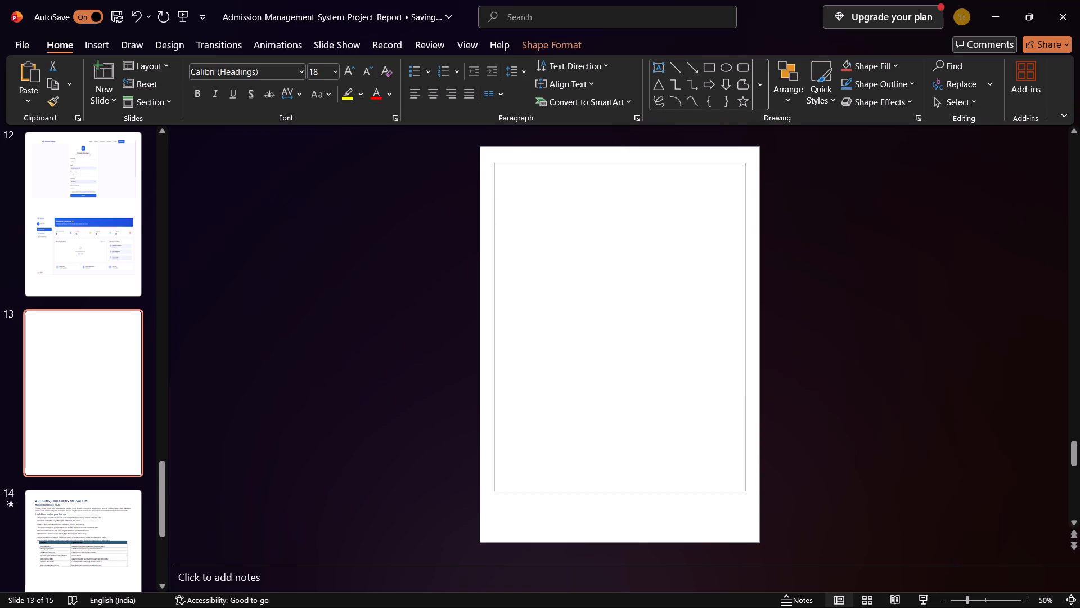
pyautogui.moveTo(631, 508); pyautogui.dragTo(632, 527)
# Copy the B.Com course list and then the Explore Our Courses screenshot from the File Explorer Gallery, and paste the Explore Our Courses one onto slide 13.
pyautogui.hotkey('alt', 'Tab')
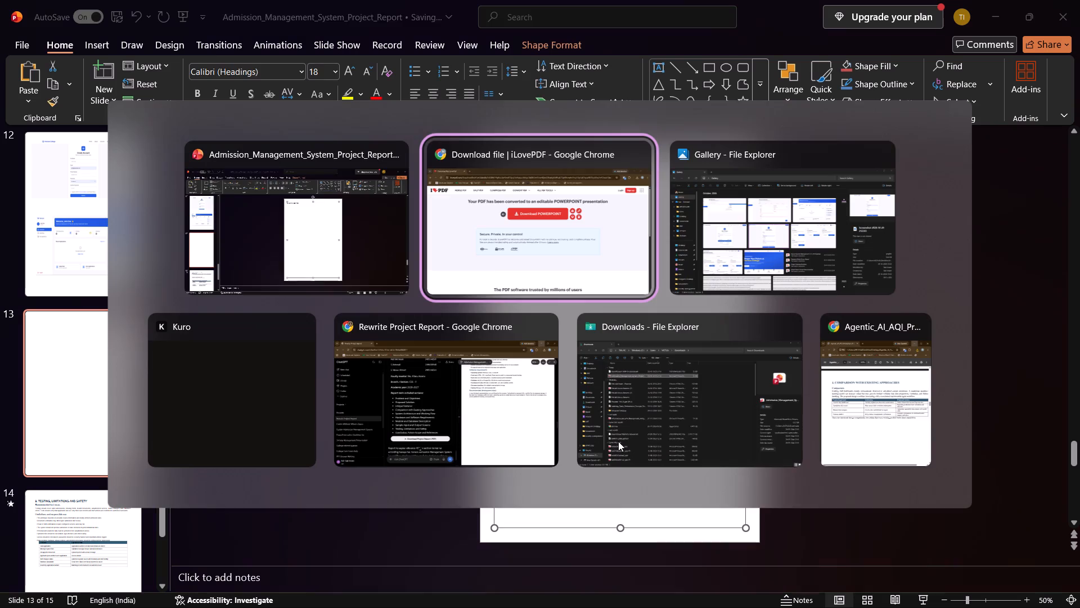
pyautogui.hotkey('alt', 'Tab')
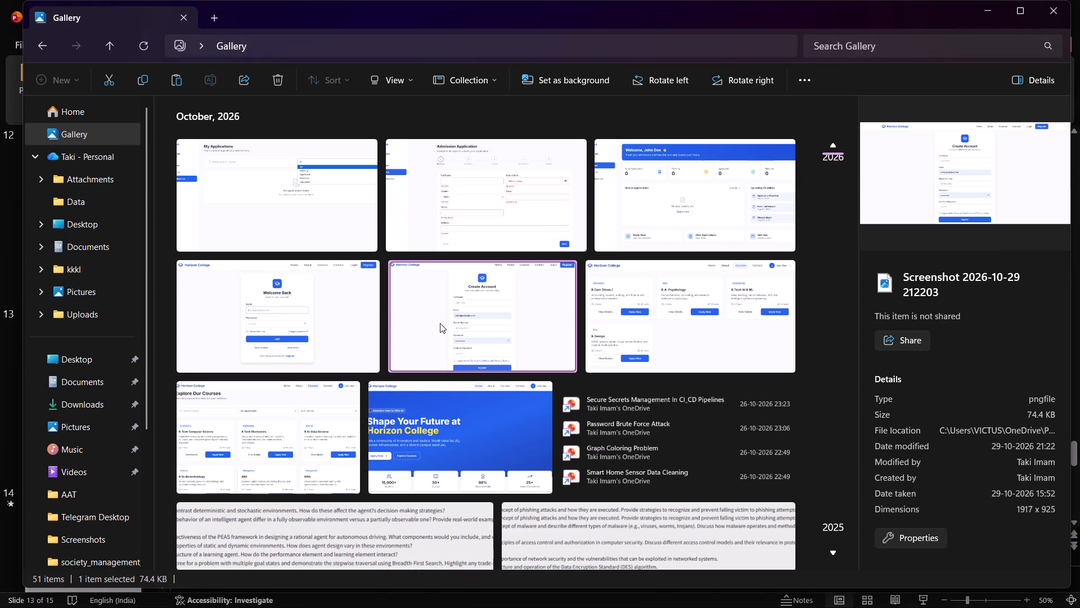
pyautogui.click(622, 329)
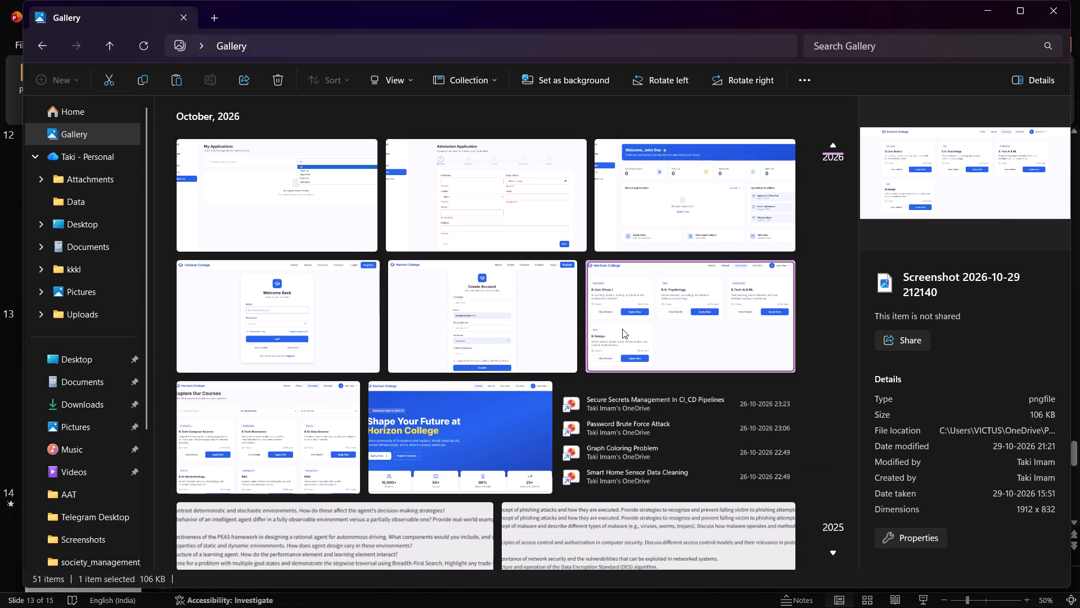
pyautogui.hotkey('ctrl', 'c')
pyautogui.hotkey('ctrl', 'c')
pyautogui.click(270, 467)
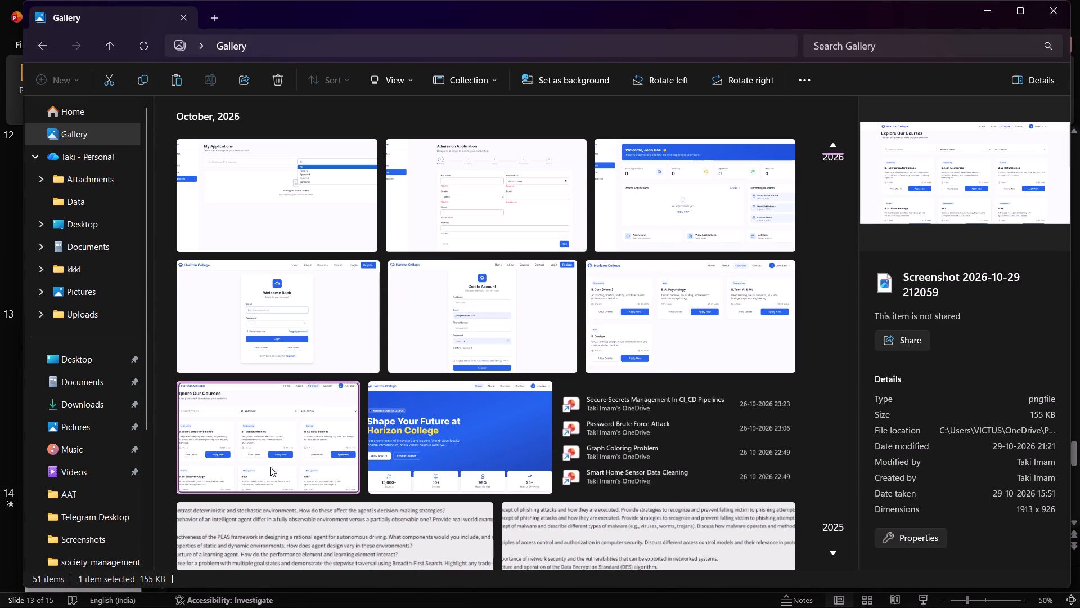
pyautogui.hotkey('ctrl', 'c')
pyautogui.hotkey('ctrl', 'c')
pyautogui.hotkey('alt', 'Tab')
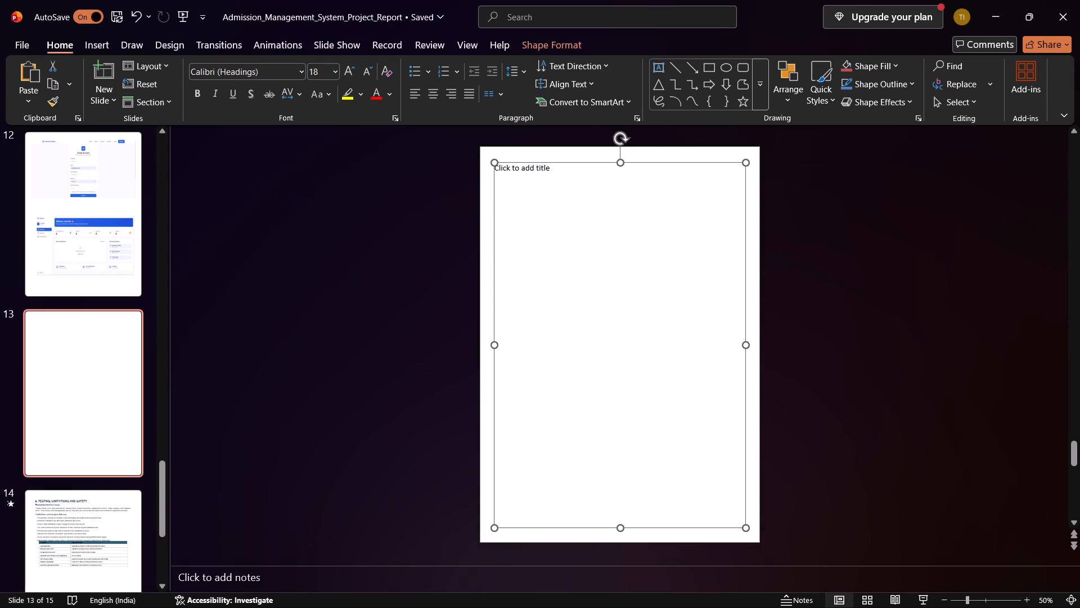
pyautogui.click(516, 381)
pyautogui.hotkey('ctrl', 'v')
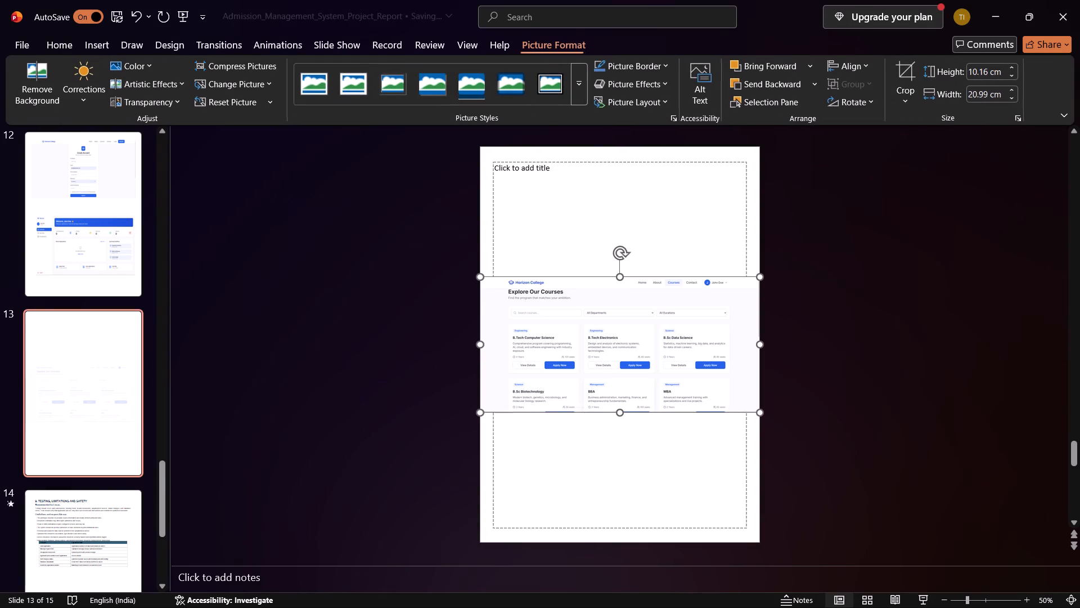
# Fit the Explore Our Courses screenshot near the top of slide 13's placeholder, centred, about 17.78 cm wide and 11.43 cm high.
pyautogui.moveTo(619, 290); pyautogui.dragTo(623, 233)
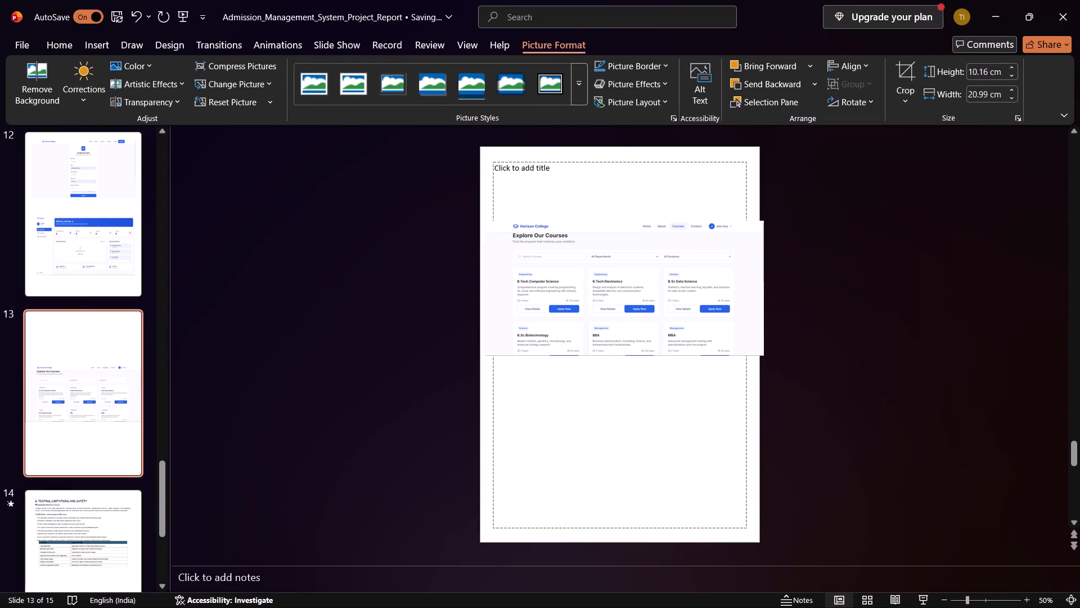
pyautogui.moveTo(623, 233); pyautogui.dragTo(620, 206)
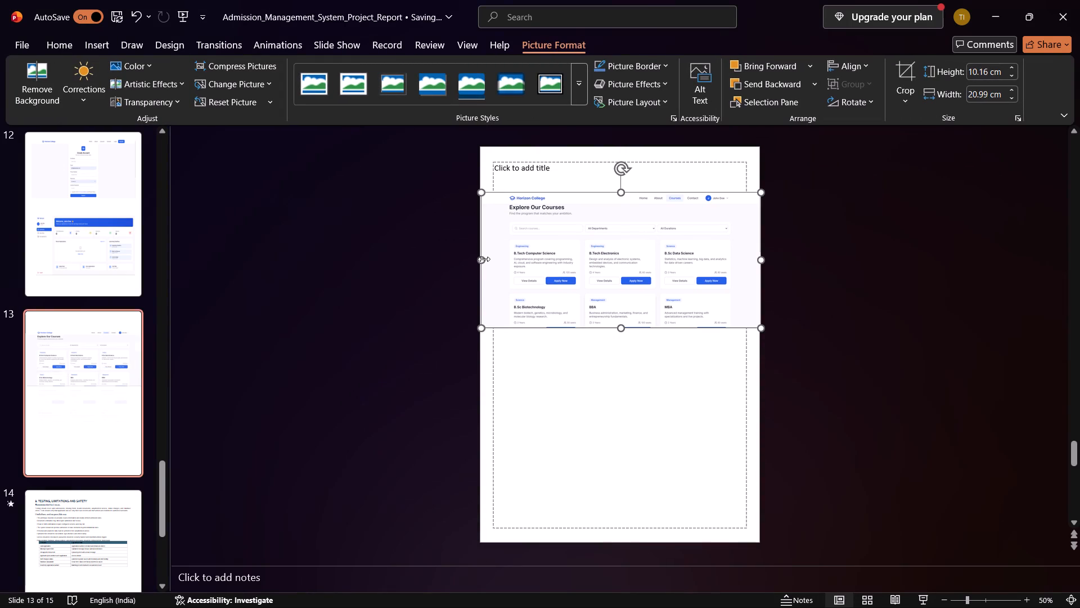
pyautogui.moveTo(484, 259); pyautogui.dragTo(508, 247)
pyautogui.moveTo(762, 260); pyautogui.dragTo(742, 260)
pyautogui.moveTo(625, 201); pyautogui.dragTo(624, 199)
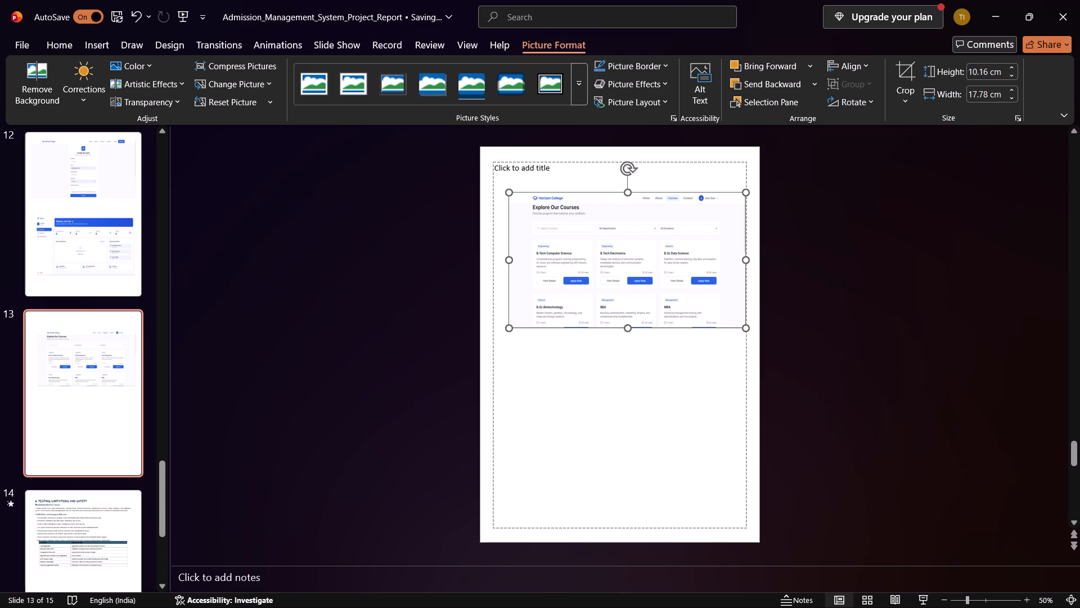
pyautogui.moveTo(624, 199); pyautogui.dragTo(615, 171)
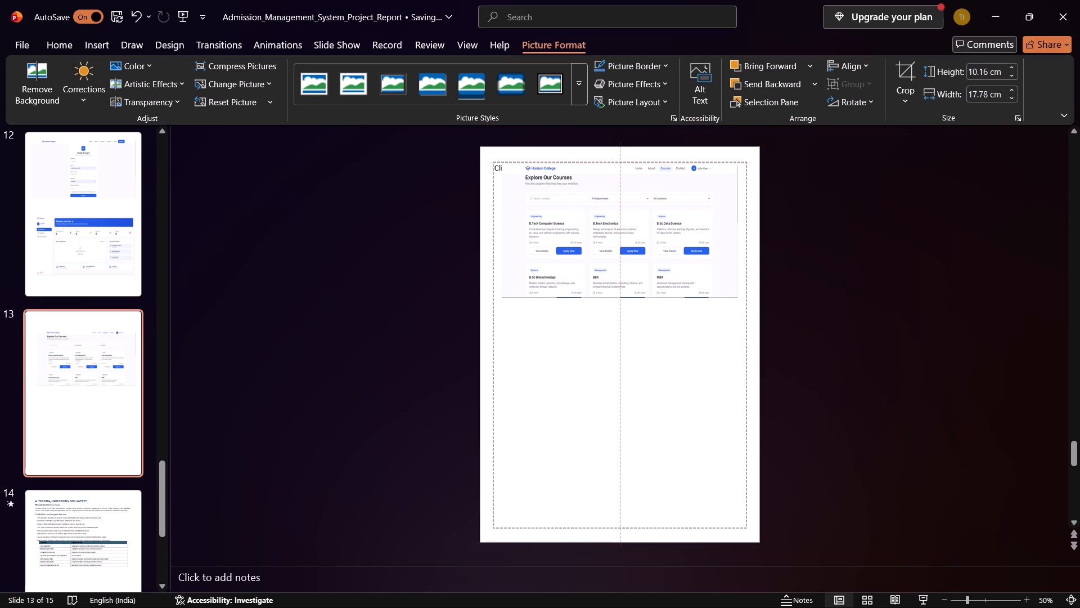
pyautogui.moveTo(615, 171); pyautogui.dragTo(610, 171)
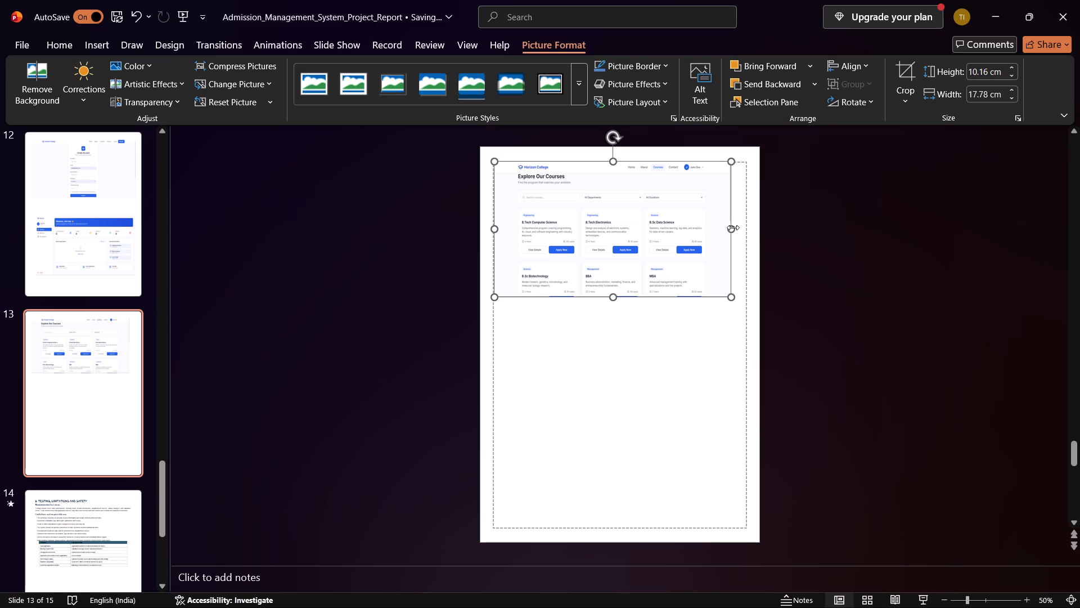
pyautogui.moveTo(733, 227); pyautogui.dragTo(739, 227)
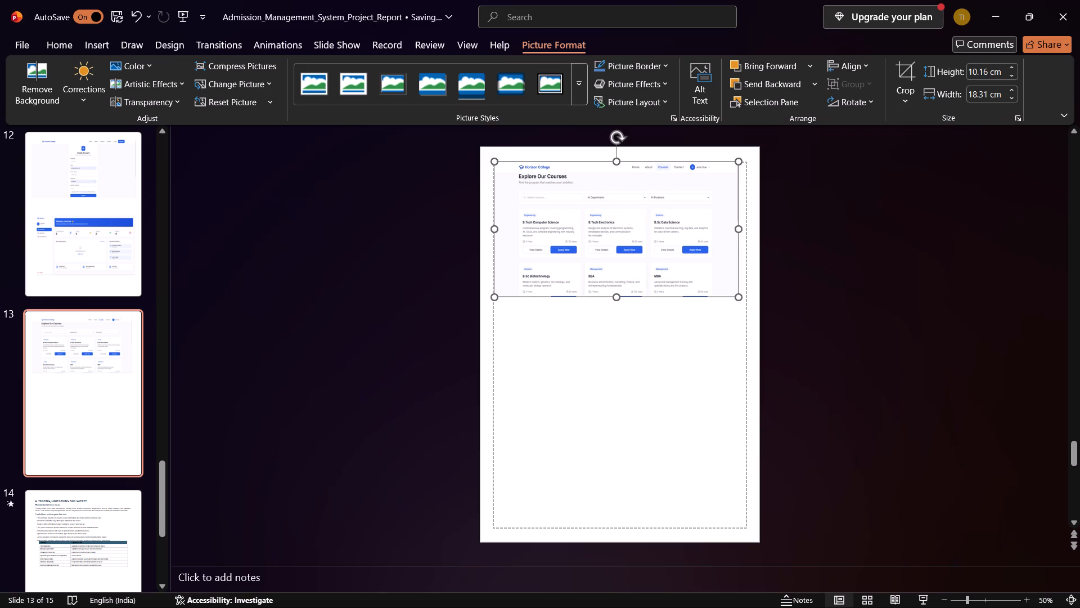
pyautogui.moveTo(495, 229); pyautogui.dragTo(501, 229)
pyautogui.moveTo(618, 297); pyautogui.dragTo(618, 314)
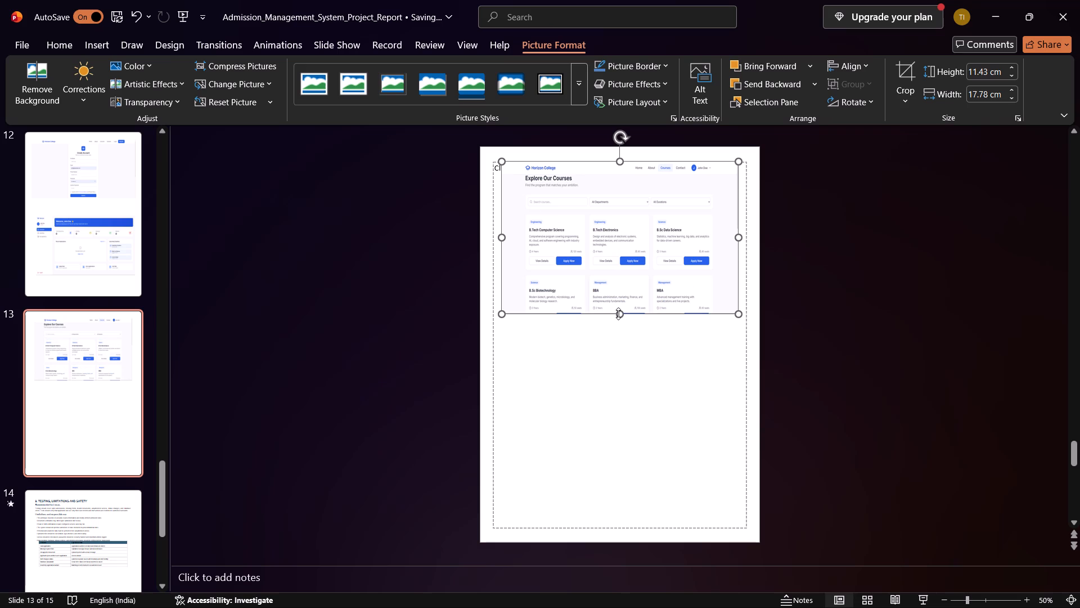
pyautogui.moveTo(608, 181); pyautogui.dragTo(606, 186)
pyautogui.click(690, 351)
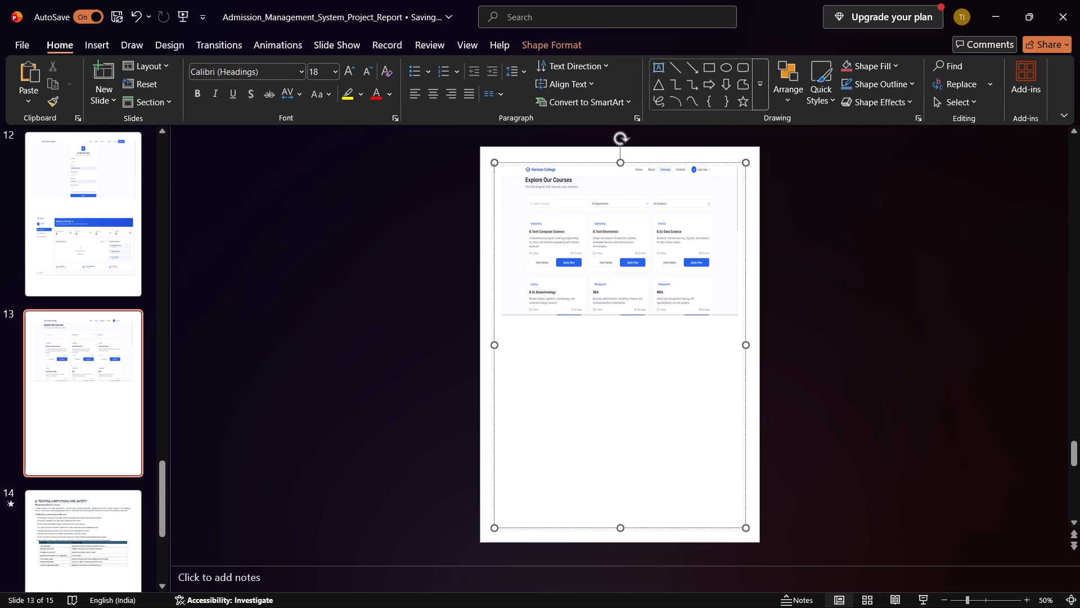
# Copy the B.Com course list screenshot from the File Explorer Gallery and paste it onto slide 13.
pyautogui.hotkey('alt', 'Tab')
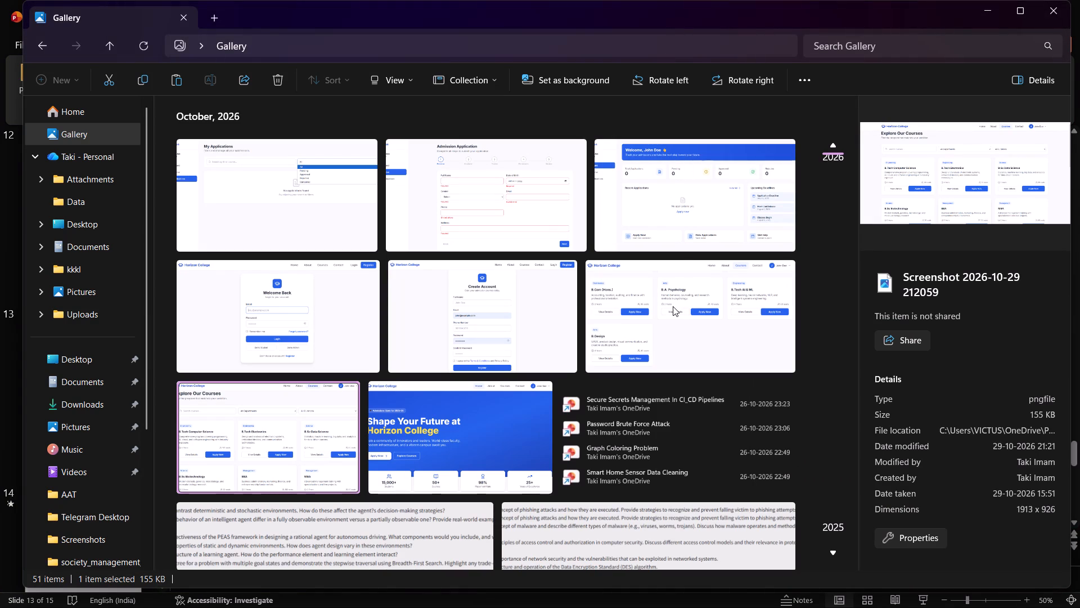
pyautogui.click(673, 306)
pyautogui.click(673, 306)
pyautogui.hotkey('ctrl', 'c')
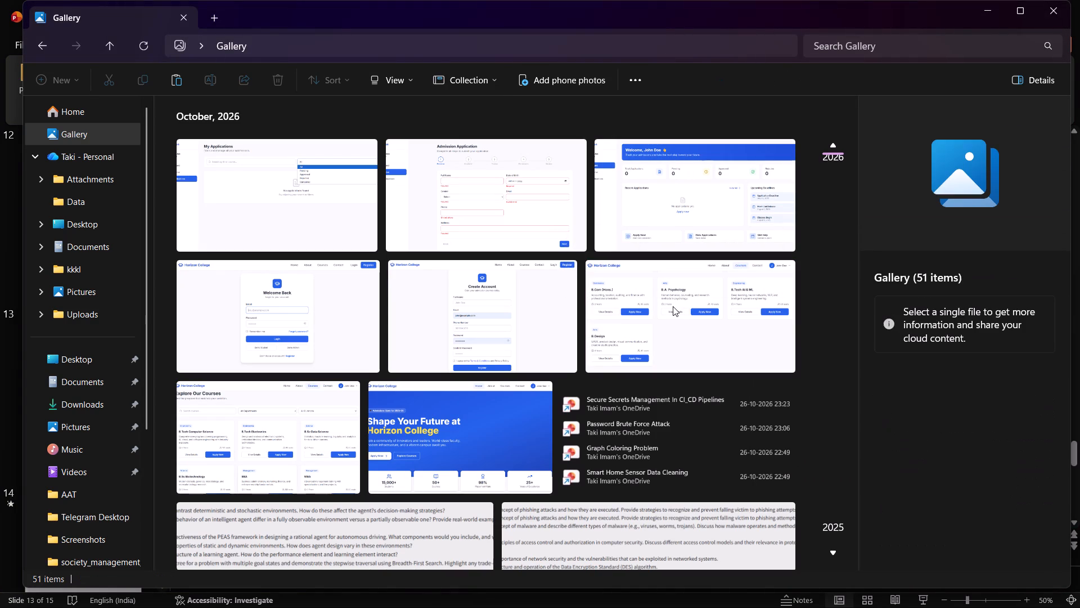
pyautogui.click(673, 306)
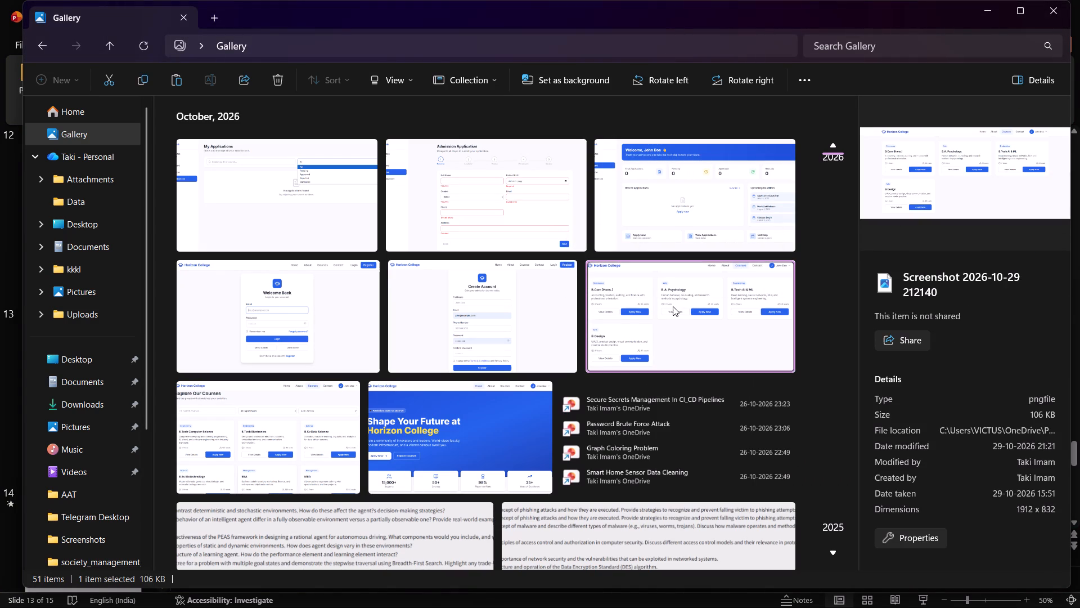
pyautogui.hotkey('ctrl', 'c')
pyautogui.hotkey('alt', 'Tab')
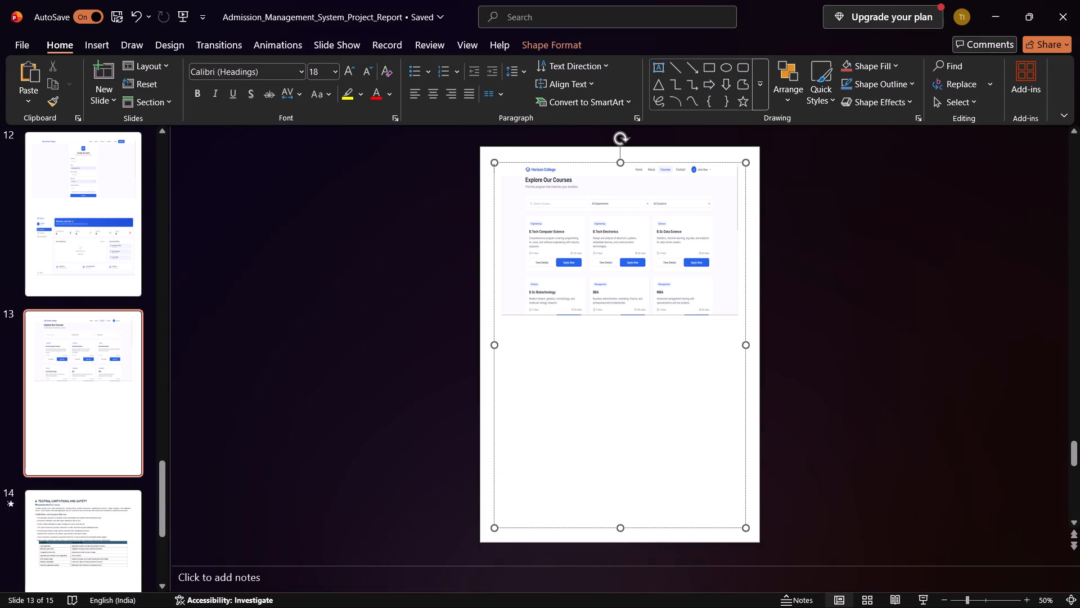
pyautogui.click(633, 403)
pyautogui.hotkey('ctrl', 'v')
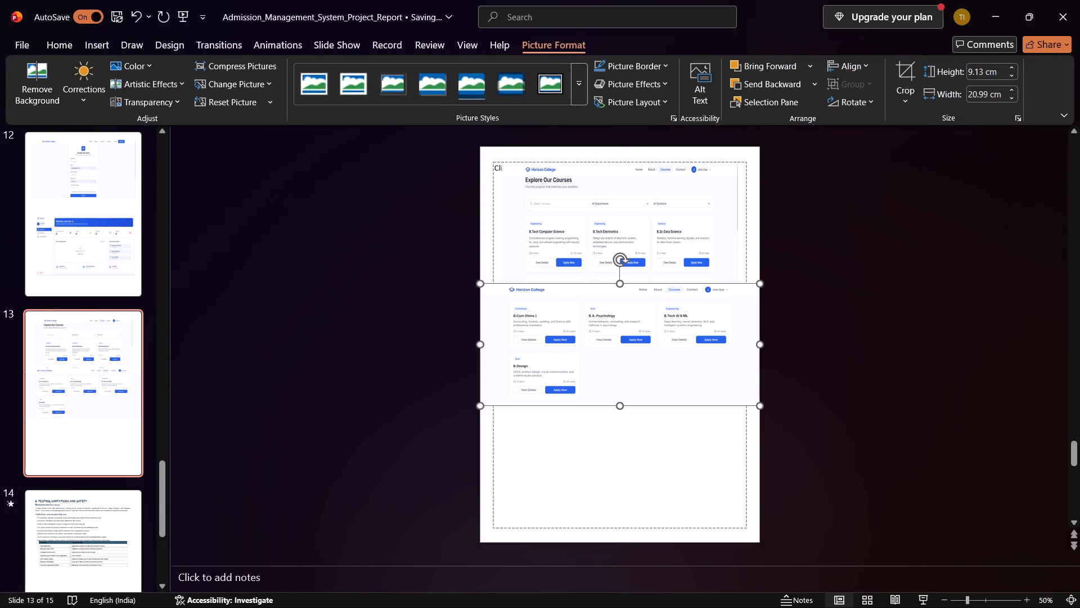
# Move the B.Com course list screenshot below the Explore Our Courses one and resize it to about 15.9 cm wide and 10.58 cm high.
pyautogui.moveTo(631, 336); pyautogui.dragTo(636, 389)
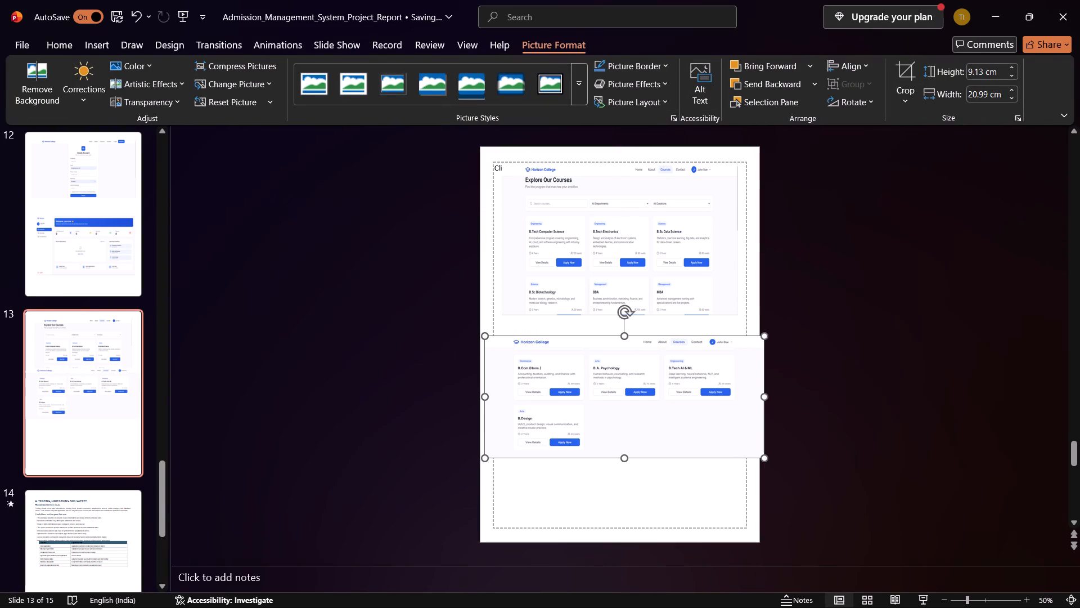
pyautogui.moveTo(487, 397); pyautogui.dragTo(508, 401)
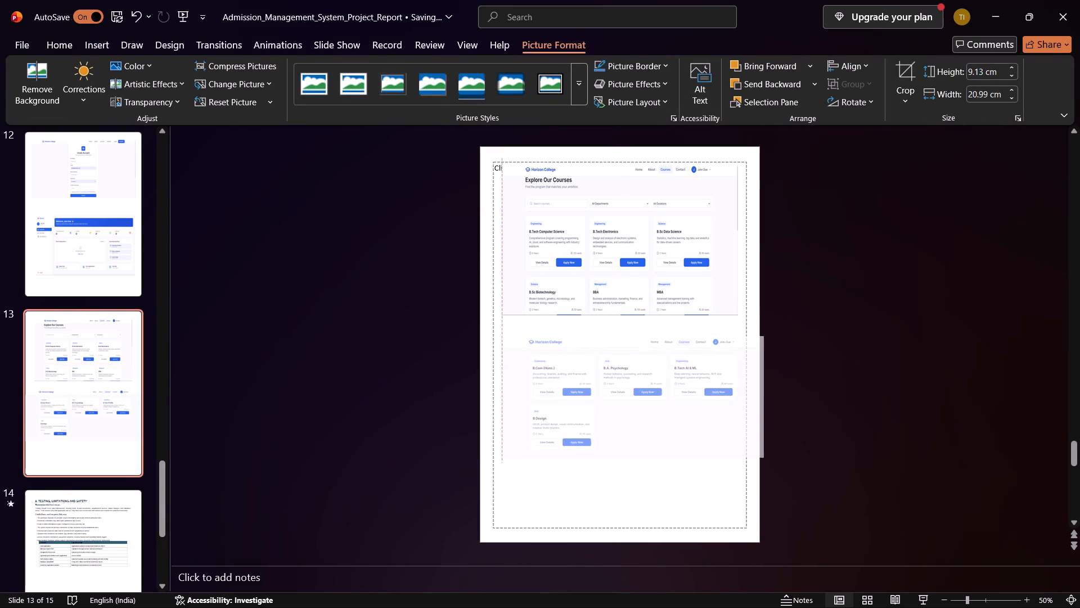
pyautogui.moveTo(508, 401); pyautogui.dragTo(509, 401)
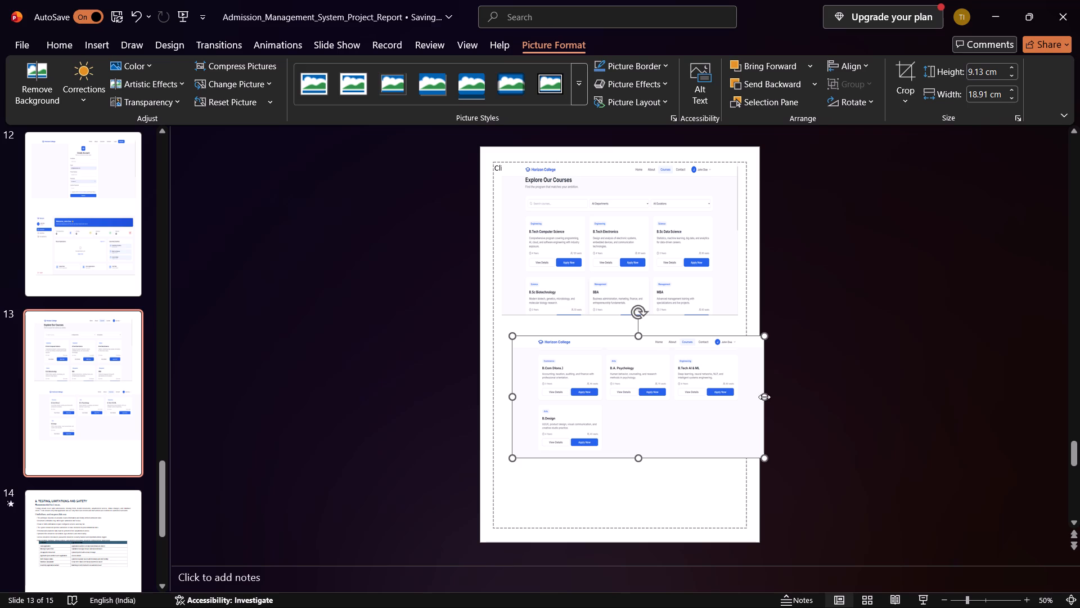
pyautogui.moveTo(764, 397); pyautogui.dragTo(720, 404)
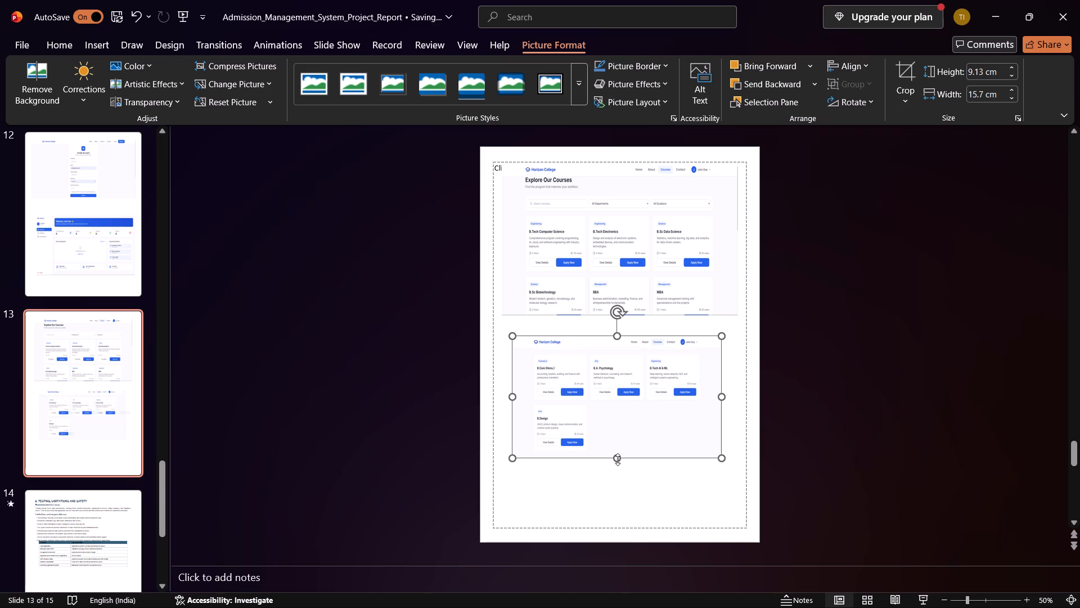
pyautogui.moveTo(618, 458); pyautogui.dragTo(616, 472)
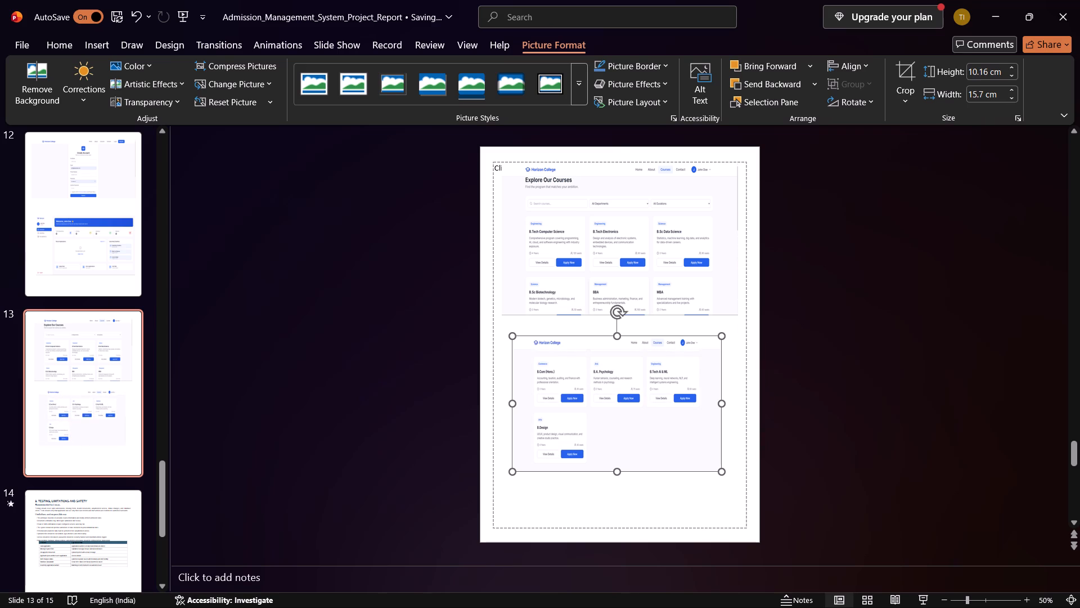
pyautogui.moveTo(609, 361); pyautogui.dragTo(605, 394)
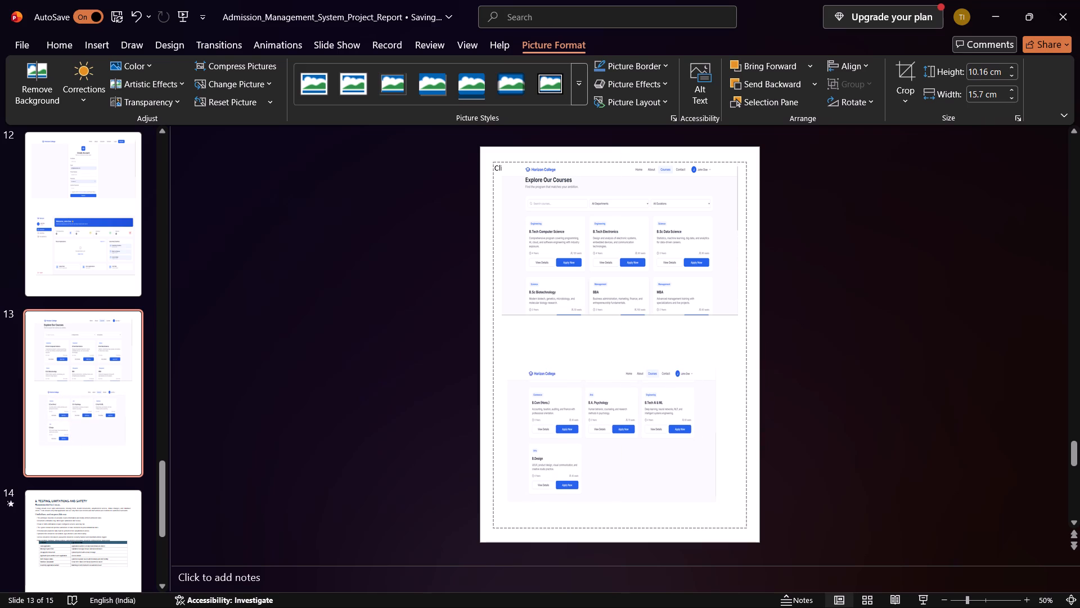
pyautogui.moveTo(605, 394); pyautogui.dragTo(606, 394)
pyautogui.moveTo(614, 371); pyautogui.dragTo(614, 364)
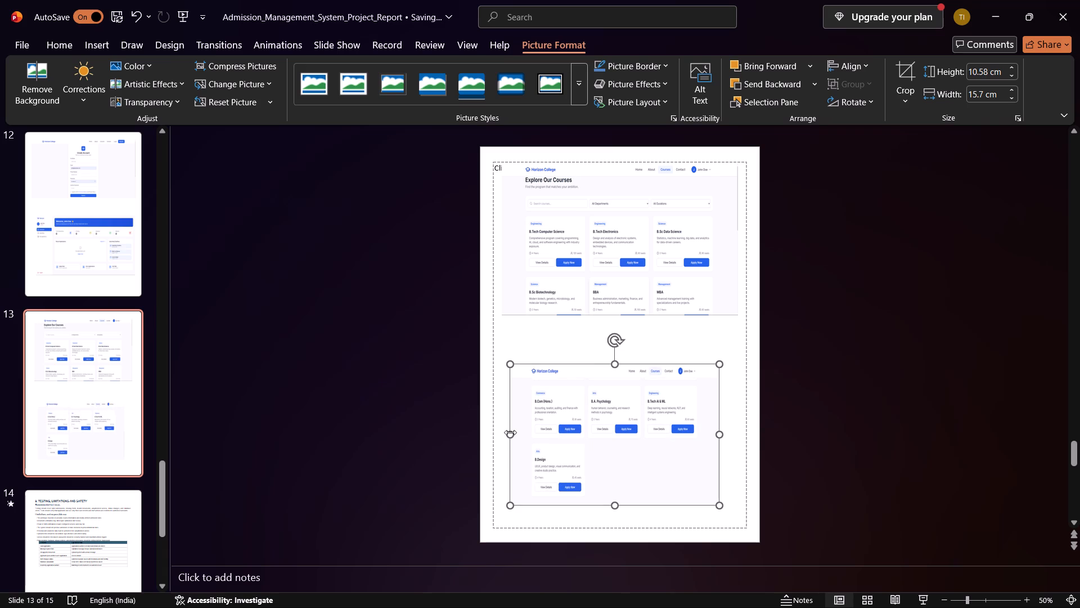
pyautogui.click(510, 432)
# Move the Explore Our Courses screenshot down slightly on slide 13, keeping it horizontally centred with equal spacing about the slide's middle.
pyautogui.moveTo(616, 209); pyautogui.dragTo(616, 212)
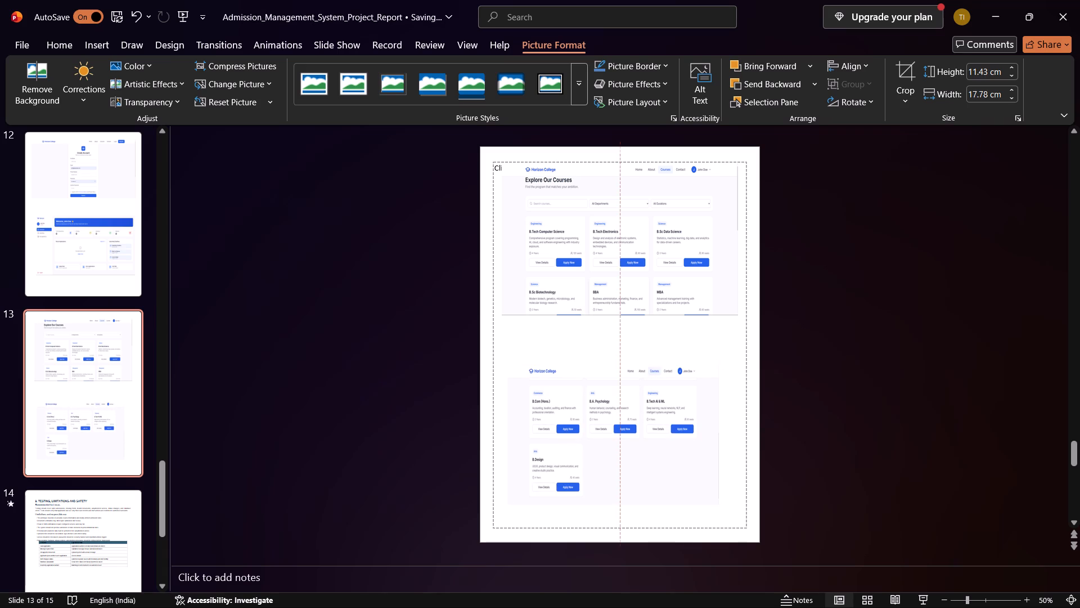
pyautogui.moveTo(616, 212); pyautogui.dragTo(614, 216)
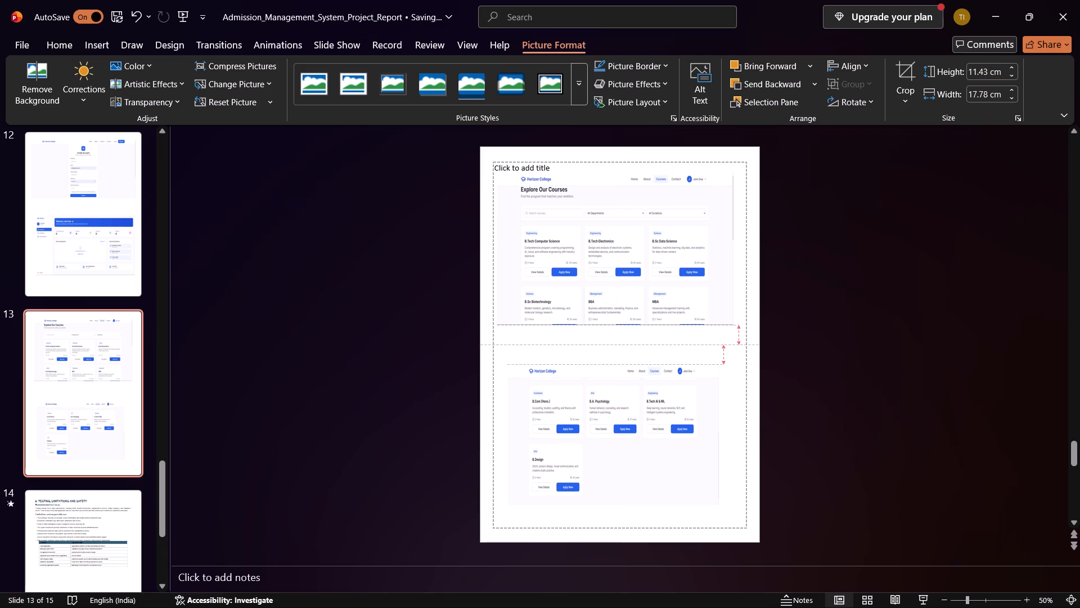
pyautogui.moveTo(614, 216); pyautogui.dragTo(615, 216)
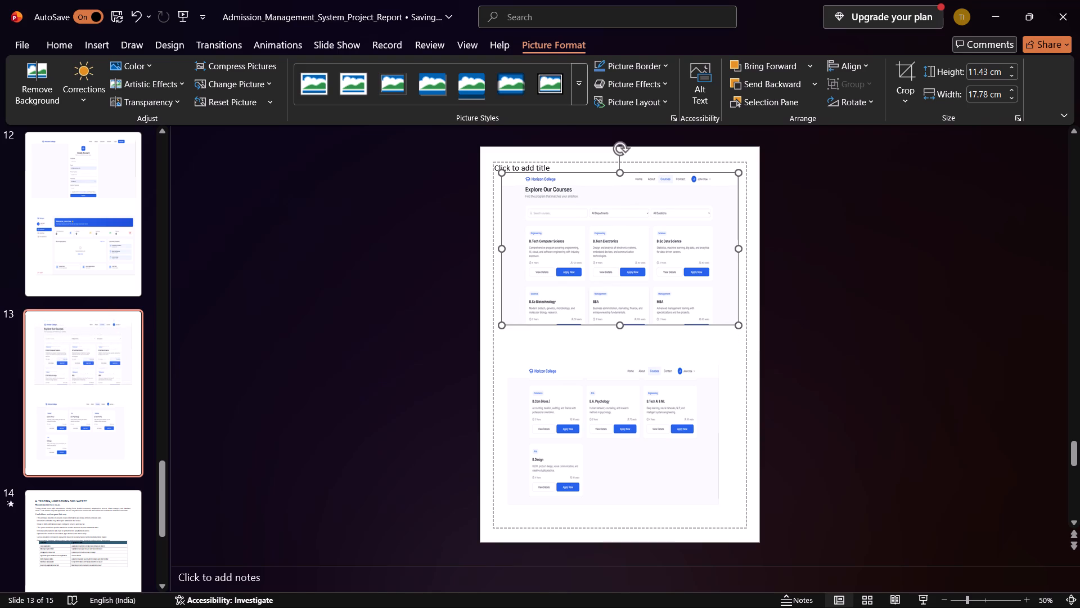
# Centre the B.Com course list screenshot horizontally and widen it to about 17.78 cm, matching the edges of the screenshot above.
pyautogui.moveTo(638, 405); pyautogui.dragTo(646, 404)
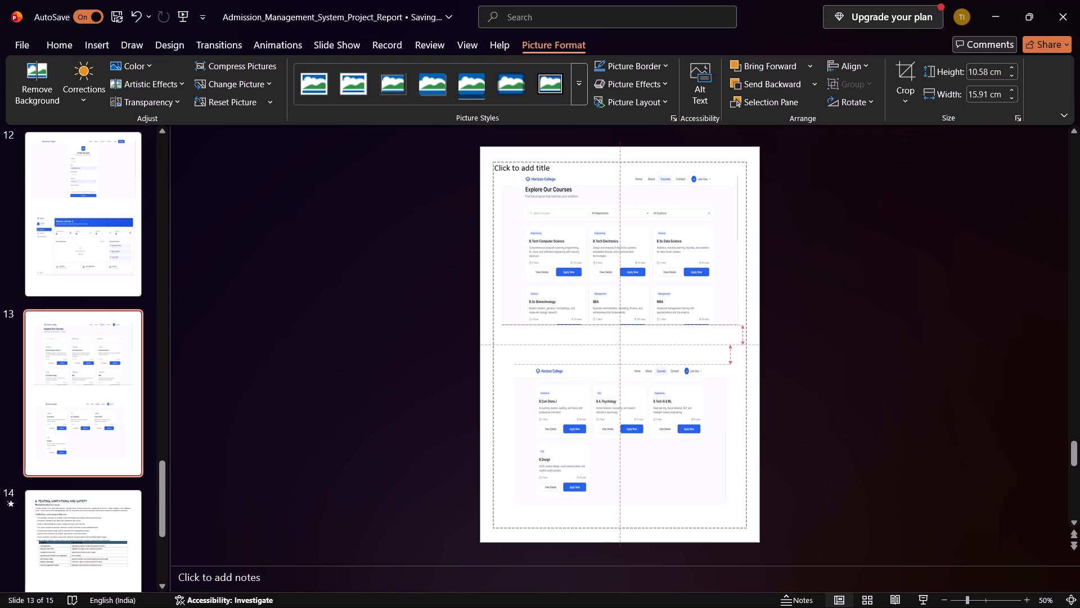
pyautogui.moveTo(646, 404); pyautogui.dragTo(646, 404)
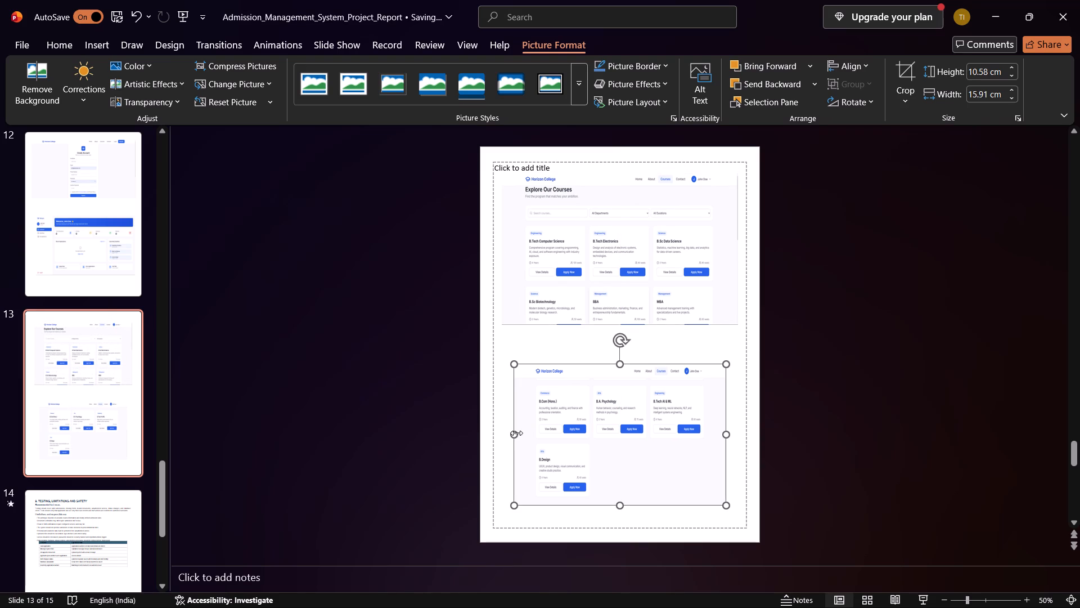
pyautogui.moveTo(516, 433); pyautogui.dragTo(510, 433)
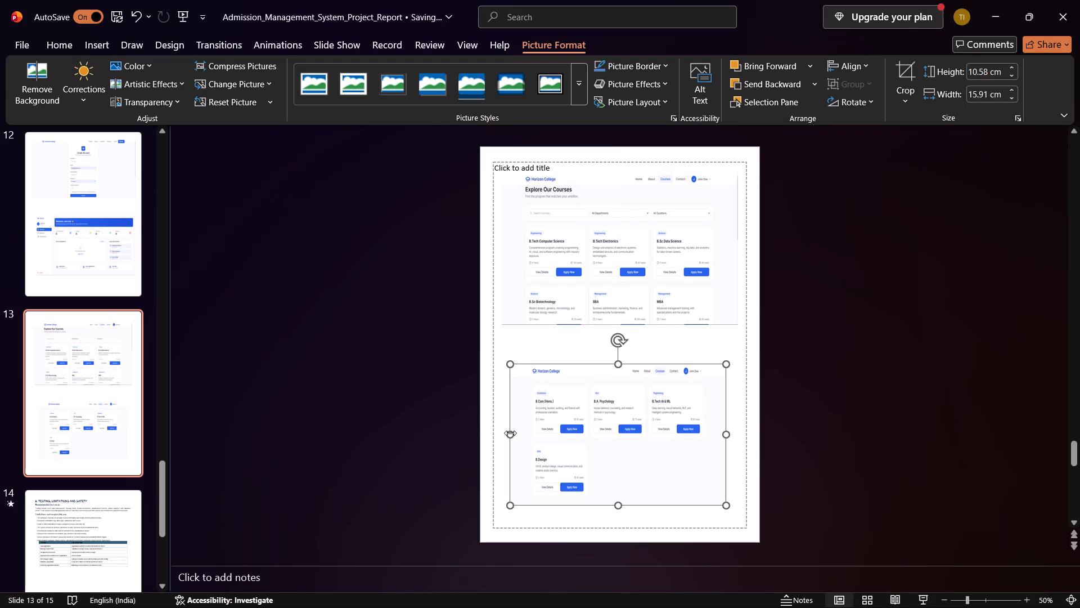
pyautogui.moveTo(511, 435); pyautogui.dragTo(509, 435)
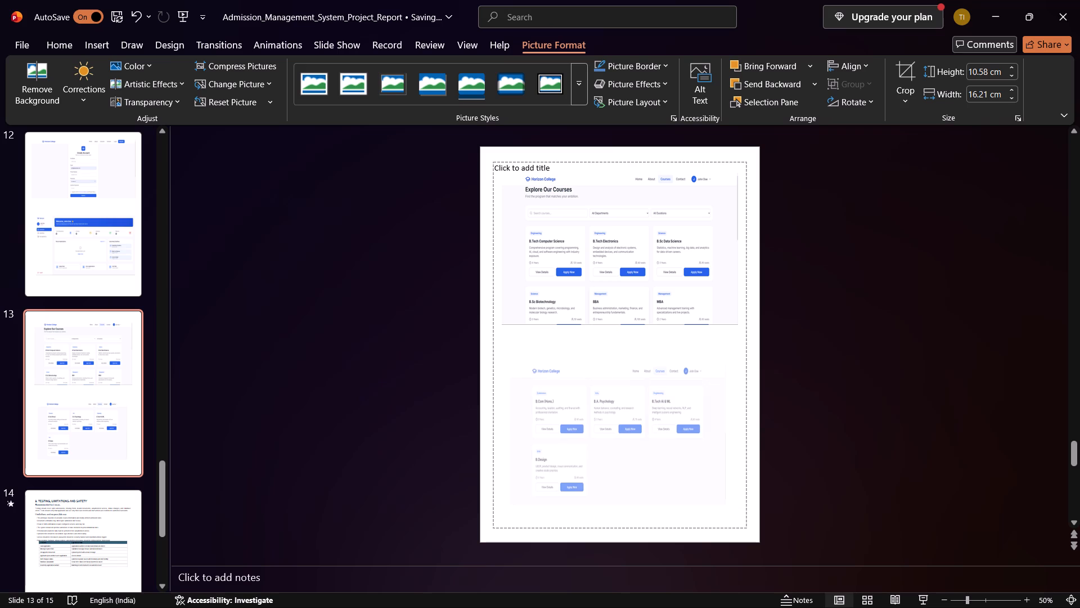
pyautogui.moveTo(509, 435); pyautogui.dragTo(505, 435)
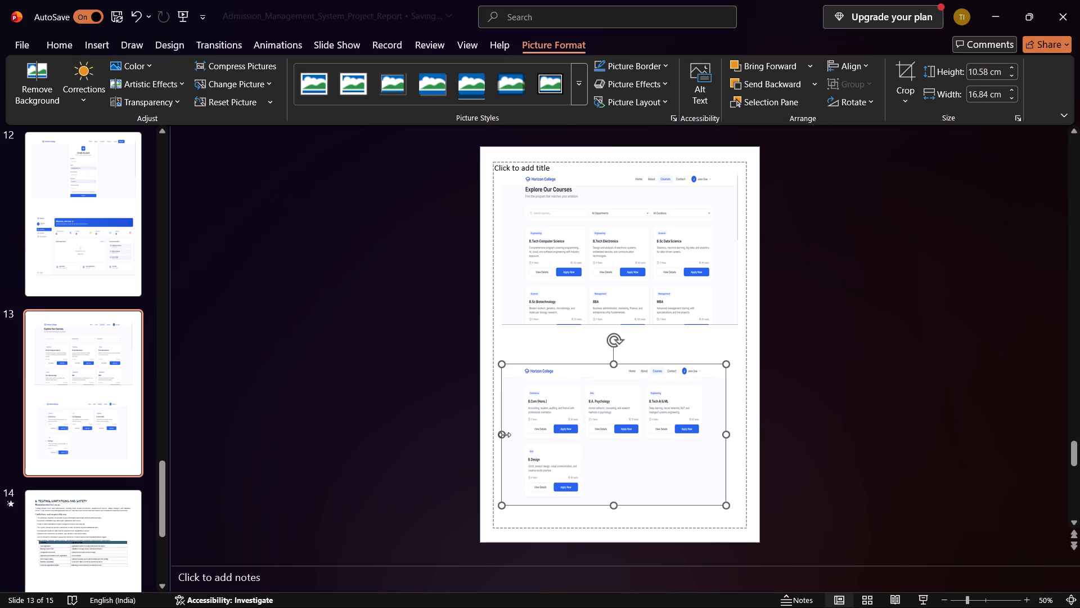
pyautogui.moveTo(726, 437); pyautogui.dragTo(735, 433)
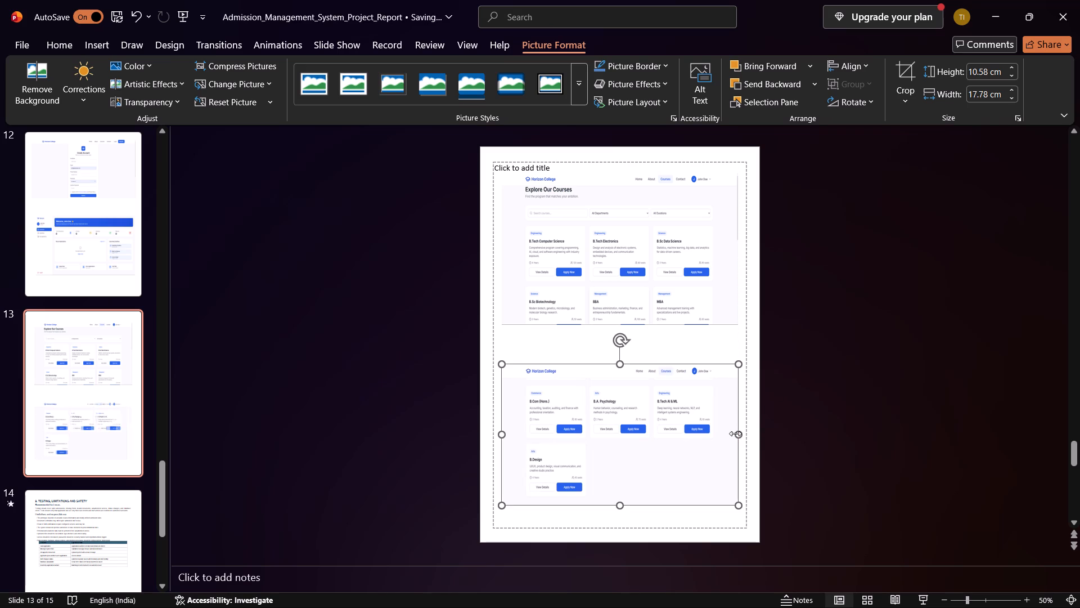
pyautogui.click(789, 466)
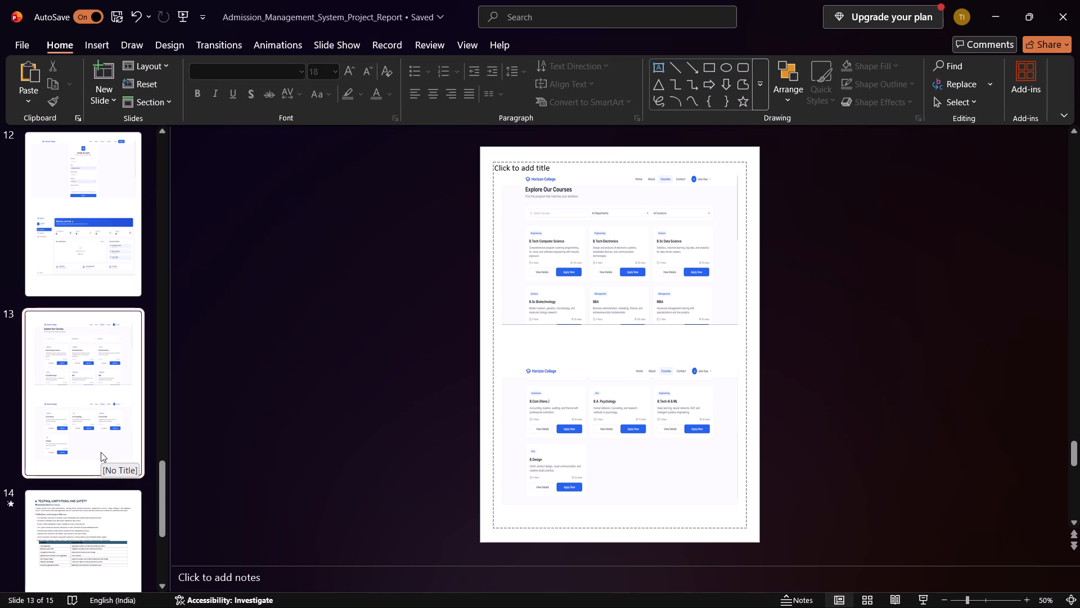
# Insert a new slide with only a title placeholder after slide 15, the conclusion slide.
pyautogui.press('Down')
pyautogui.press('Down')
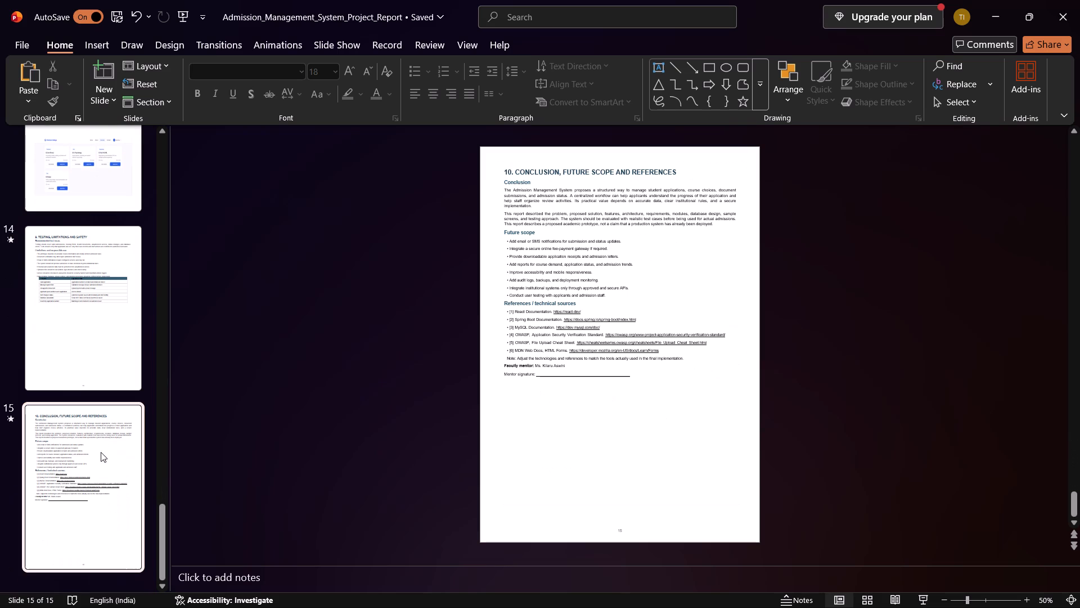
pyautogui.click(105, 99)
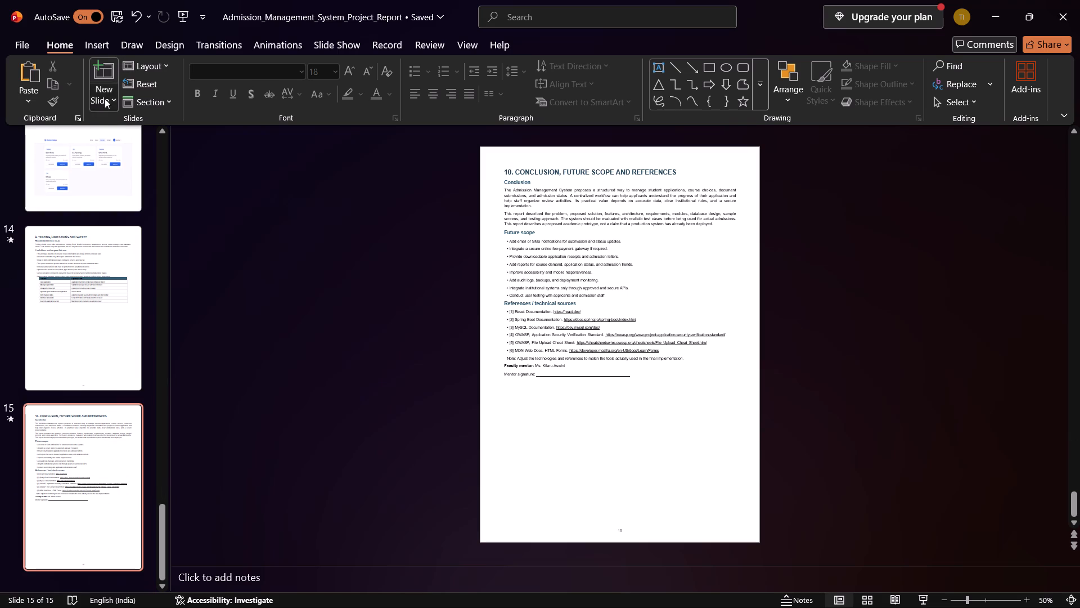
pyautogui.click(196, 317)
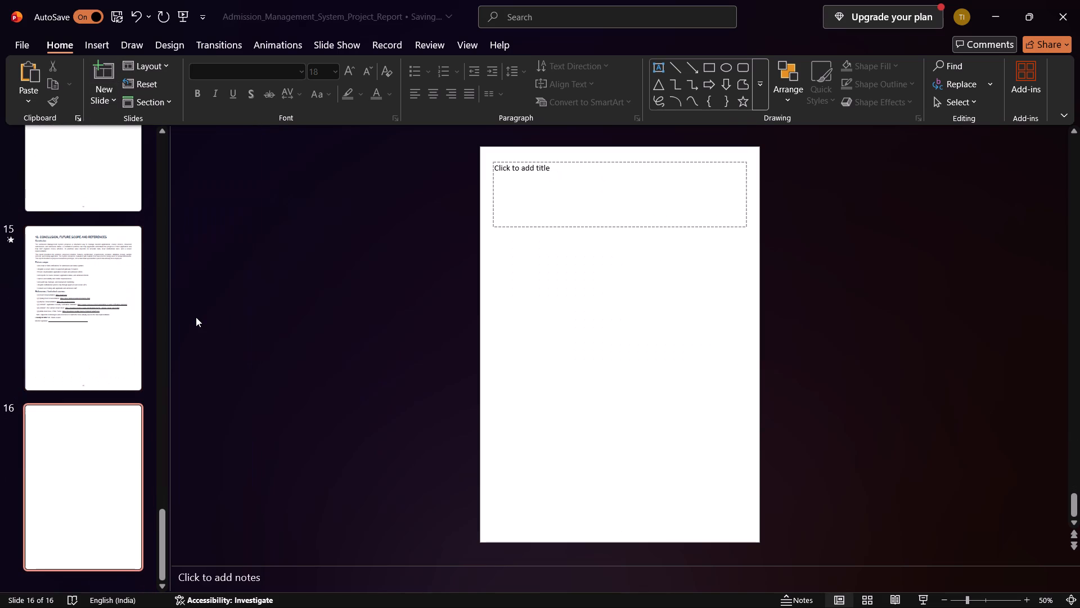
# Extend the title placeholder on slide 16 downward so it reaches almost to the bottom edge of the slide.
pyautogui.click(612, 229)
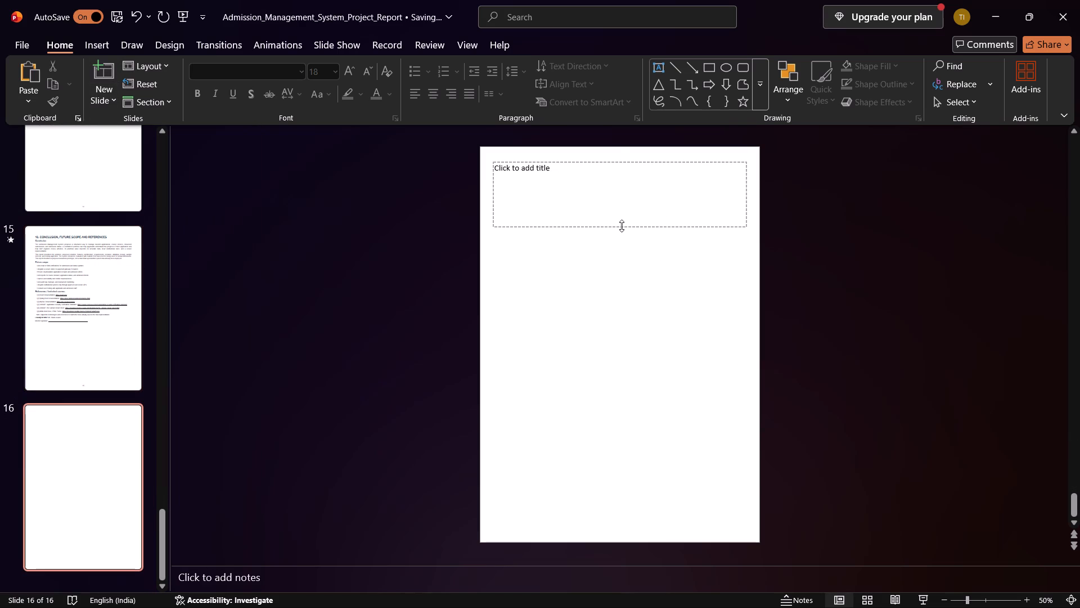
pyautogui.moveTo(622, 226); pyautogui.dragTo(682, 607)
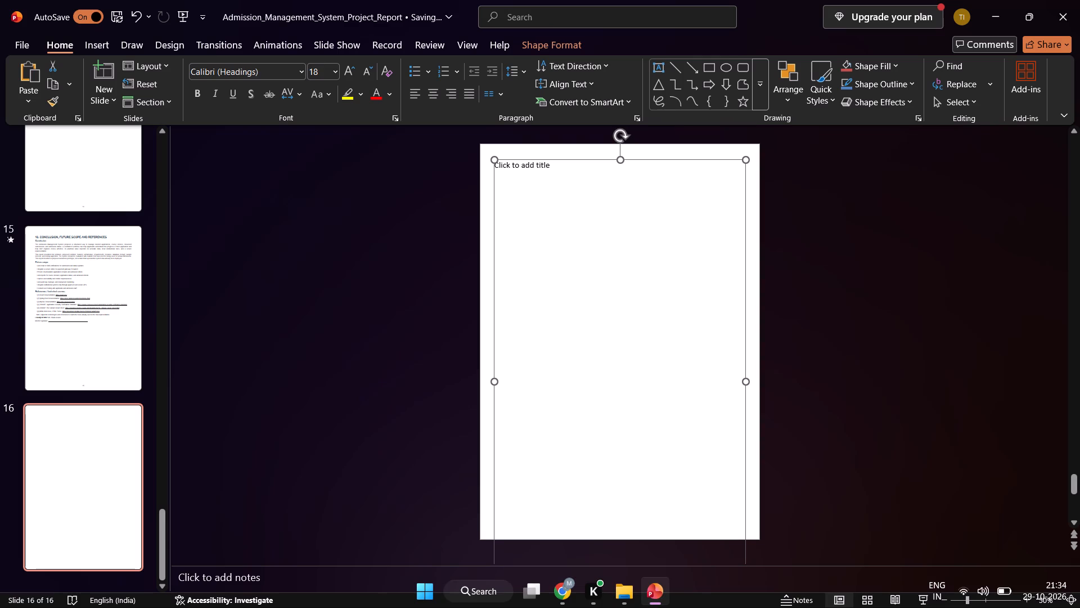
pyautogui.hotkey('ctrl', 'z')
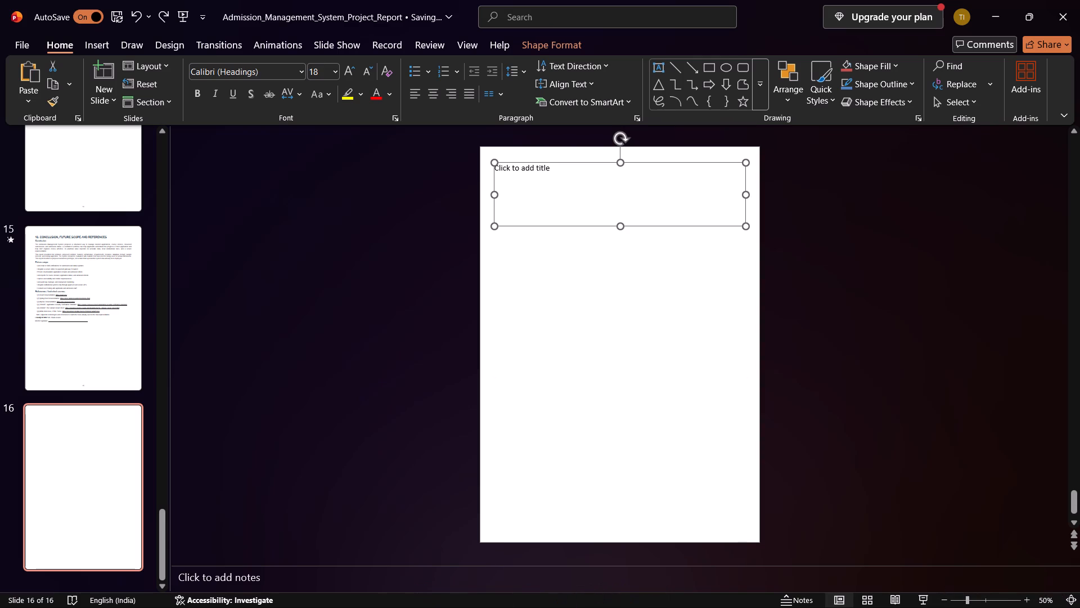
pyautogui.moveTo(622, 226); pyautogui.dragTo(628, 537)
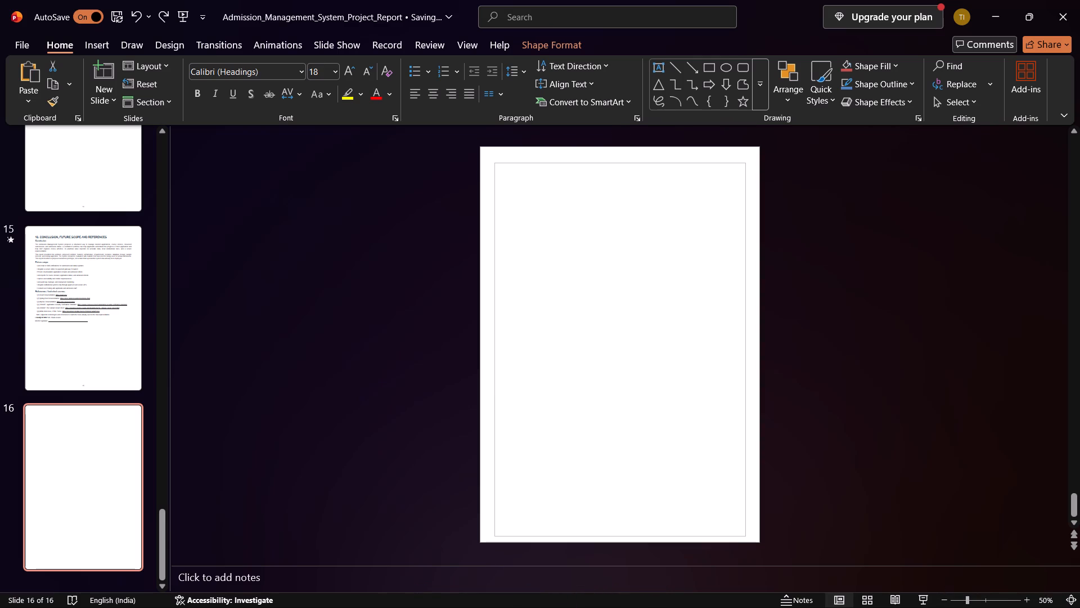
pyautogui.moveTo(628, 537); pyautogui.dragTo(628, 537)
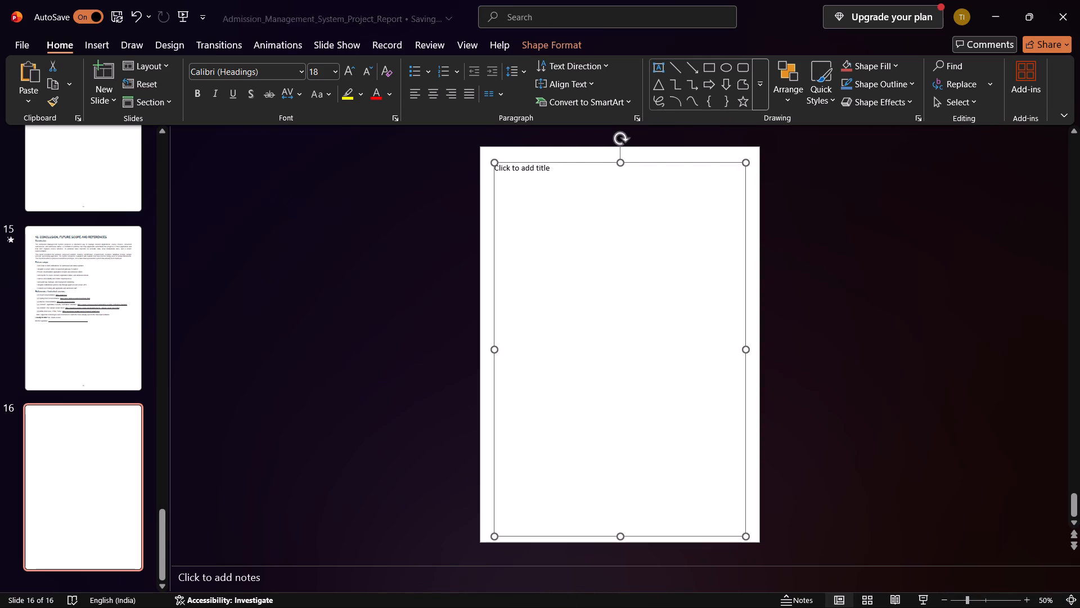
pyautogui.click(667, 407)
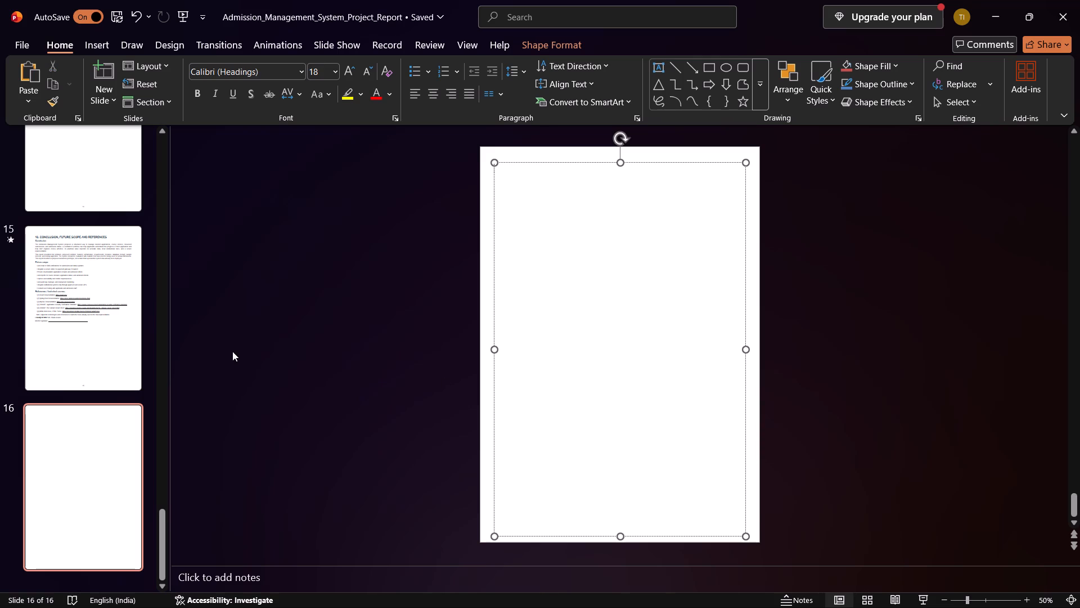
# Copy the Admission Application screenshot from the File Explorer Gallery and paste it onto slide 16 in PowerPoint.
pyautogui.click(96, 164)
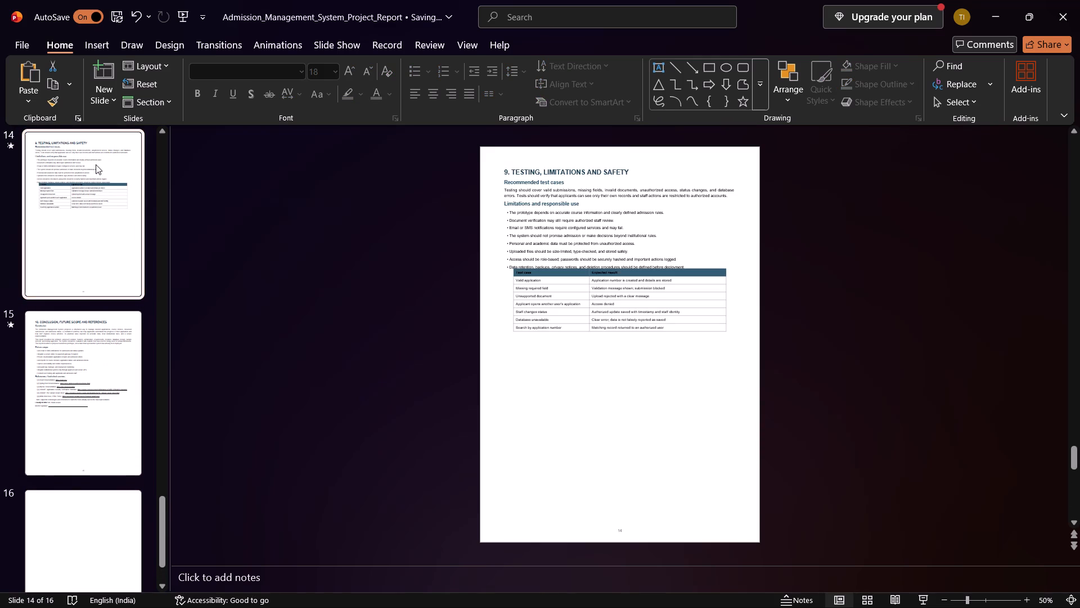
pyautogui.scroll(1, 91, 185)
pyautogui.click(91, 278)
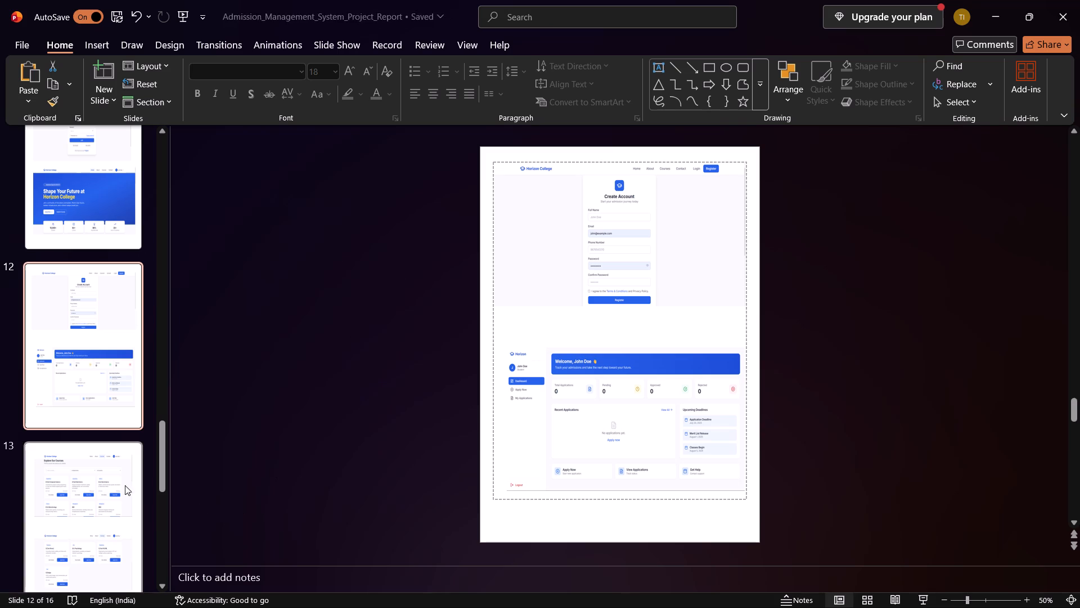
pyautogui.scroll(-3, 101, 486)
pyautogui.click(97, 486)
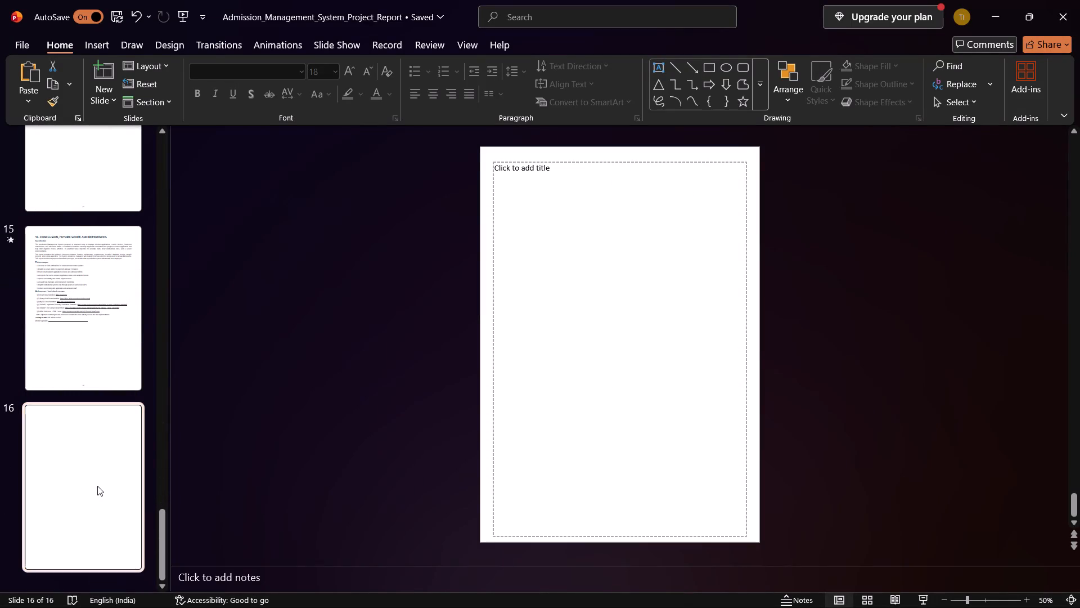
pyautogui.hotkey('alt', 'Tab')
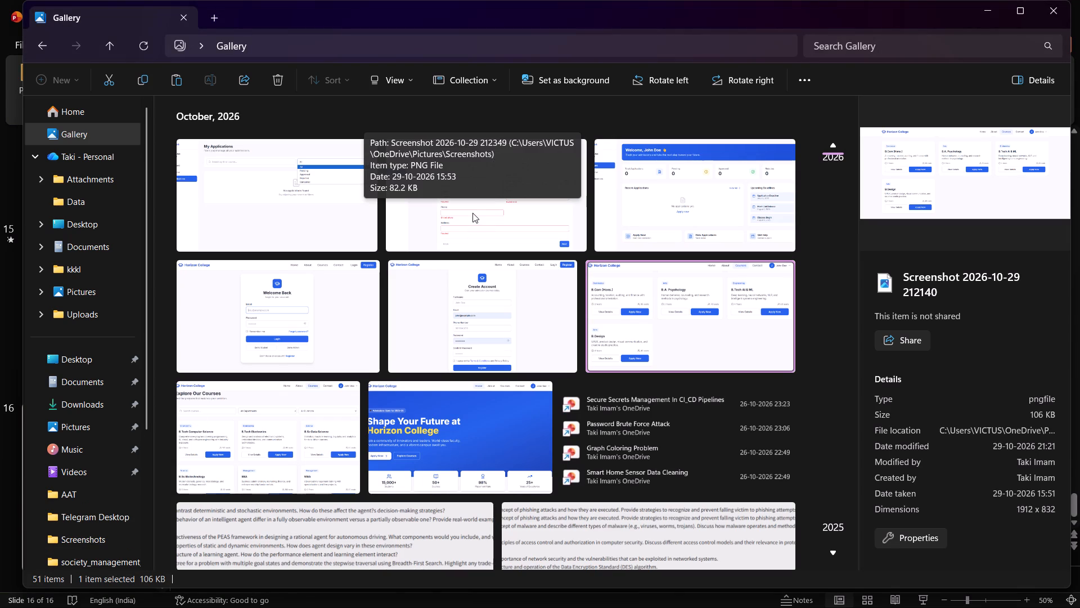
pyautogui.click(471, 230)
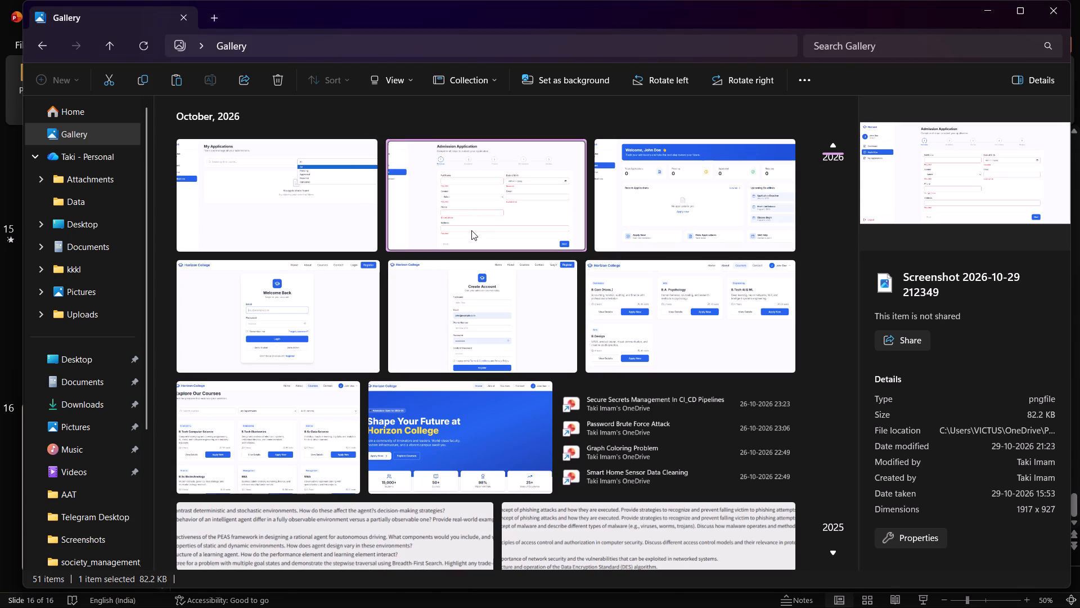
pyautogui.hotkey('ctrl', 'c')
pyautogui.hotkey('ctrl', 'c')
pyautogui.hotkey('alt', 'Tab')
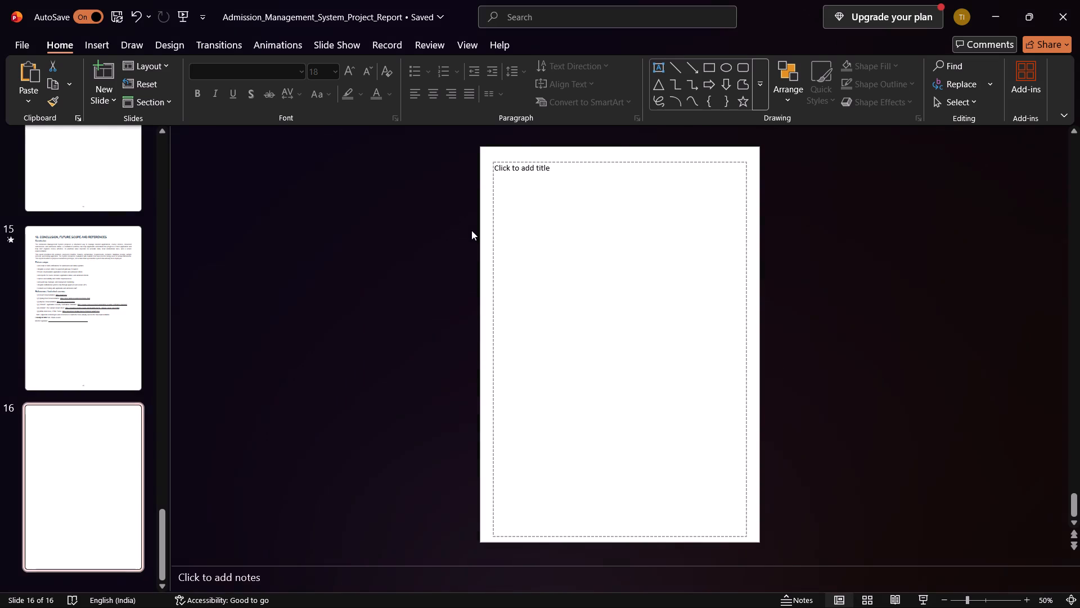
pyautogui.click(585, 278)
pyautogui.hotkey('ctrl', 'v')
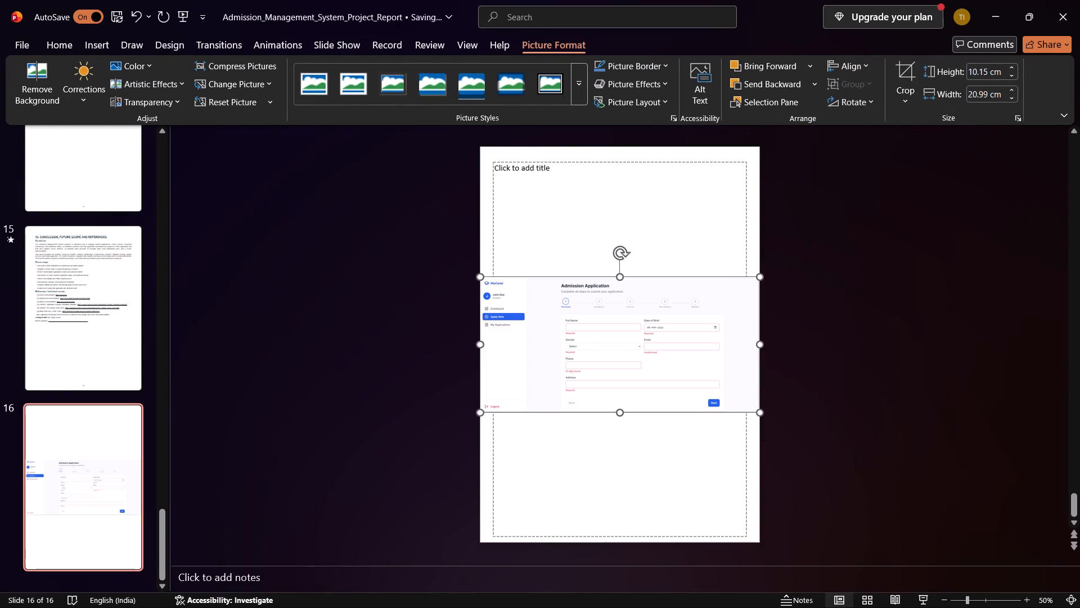
# Move the Admission Application screenshot to the upper part of slide 16, narrow it to about 17.39 cm, centre it and make it slightly taller.
pyautogui.moveTo(629, 297); pyautogui.dragTo(628, 204)
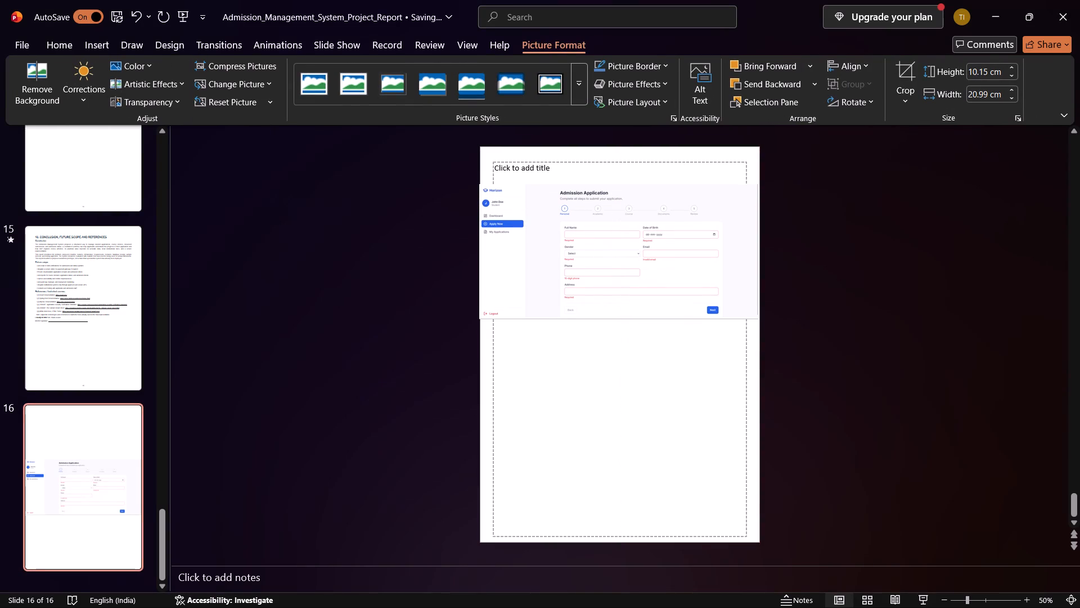
pyautogui.moveTo(628, 204); pyautogui.dragTo(628, 197)
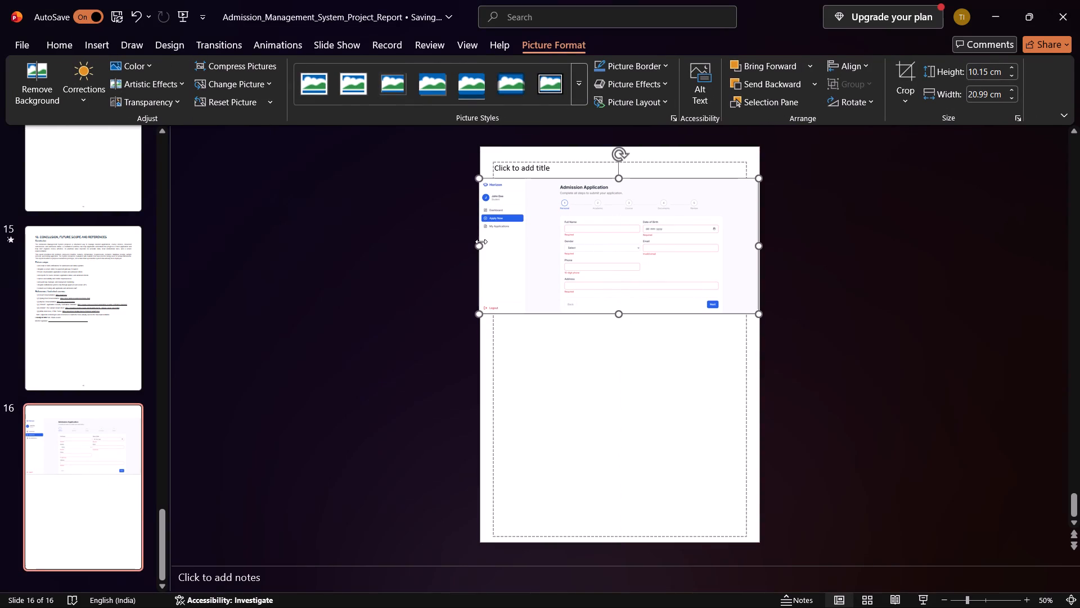
pyautogui.moveTo(480, 245); pyautogui.dragTo(503, 233)
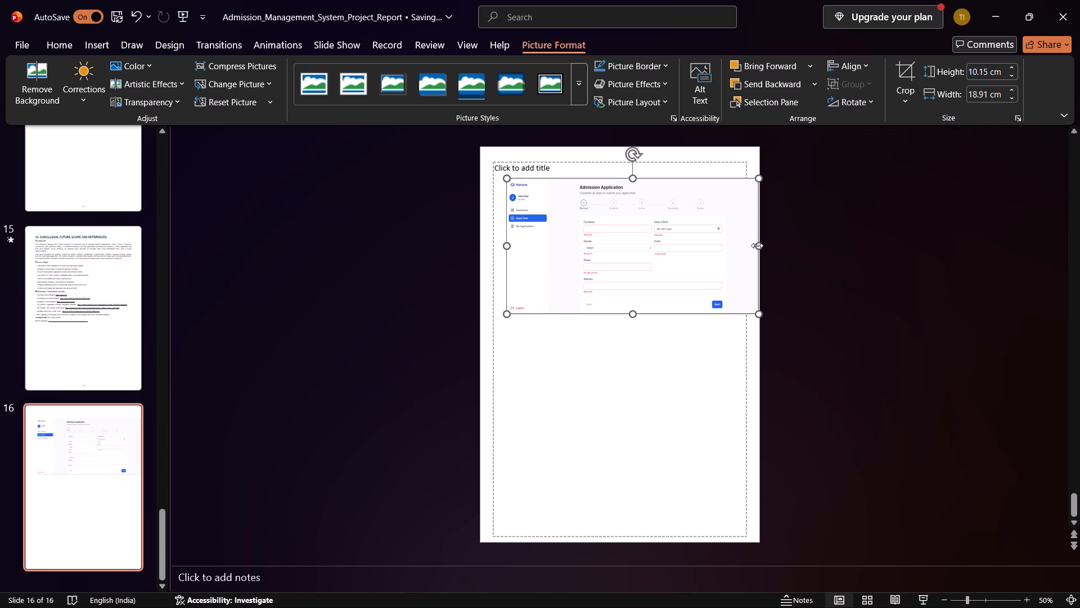
pyautogui.moveTo(757, 245); pyautogui.dragTo(738, 248)
pyautogui.moveTo(646, 213); pyautogui.dragTo(645, 208)
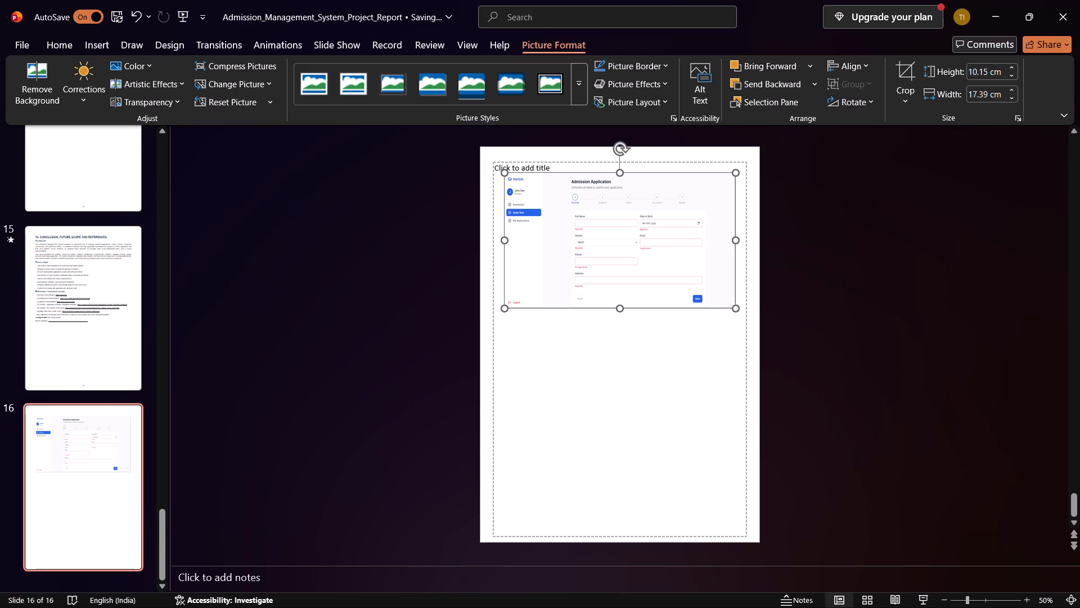
pyautogui.moveTo(619, 311); pyautogui.dragTo(619, 324)
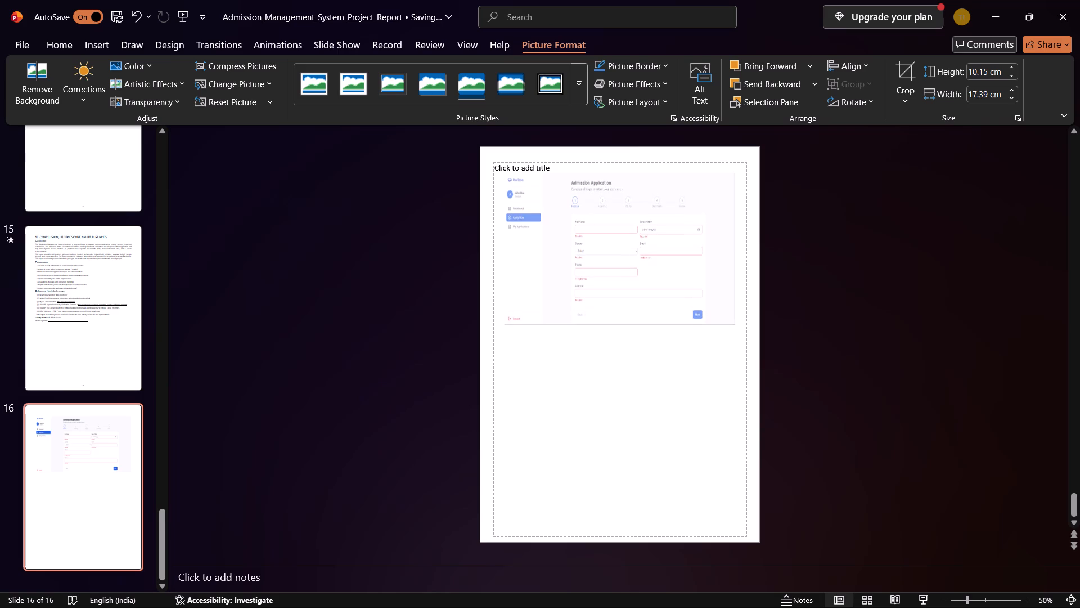
pyautogui.moveTo(619, 324); pyautogui.dragTo(619, 324)
pyautogui.click(582, 405)
# Copy the My Applications screenshot from the File Explorer Gallery and paste it onto slide 16 in PowerPoint.
pyautogui.hotkey('alt', 'Tab')
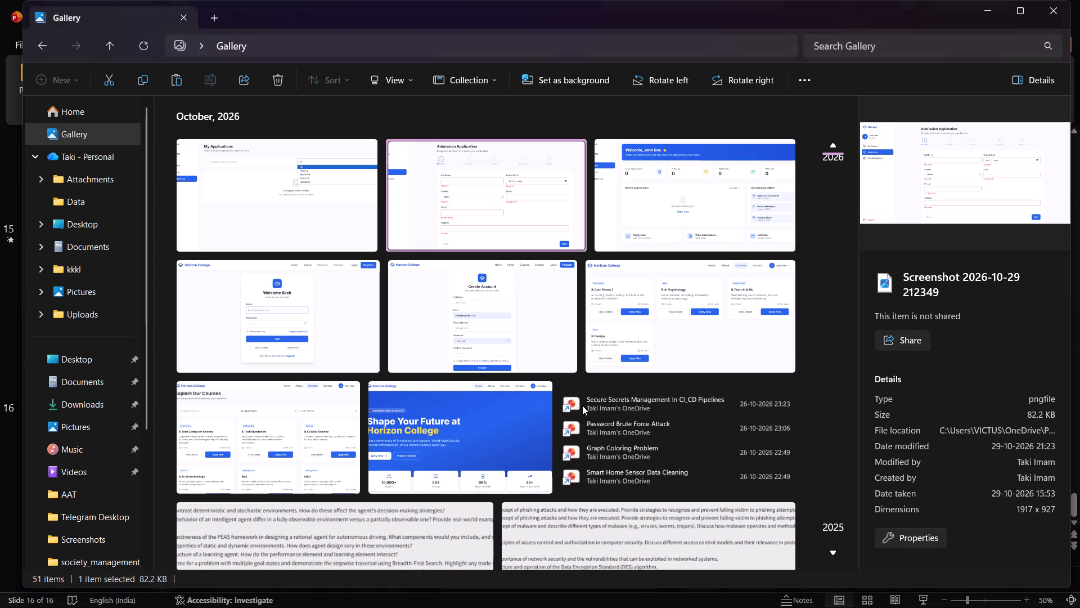
pyautogui.click(303, 212)
pyautogui.hotkey('ctrl', 'c')
pyautogui.hotkey('ctrl', 'c')
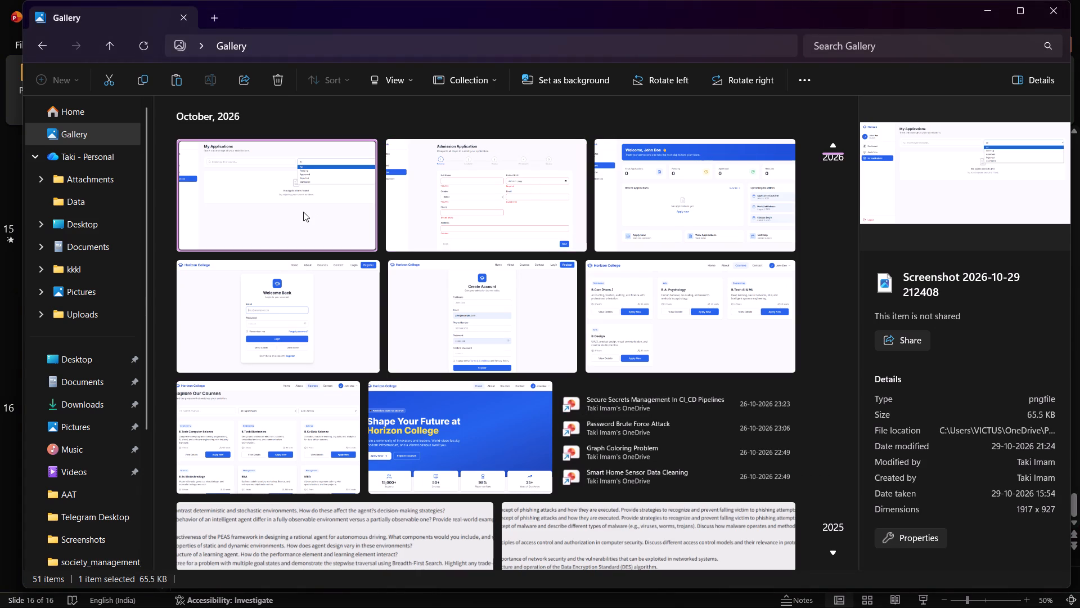
pyautogui.hotkey('alt', 'Tab')
pyautogui.doubleClick(533, 397)
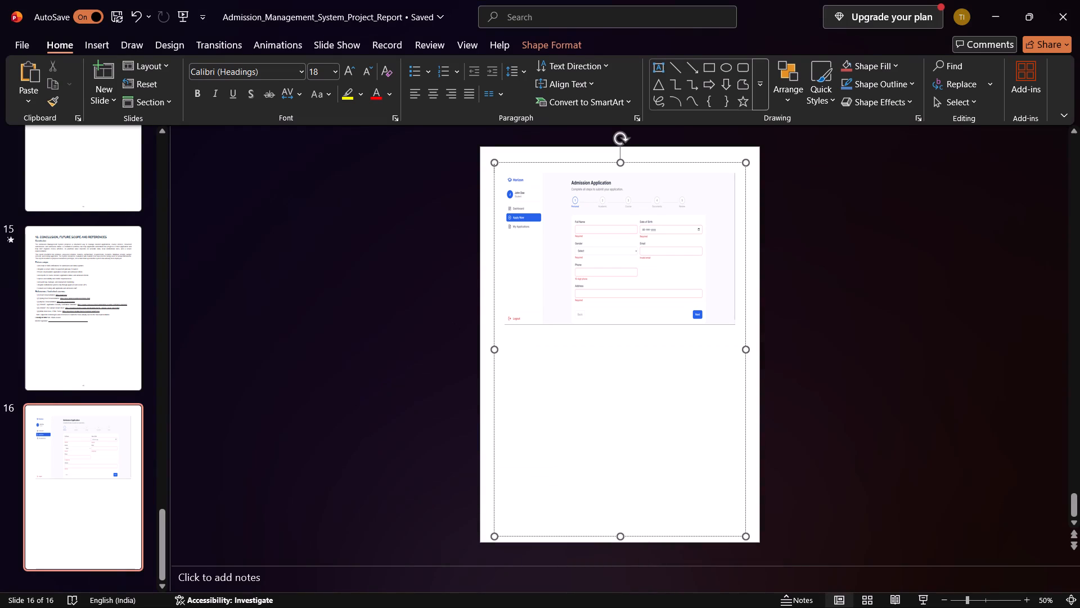
pyautogui.hotkey('ctrl', 'v')
# Move the My Applications screenshot below the Admission Application one and narrow it to about 17.84 cm, within the slide's edges.
pyautogui.moveTo(608, 345); pyautogui.dragTo(623, 402)
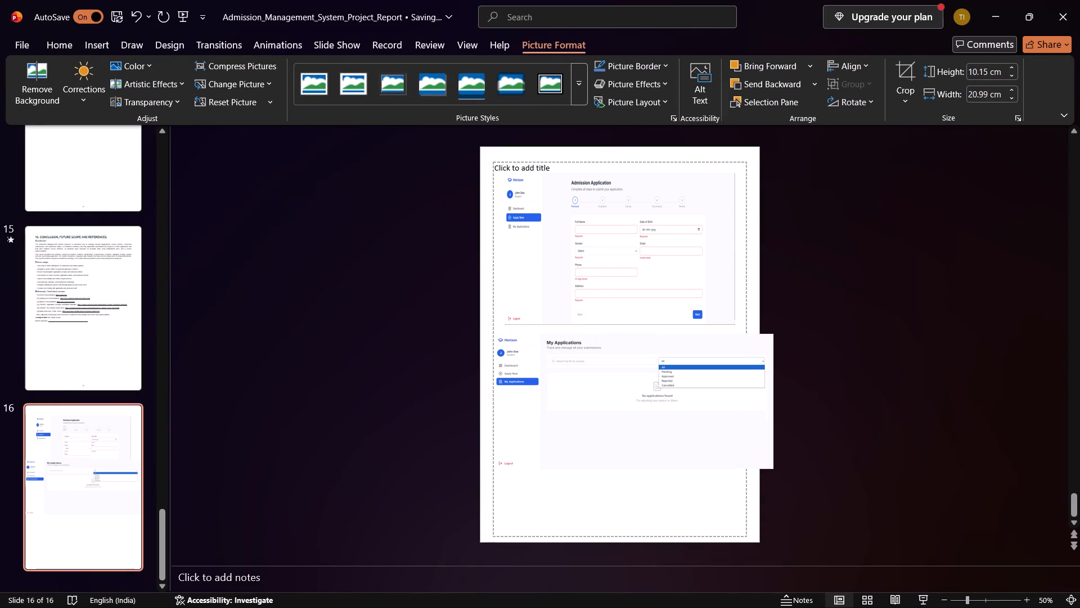
pyautogui.moveTo(623, 402); pyautogui.dragTo(625, 419)
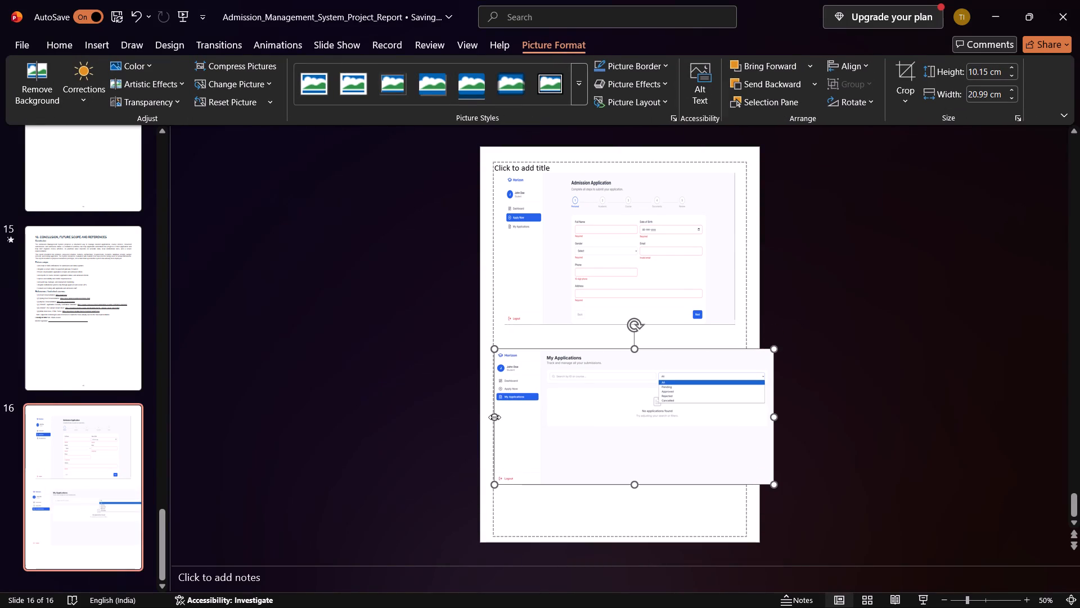
pyautogui.moveTo(494, 417); pyautogui.dragTo(520, 415)
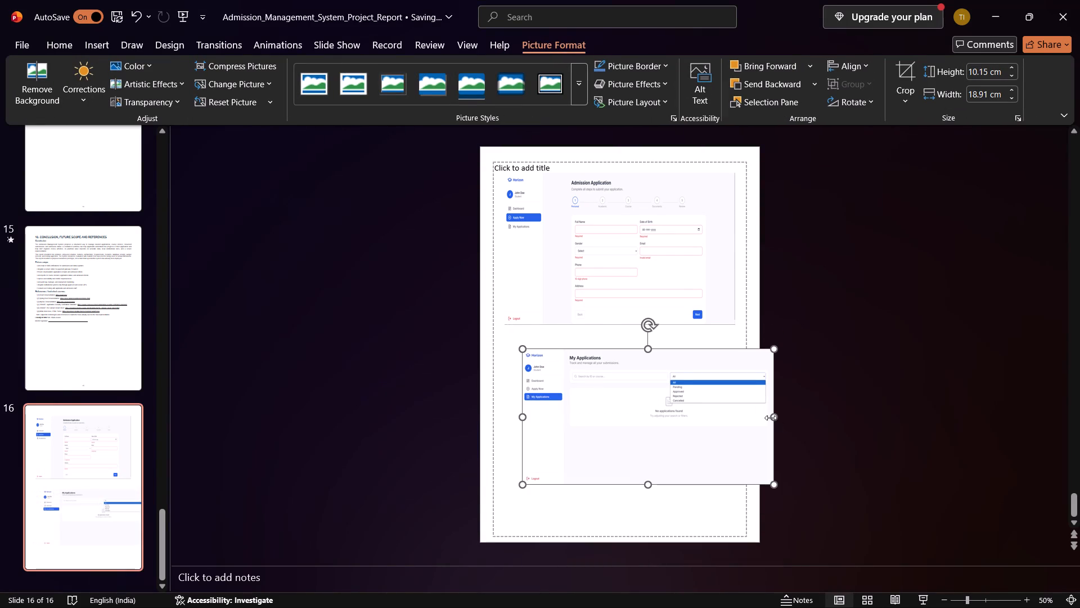
pyautogui.moveTo(773, 417); pyautogui.dragTo(758, 420)
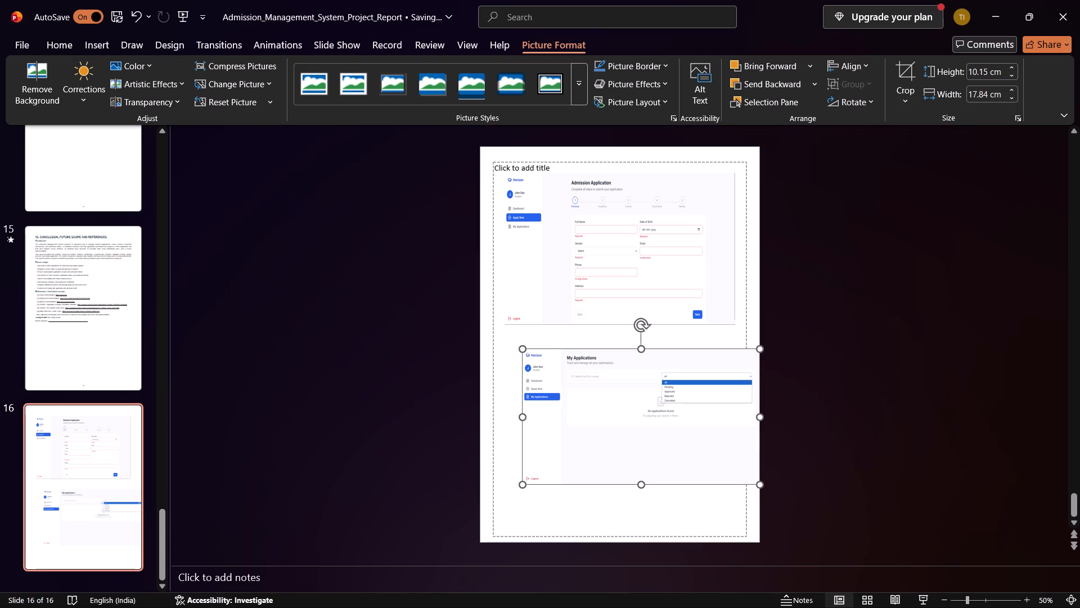
pyautogui.moveTo(635, 361); pyautogui.dragTo(620, 364)
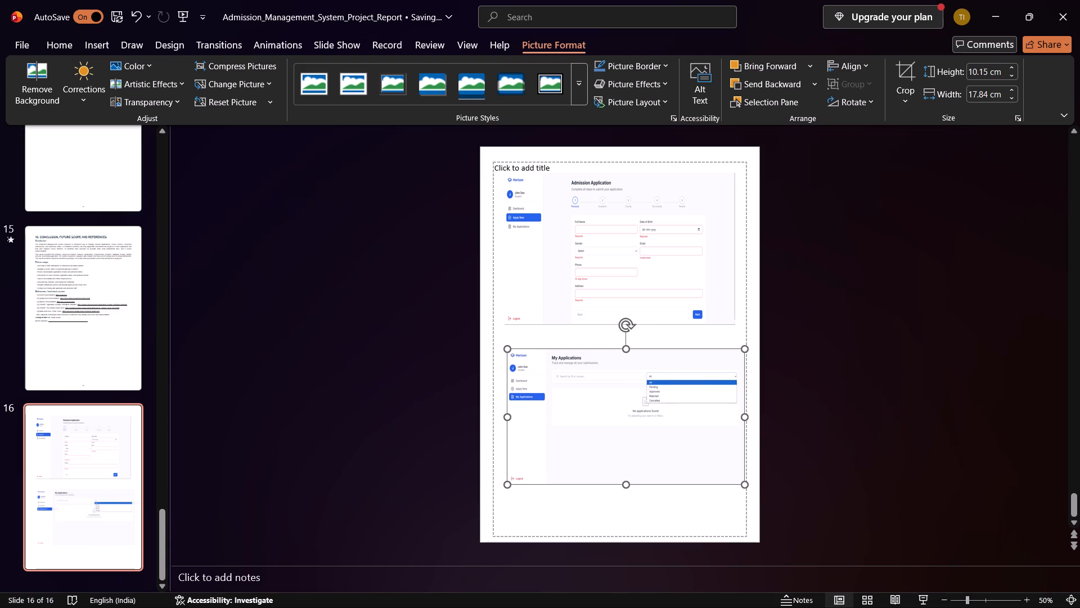
# Centre the My Applications screenshot horizontally, shift it down slightly and stretch its height to about 11.01 cm.
pyautogui.moveTo(631, 360); pyautogui.dragTo(624, 365)
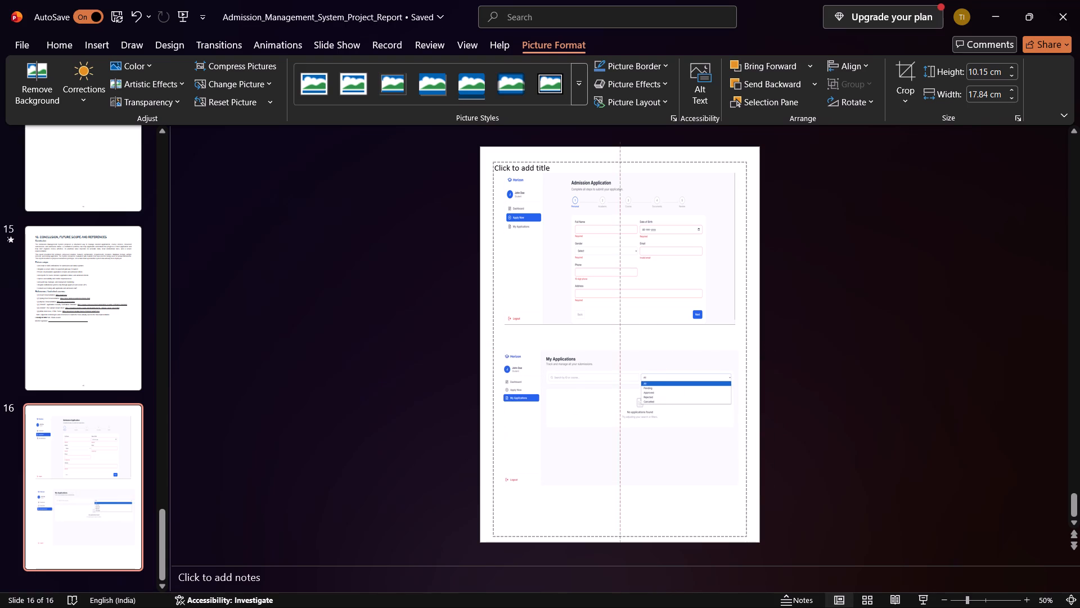
pyautogui.moveTo(624, 365); pyautogui.dragTo(626, 368)
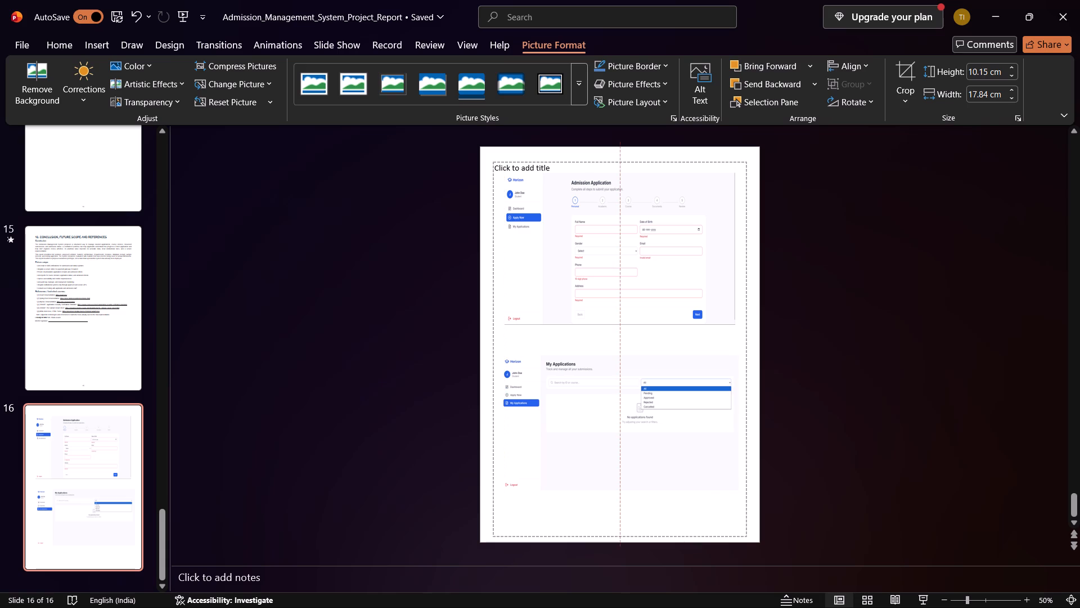
pyautogui.moveTo(626, 368); pyautogui.dragTo(627, 368)
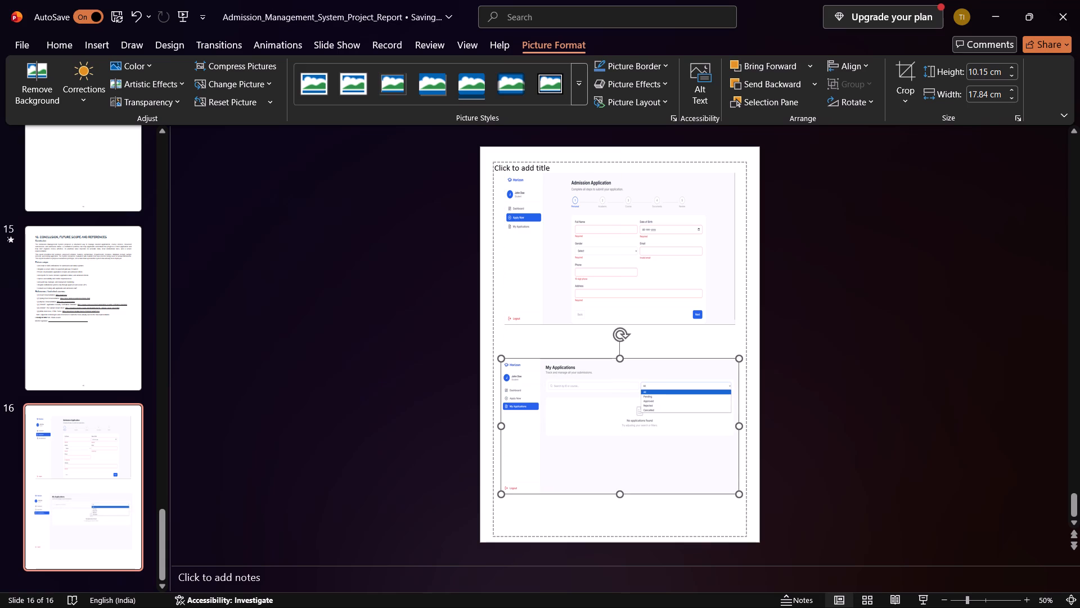
pyautogui.click(602, 321)
pyautogui.click(613, 475)
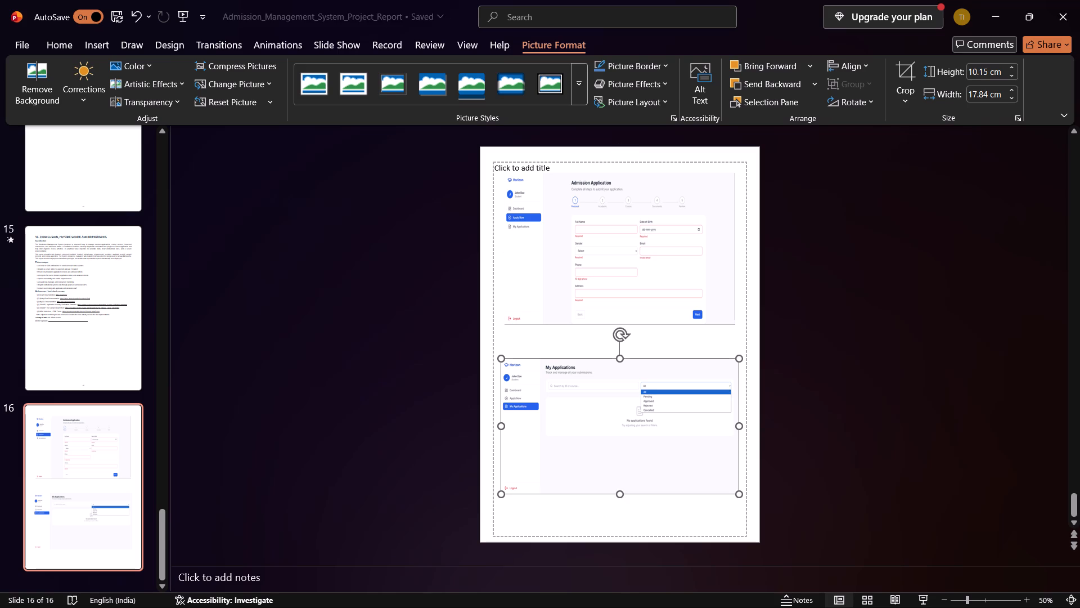
pyautogui.moveTo(619, 496); pyautogui.dragTo(619, 504)
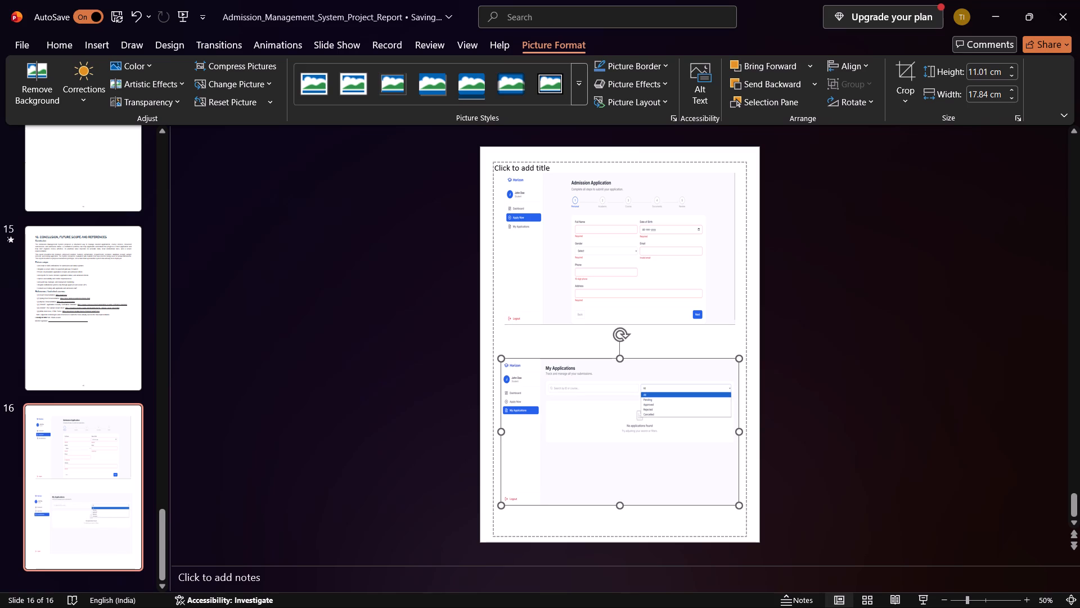
pyautogui.click(876, 354)
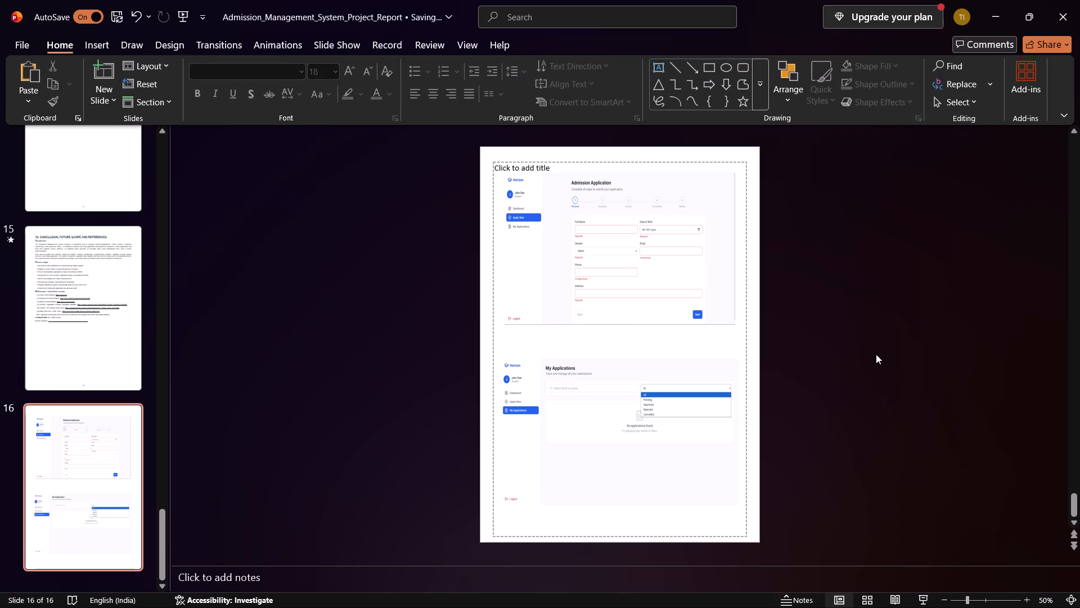
pyautogui.press('Down')
# Review the report's slides backwards from slide 16 to the title slide.
pyautogui.press('Up')
pyautogui.press('Up')
pyautogui.press('Up')
pyautogui.press('Up')
pyautogui.press('Up')
pyautogui.press('Up')
pyautogui.press('Up')
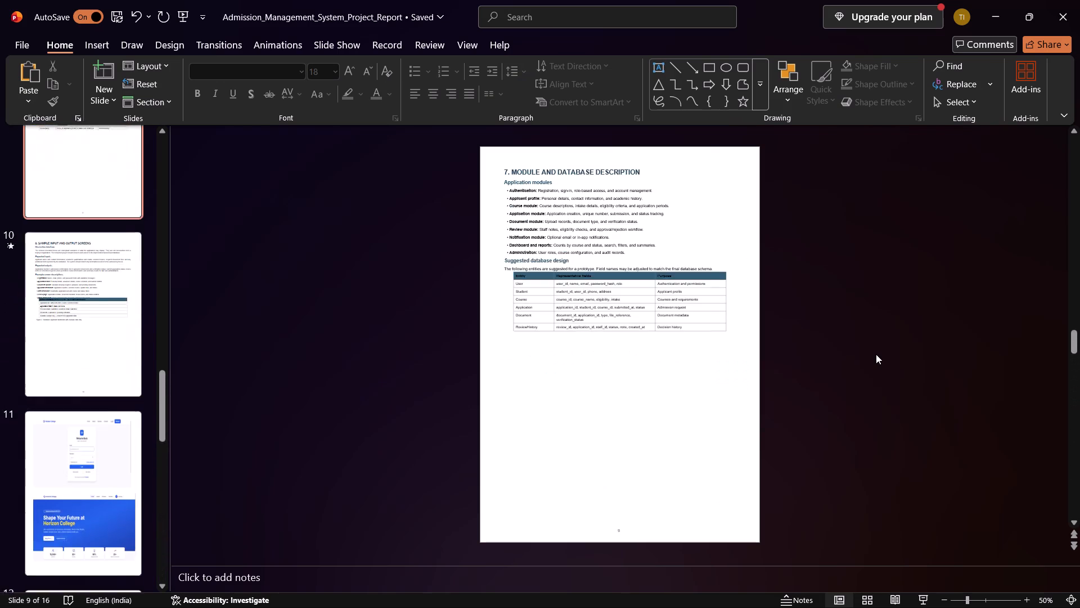
pyautogui.press('Up')
pyautogui.press('Up')
pyautogui.press('Up')
pyautogui.press('Up')
pyautogui.press('Up')
pyautogui.press('Up')
pyautogui.press('Up')
pyautogui.press('Up')
pyautogui.press('Up')
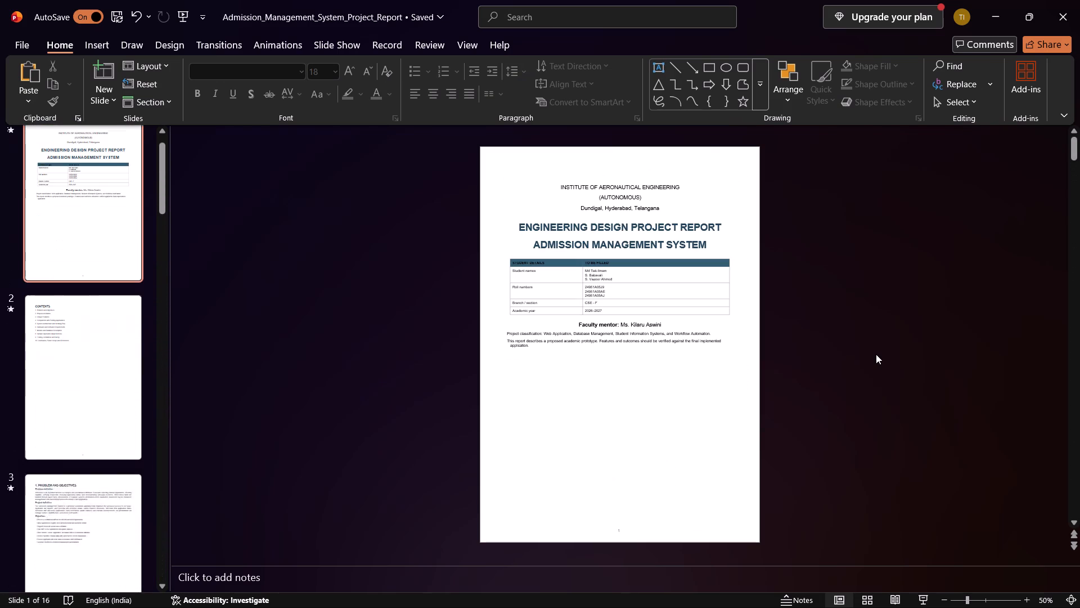
pyautogui.press('Up')
pyautogui.press('Up')
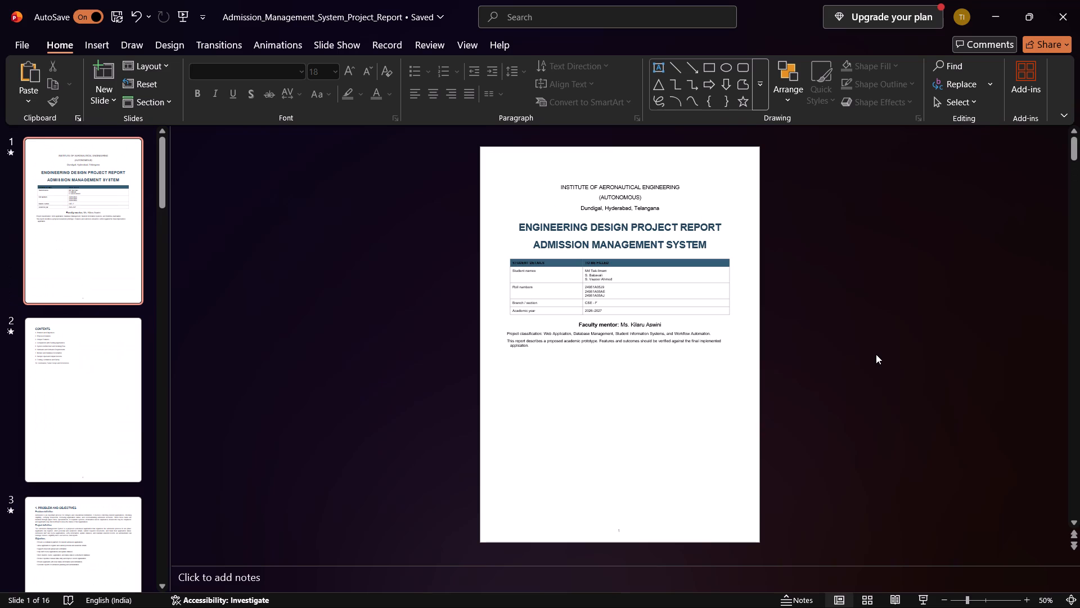
pyautogui.hotkey('ctrl', 's')
pyautogui.hotkey('ctrl', 's')
pyautogui.click(1079, 0)
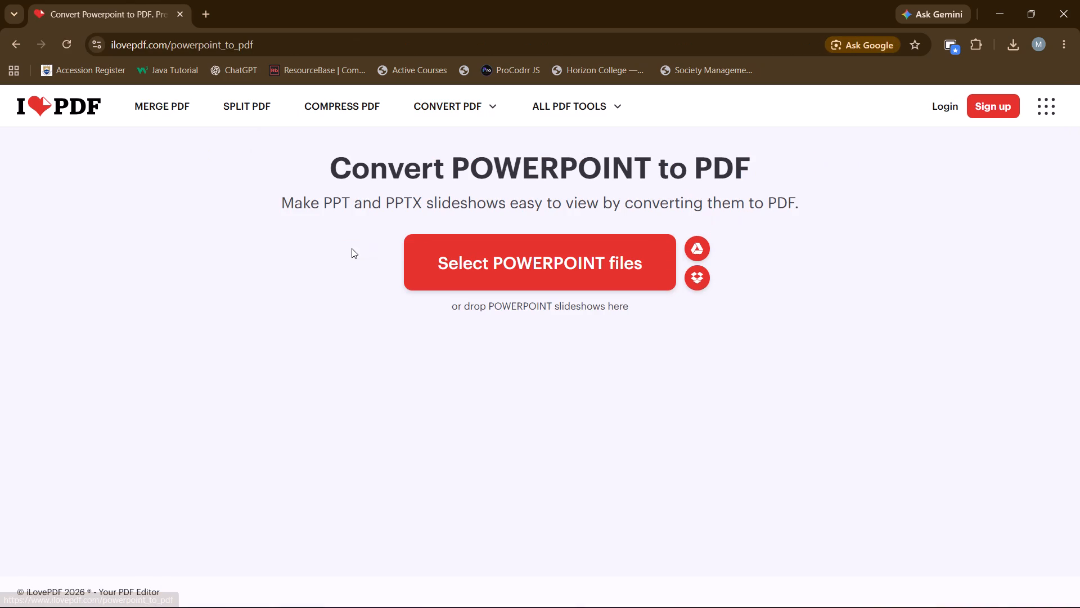
pyautogui.click(536, 273)
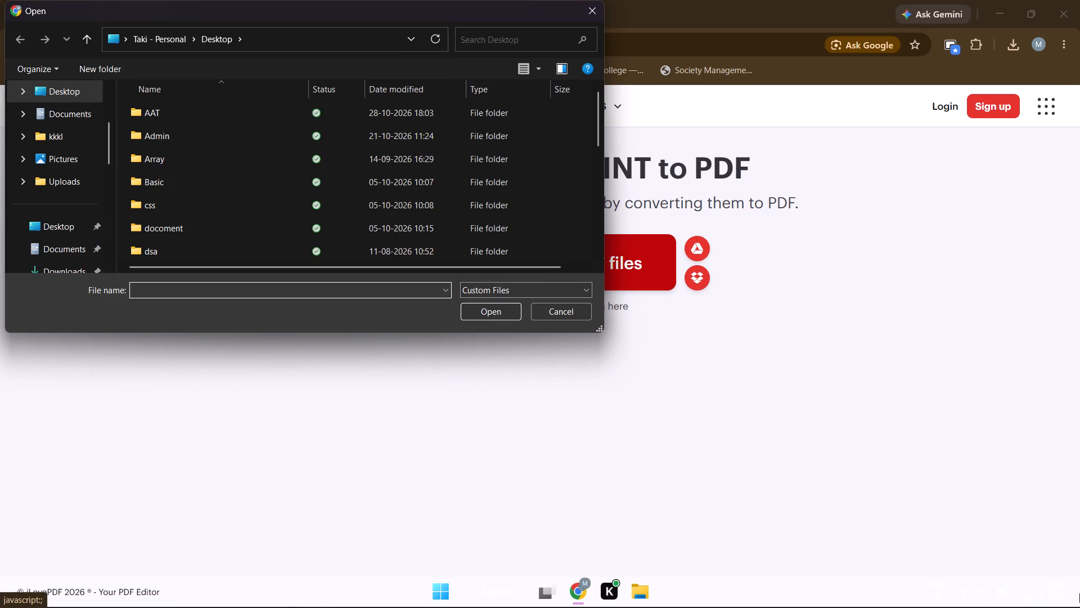
pyautogui.click(978, 601)
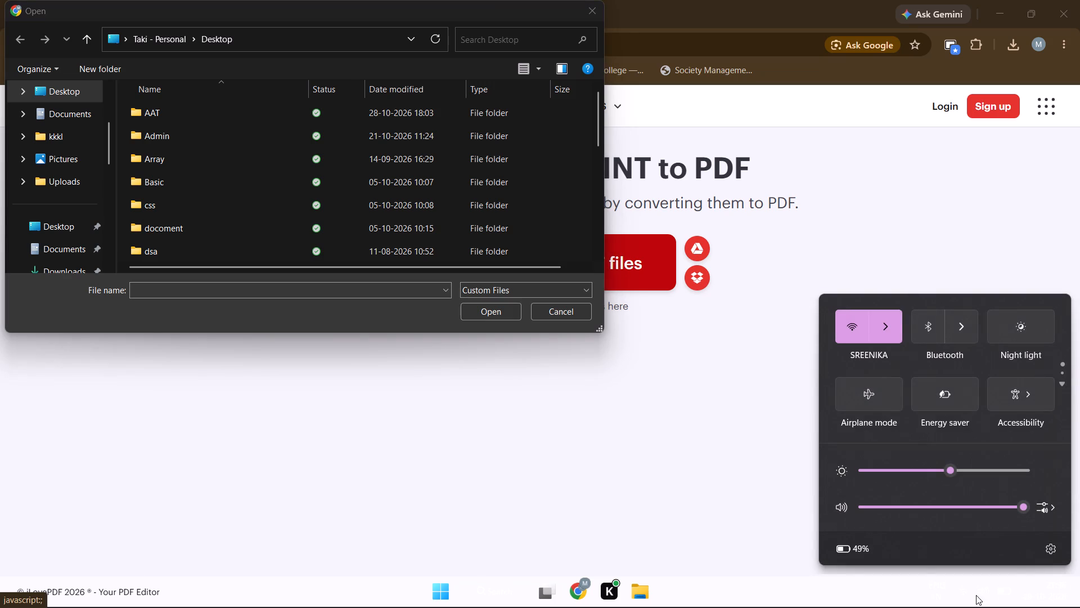
pyautogui.click(76, 96)
pyautogui.scroll(-1, 235, 175)
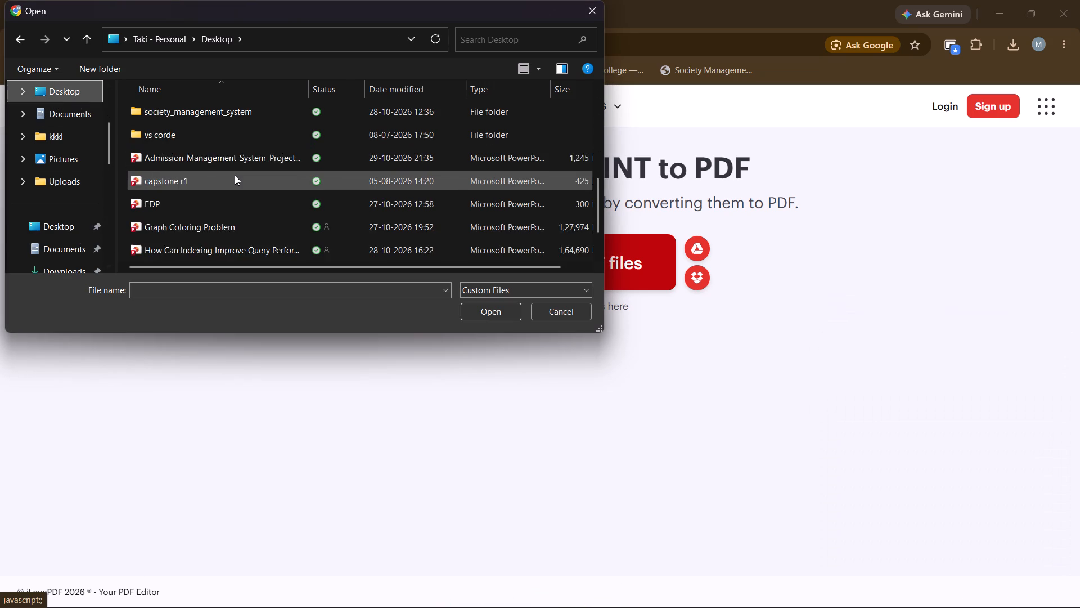
pyautogui.scroll(-1, 235, 175)
pyautogui.scroll(3, 235, 175)
pyautogui.scroll(-1, 235, 175)
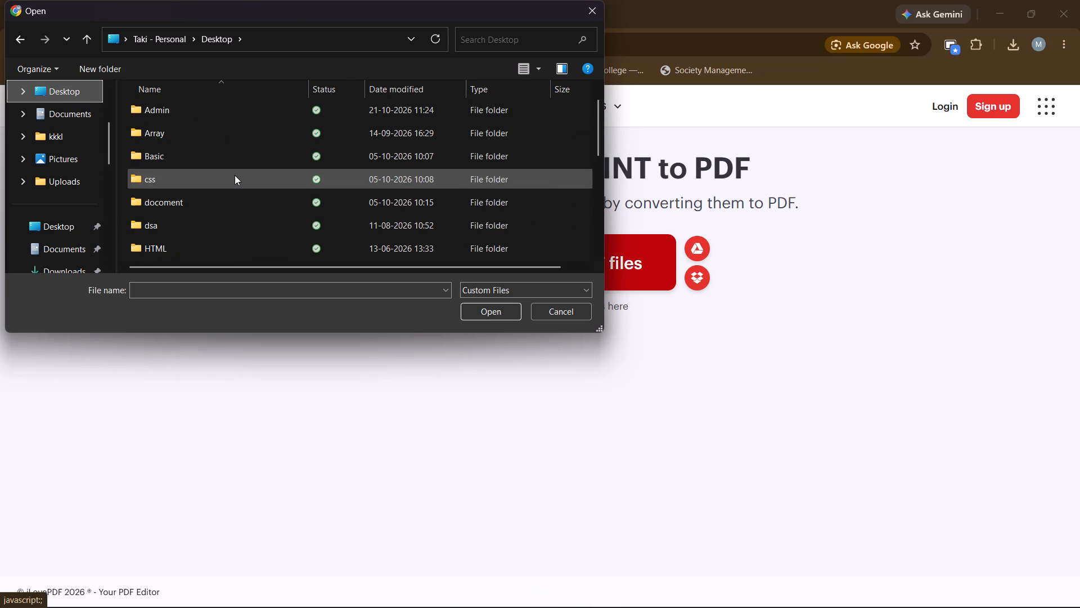
pyautogui.scroll(-2, 235, 175)
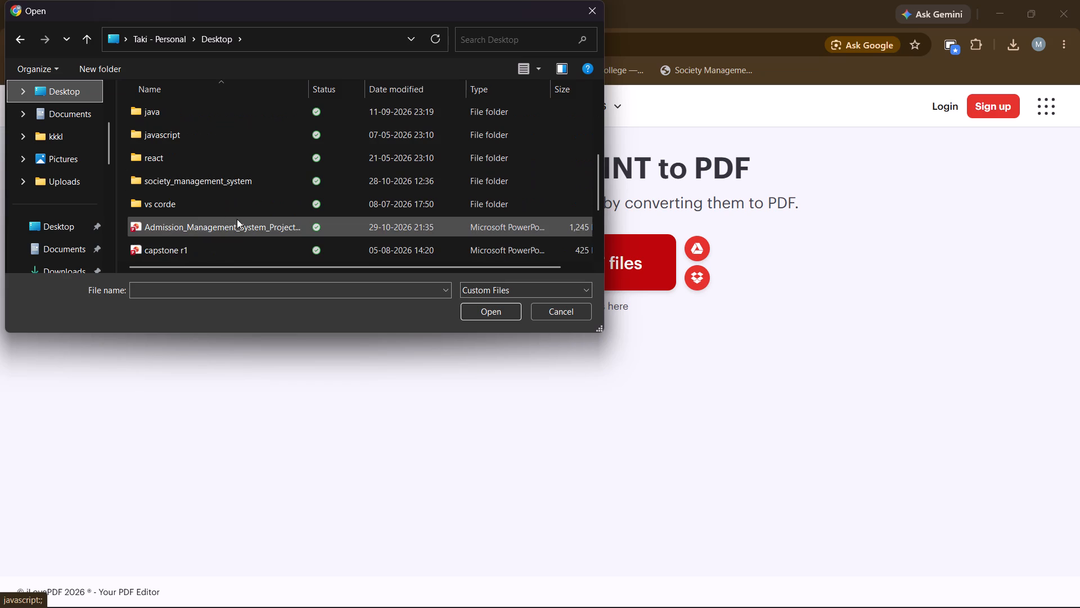
pyautogui.click(237, 225)
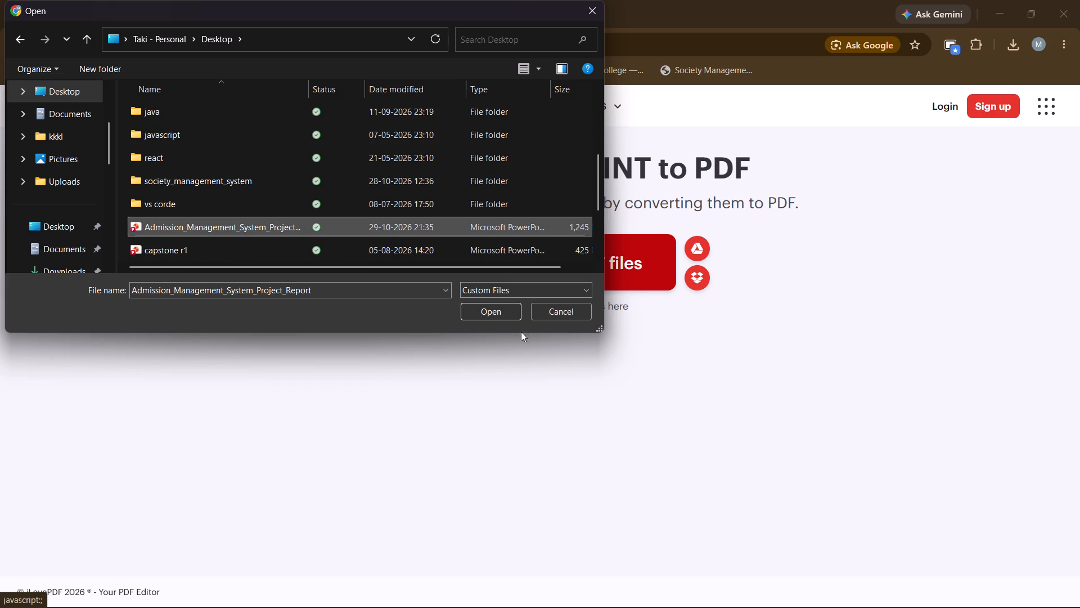
pyautogui.click(494, 316)
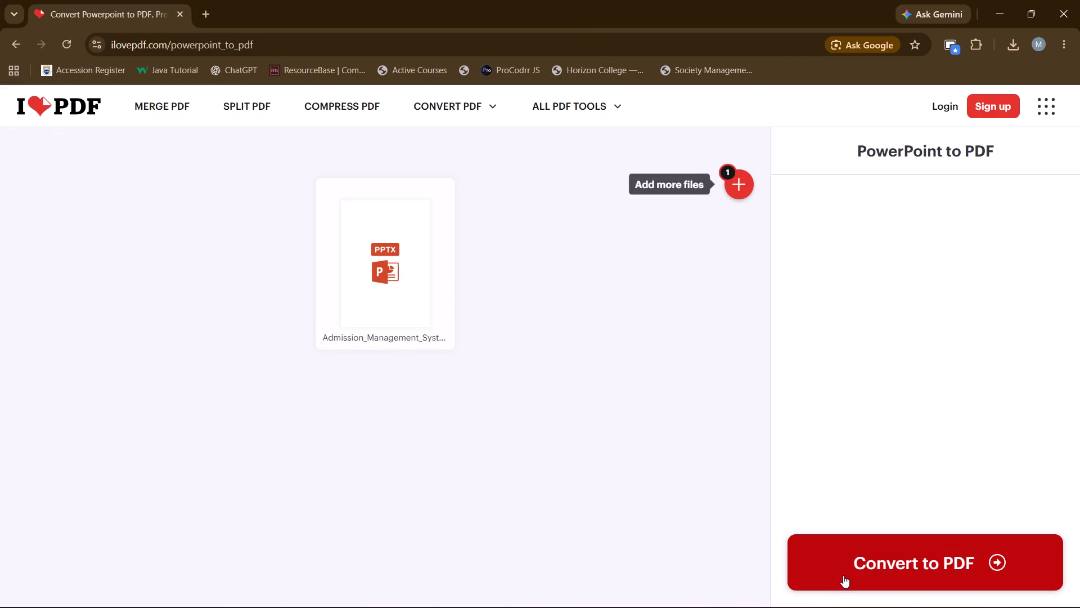
# Convert the loaded presentation to PDF and download the converted file.
pyautogui.click(847, 578)
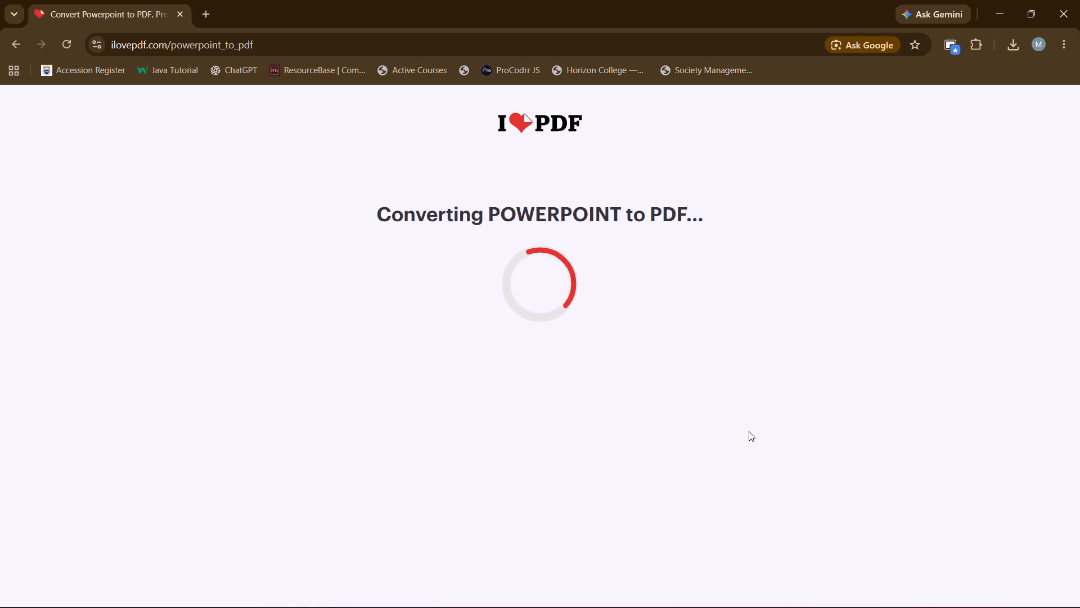
pyautogui.click(531, 226)
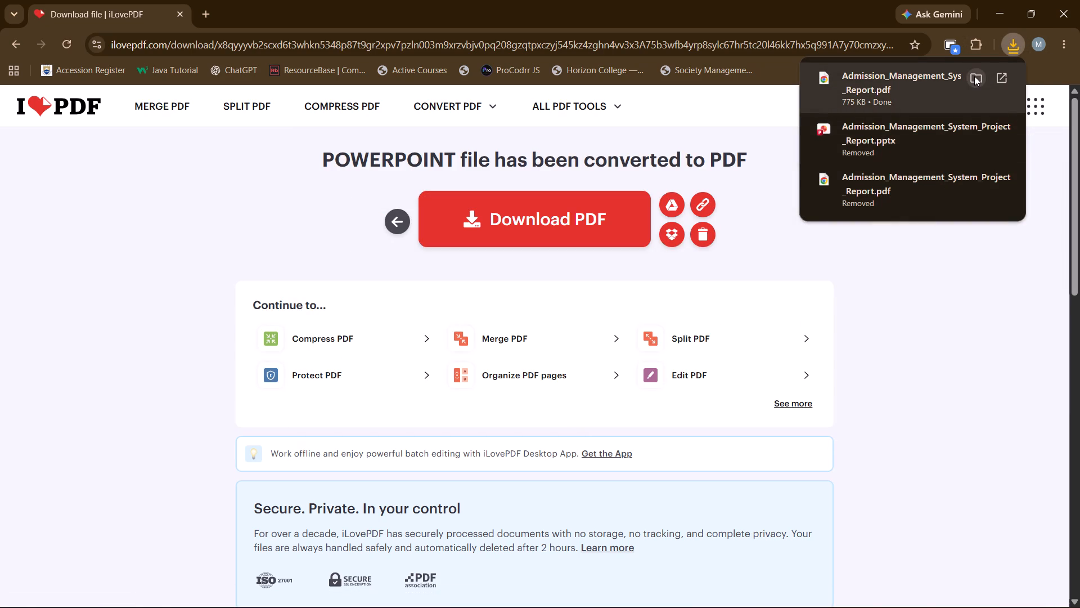
# Show the downloaded report PDF in its File Explorer folder, cut it for moving elsewhere and minimise the folder window.
pyautogui.click(974, 76)
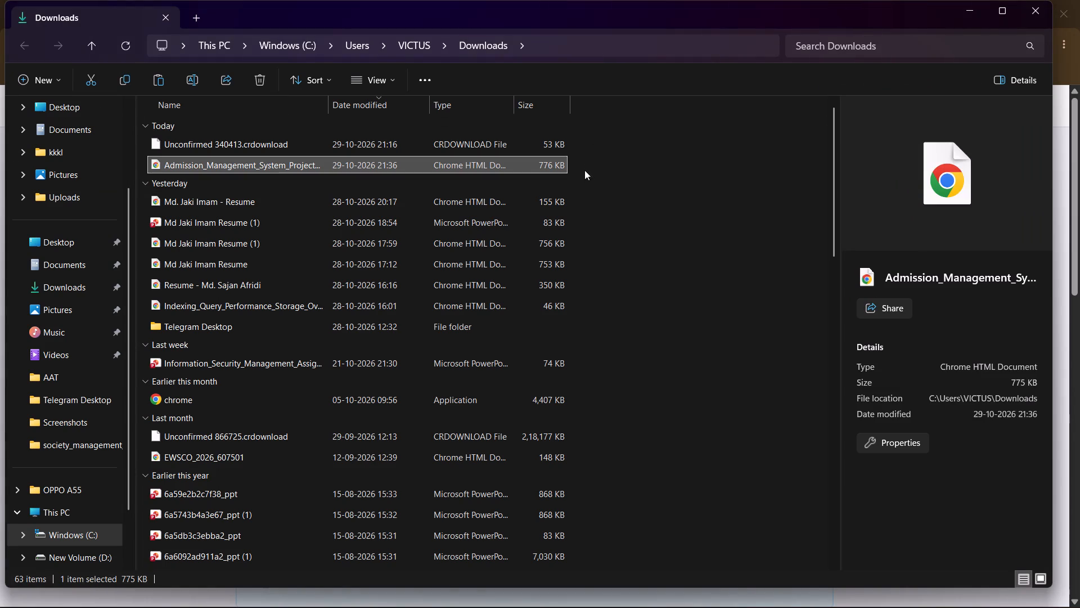
pyautogui.moveTo(583, 160); pyautogui.dragTo(526, 168)
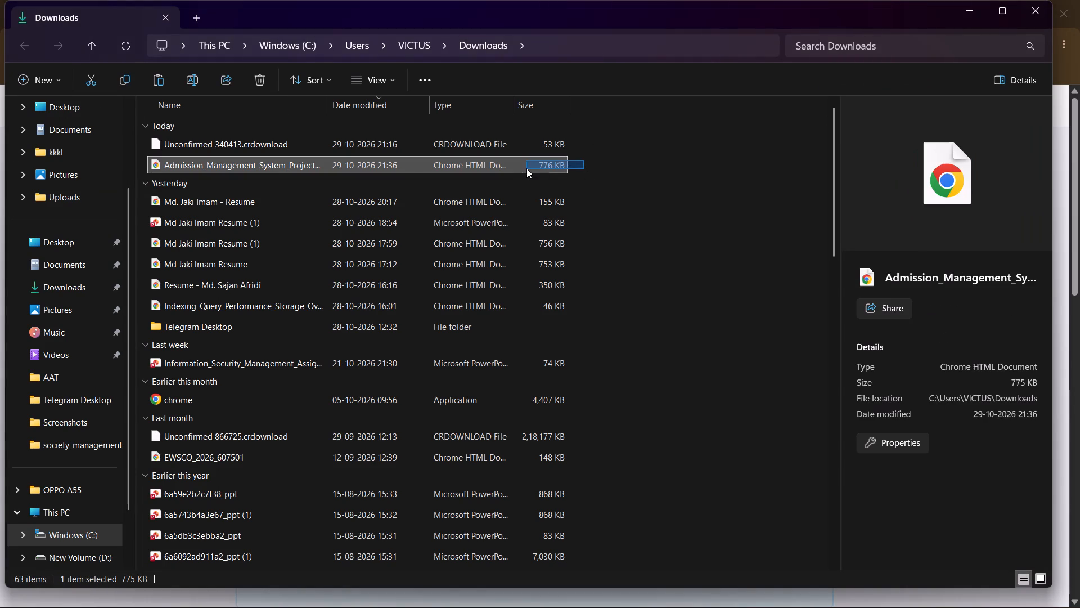
pyautogui.hotkey('ctrl', 'x')
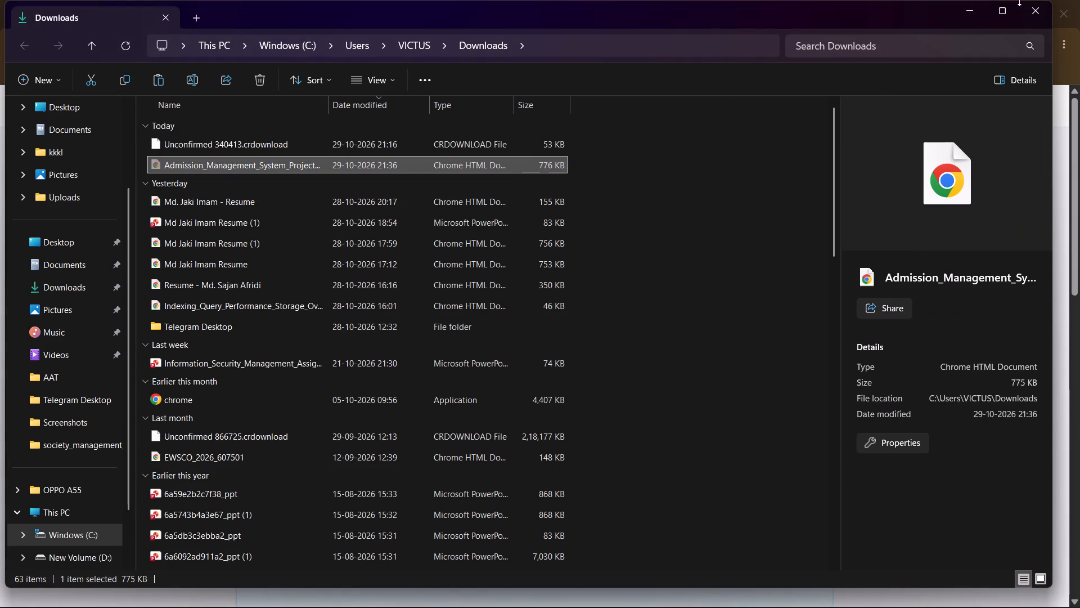
pyautogui.click(974, 15)
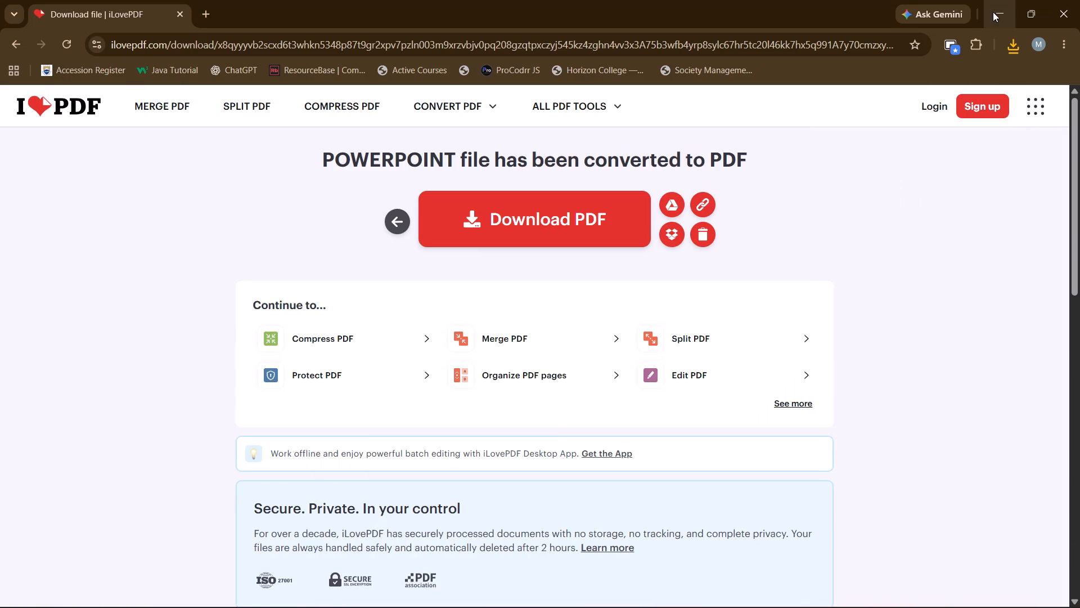
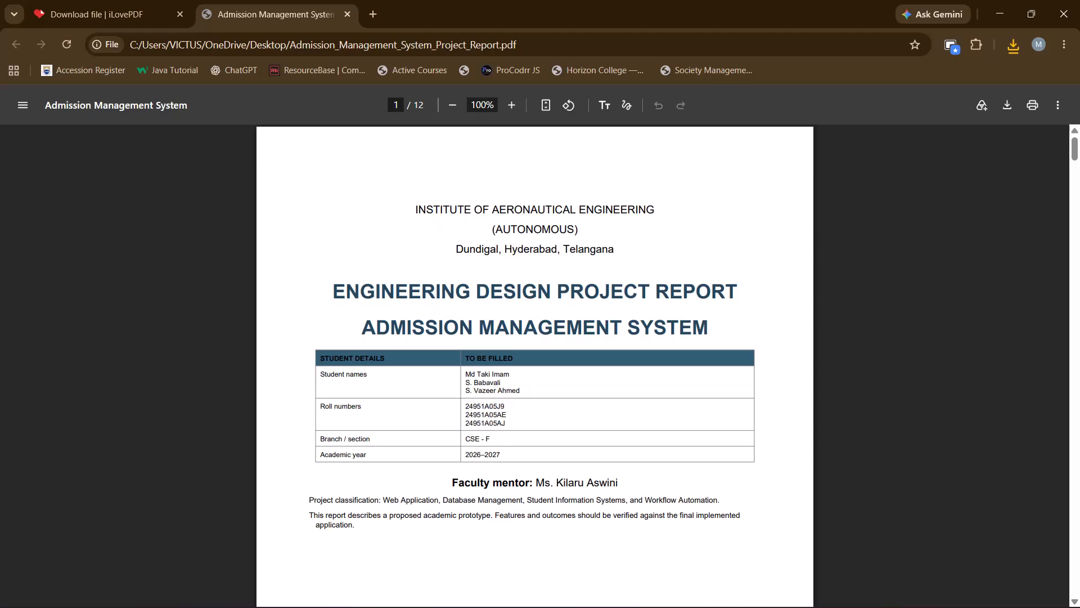
# Review the converted Admission Management System report PDF from the title page through every section to the references and mentor signature line.
pyautogui.scroll(-1, 465, 319)
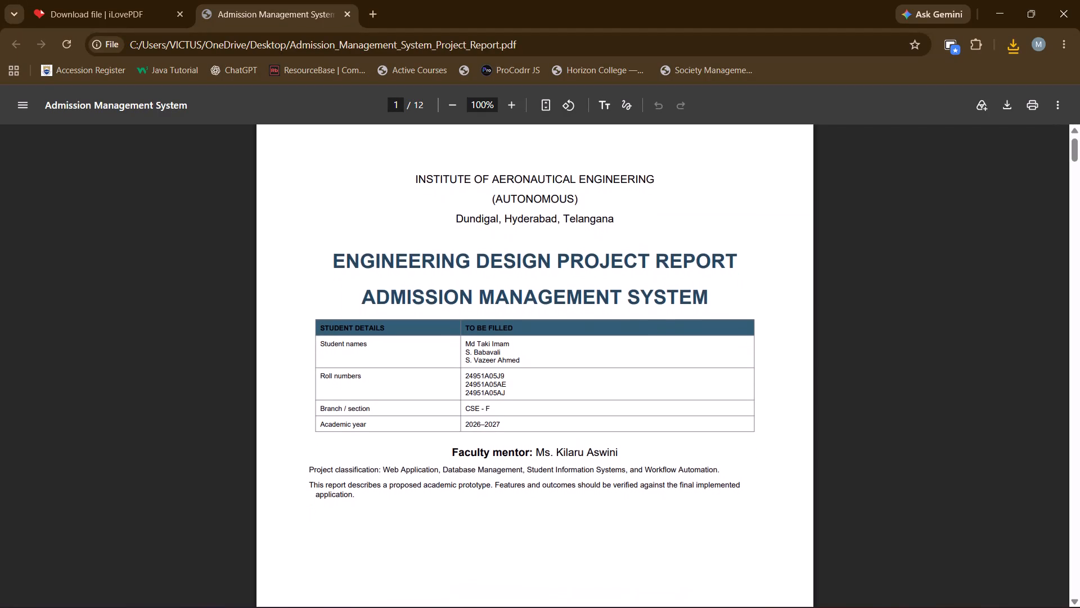
pyautogui.scroll(-4, 465, 319)
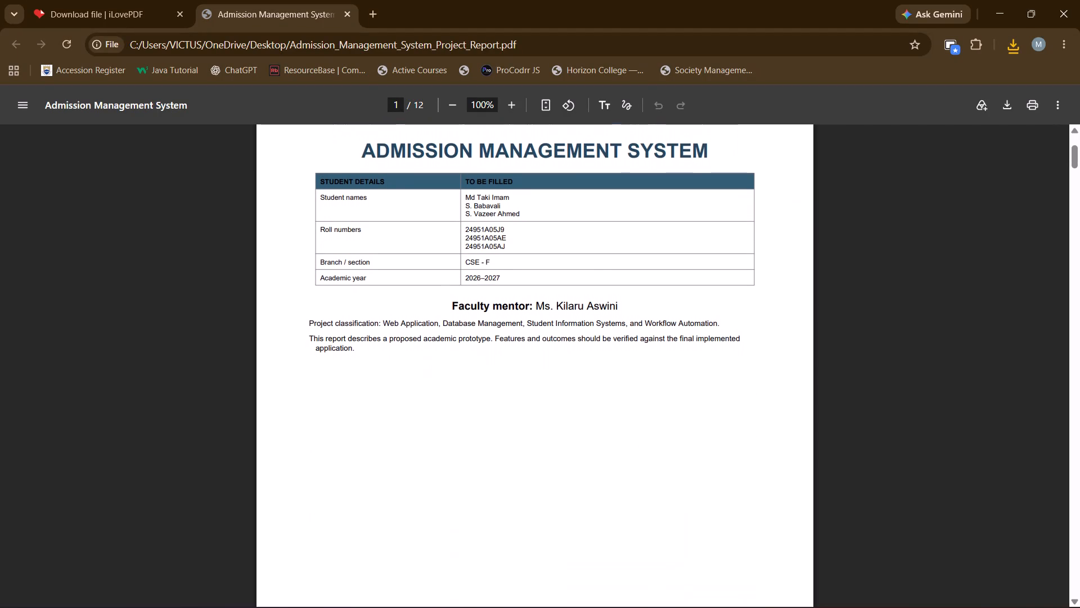
pyautogui.scroll(-2, 465, 319)
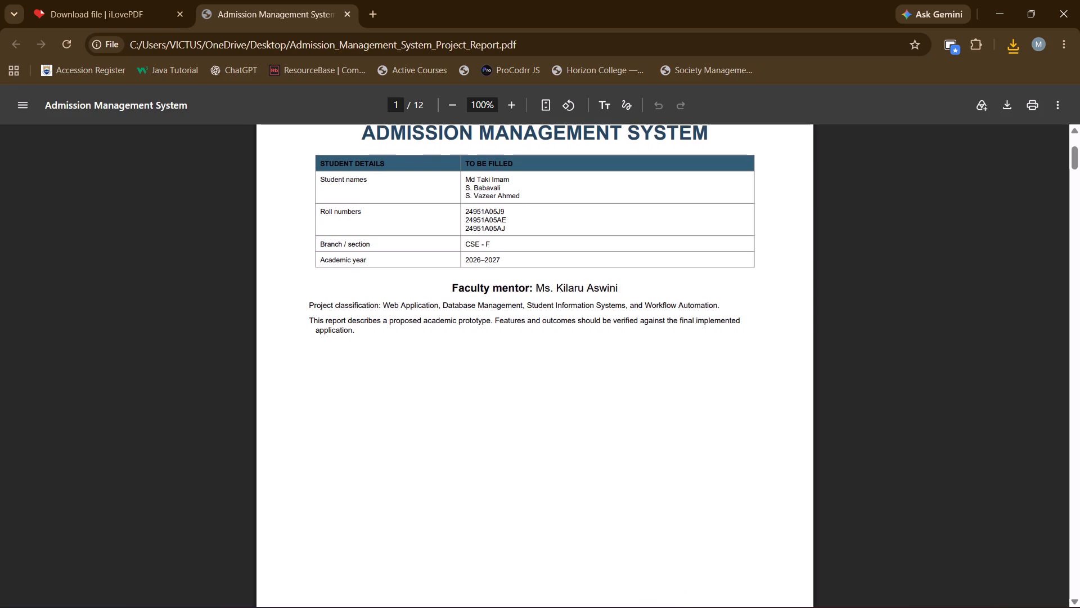
pyautogui.scroll(-3, 465, 319)
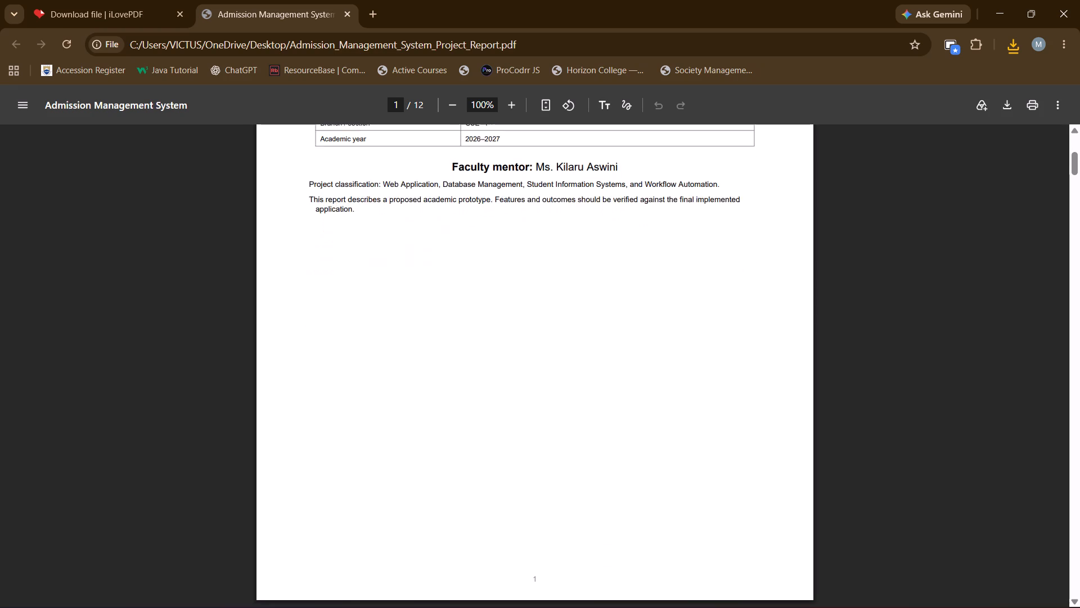
pyautogui.scroll(-8, 465, 319)
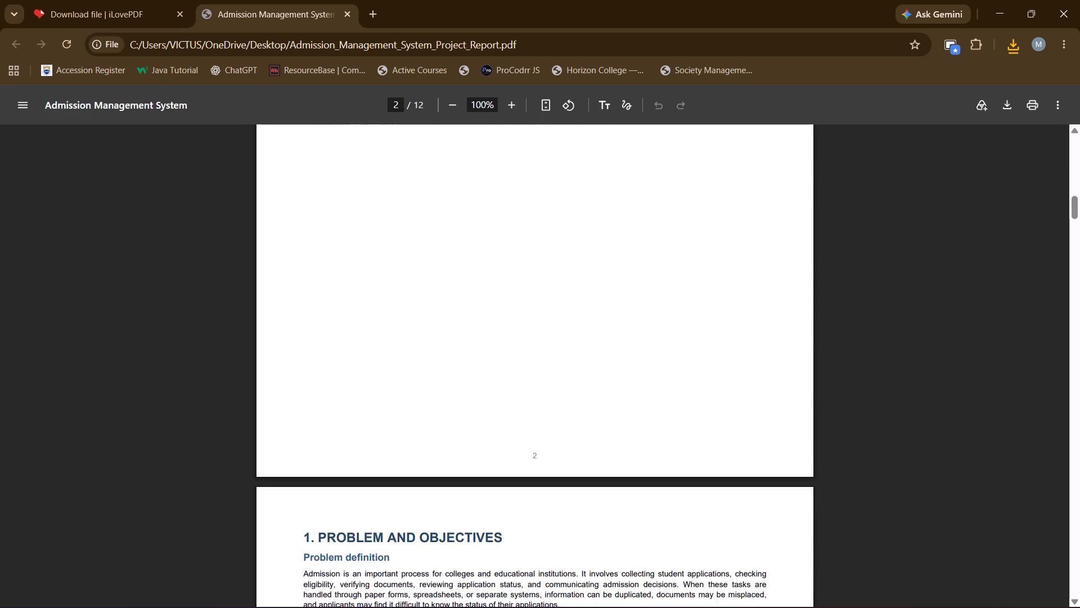
pyautogui.scroll(-7, 465, 319)
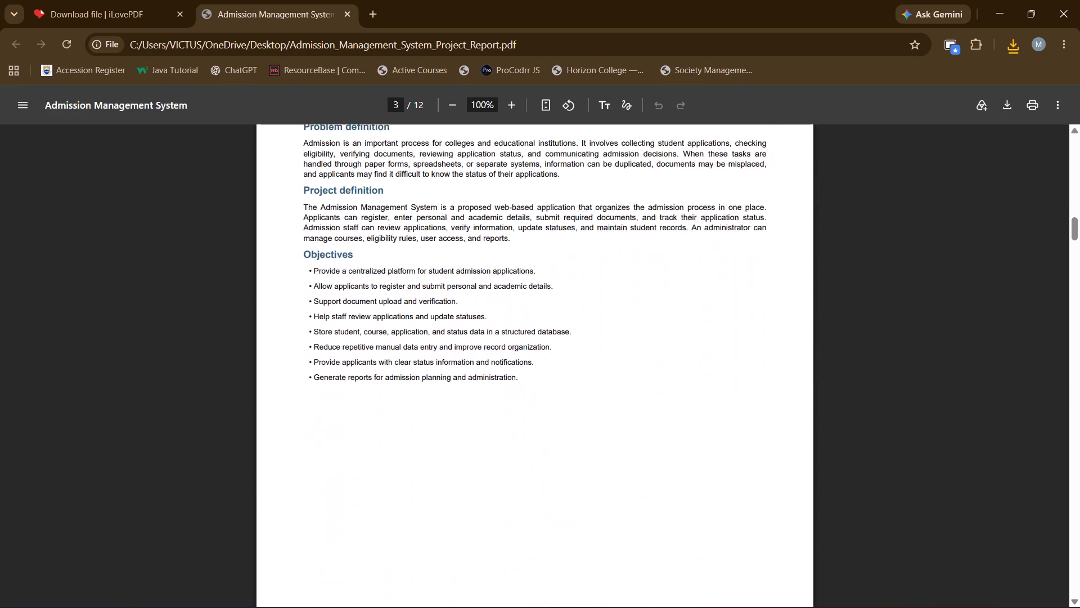
pyautogui.scroll(-6, 465, 319)
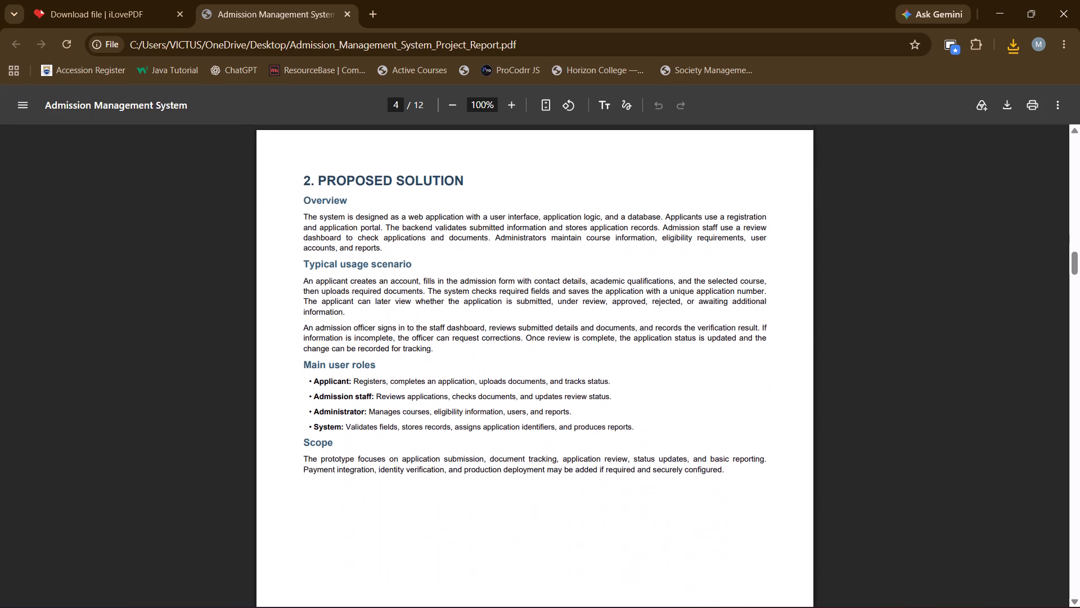
pyautogui.scroll(-6, 465, 319)
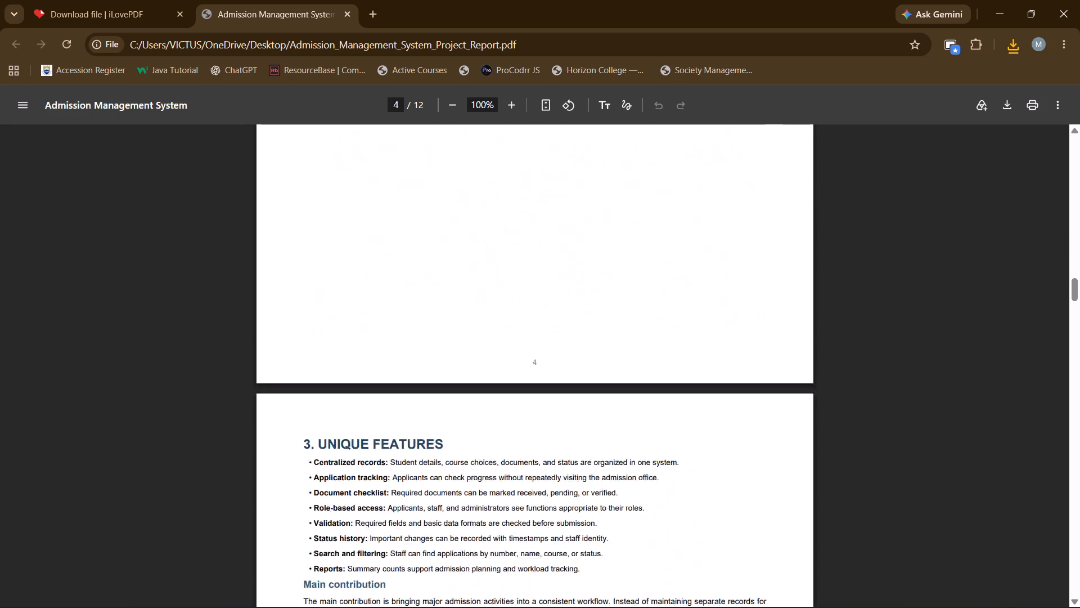
pyautogui.scroll(-5, 465, 319)
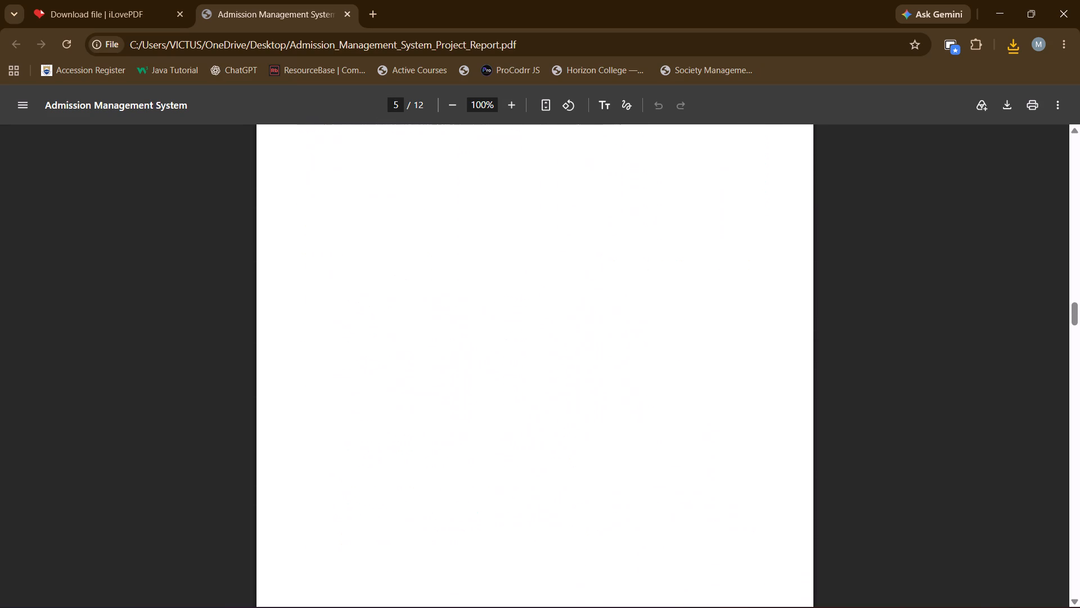
pyautogui.scroll(-5, 465, 319)
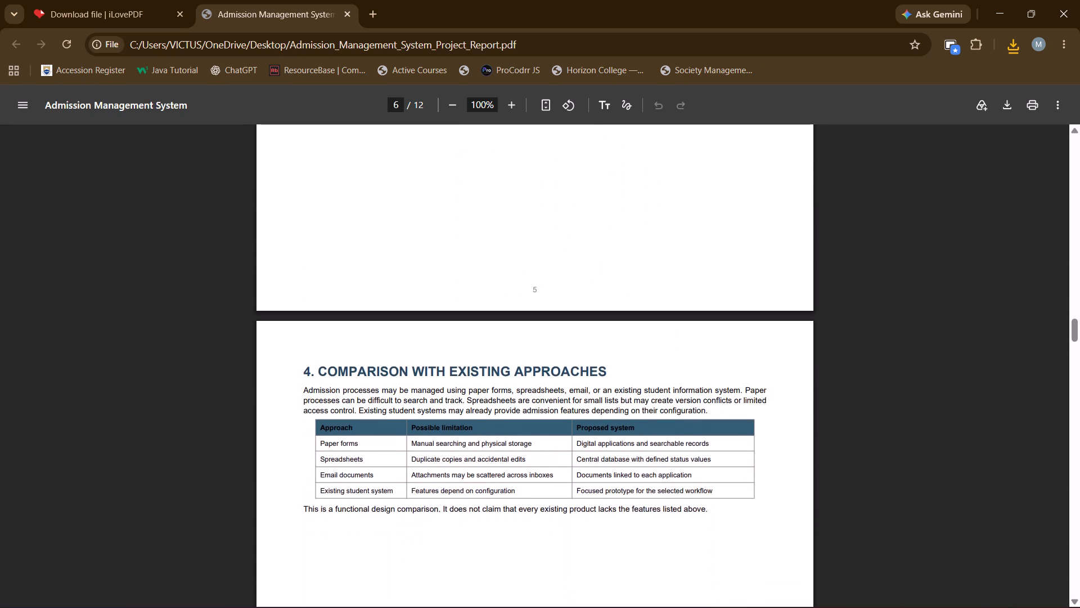
pyautogui.scroll(-8, 465, 319)
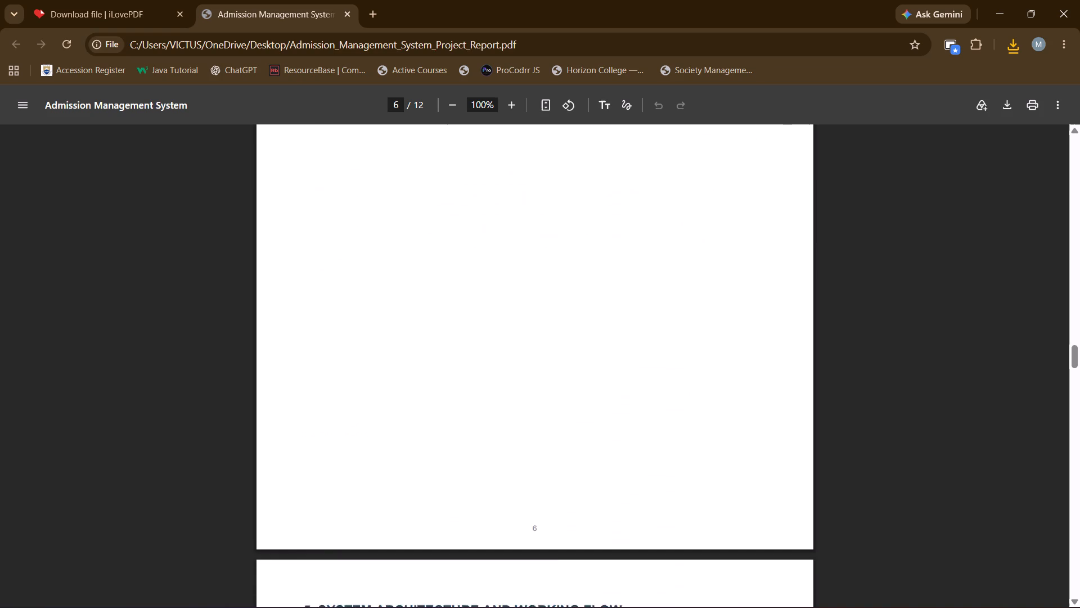
pyautogui.scroll(-5, 465, 319)
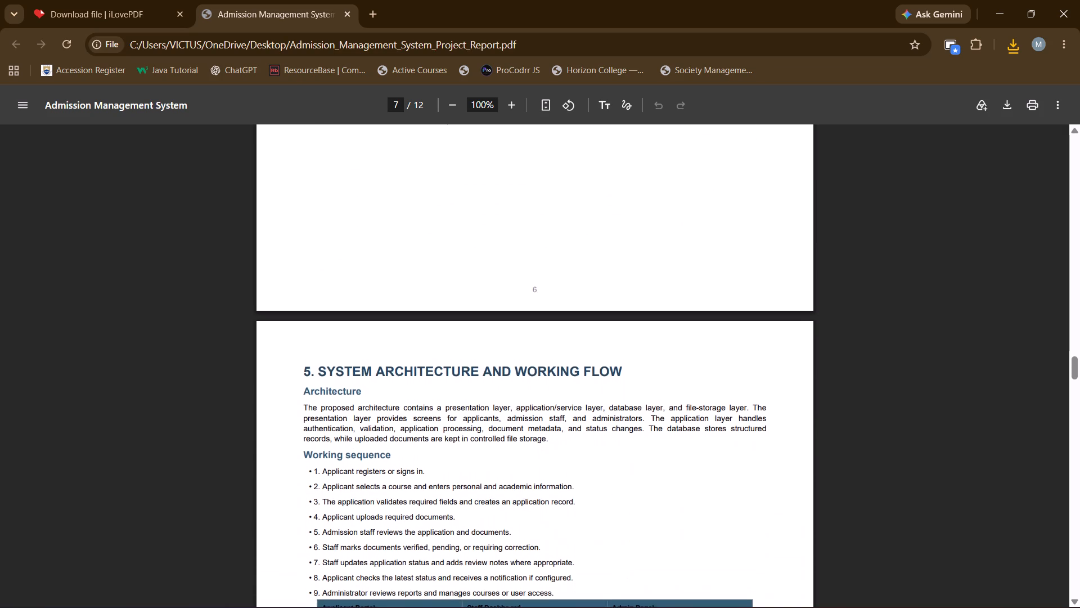
pyautogui.scroll(-6, 465, 319)
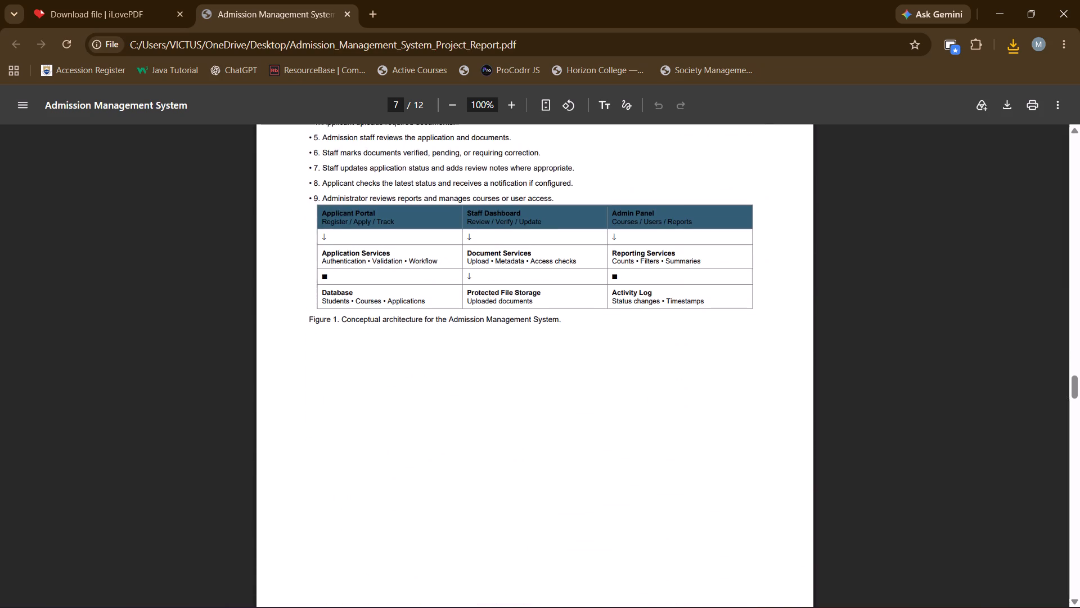
pyautogui.scroll(-6, 465, 319)
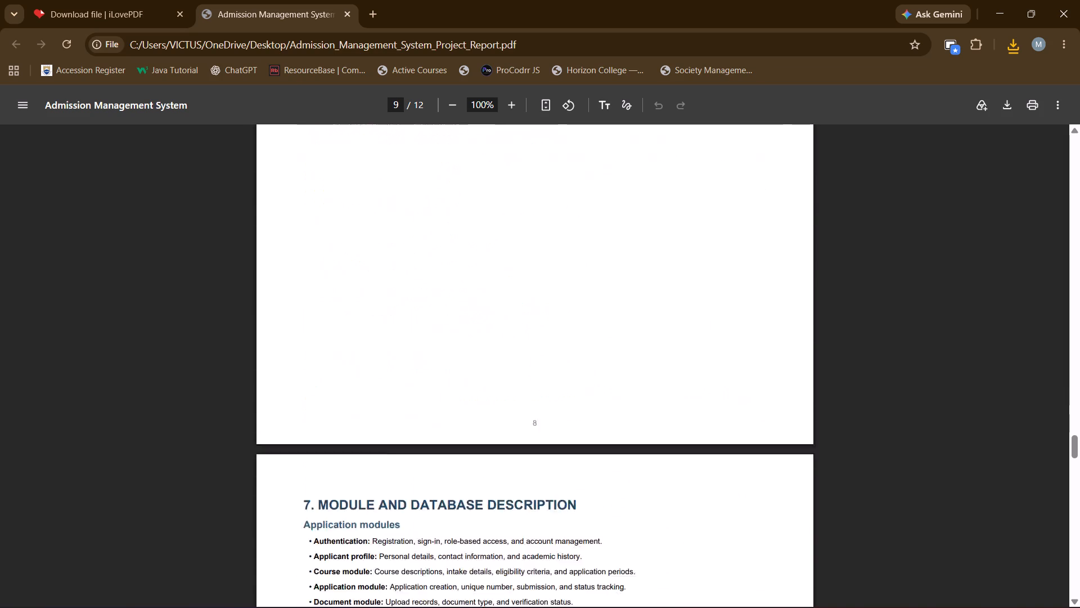
pyautogui.scroll(-9, 465, 319)
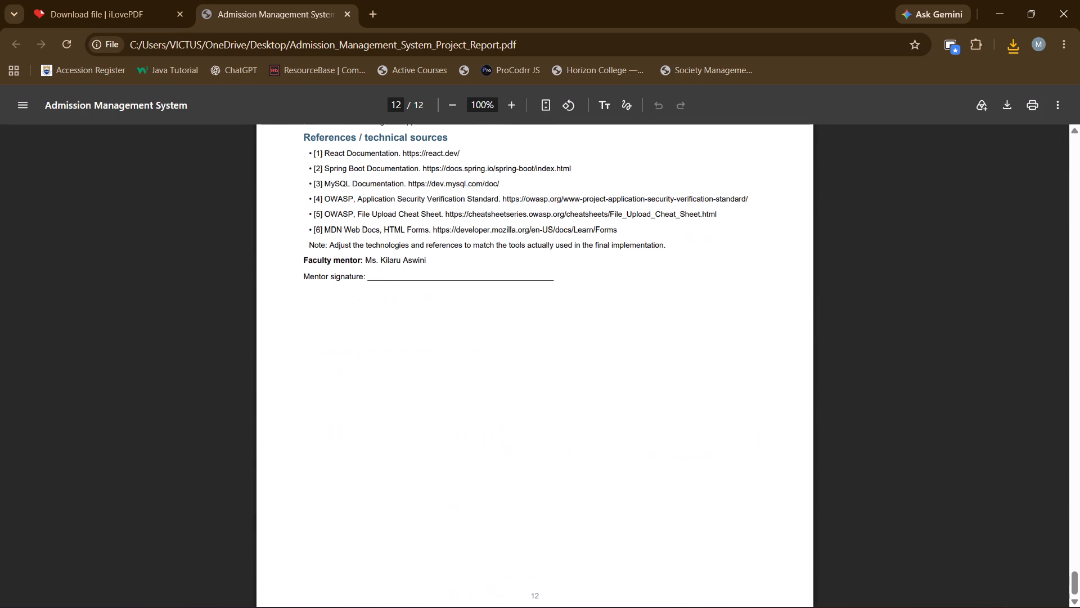
pyautogui.scroll(-3, 465, 319)
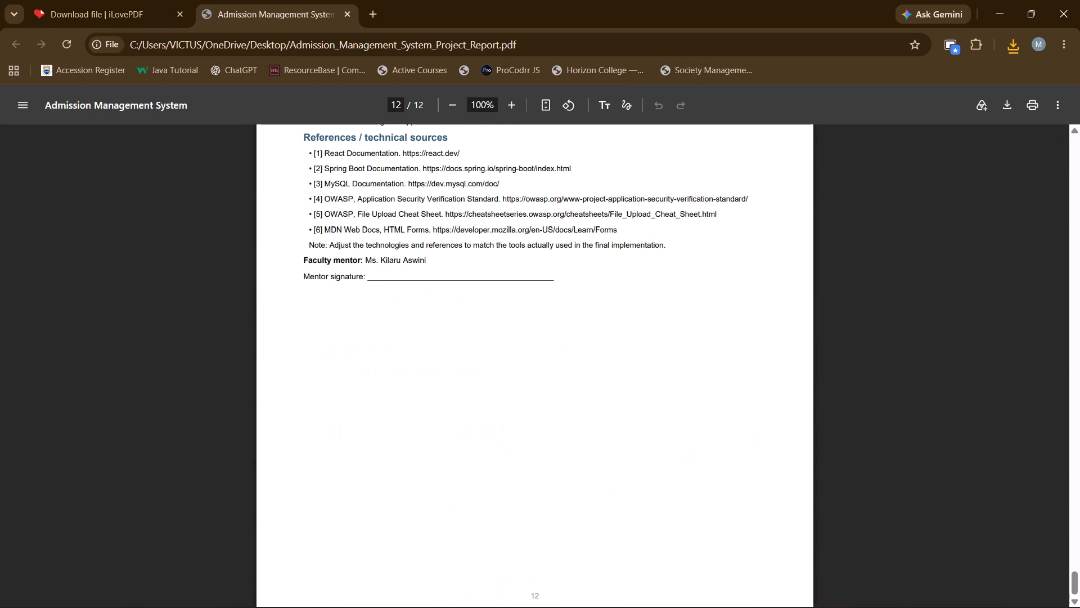
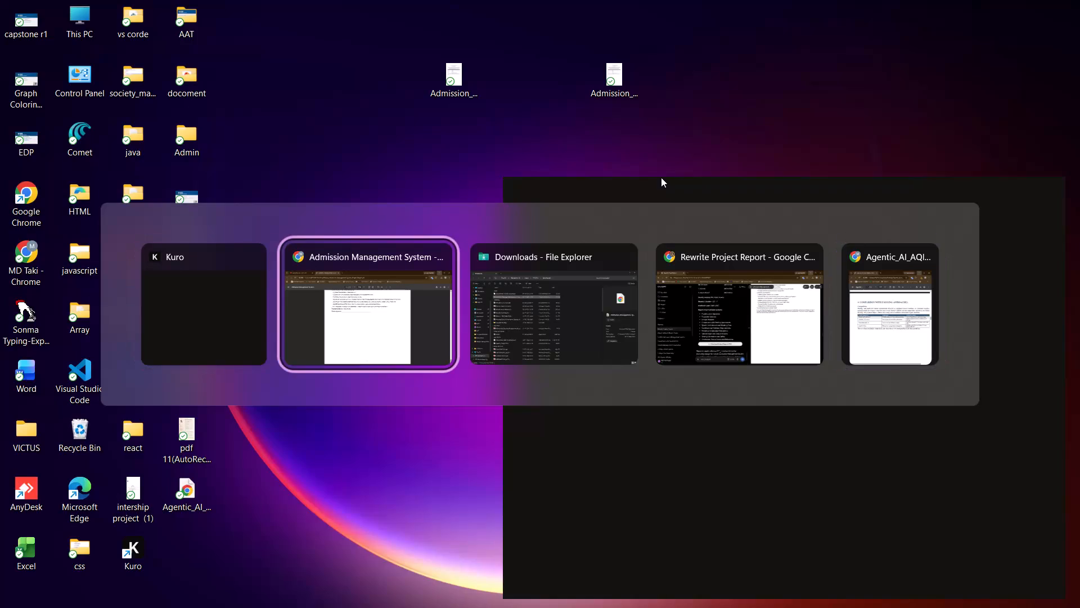
# Switch to the Downloads folder in File Explorer and start renaming the Admission_Management_System_Project_Report PDF, adding a space at the end of its name.
pyautogui.hotkey('alt', 'Tab')
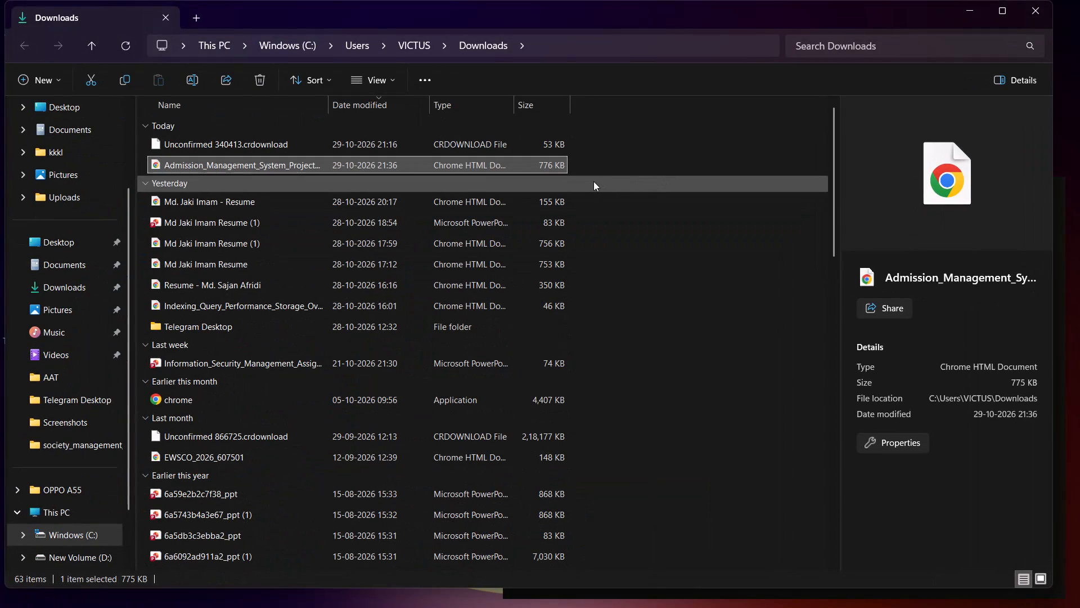
pyautogui.click(506, 161)
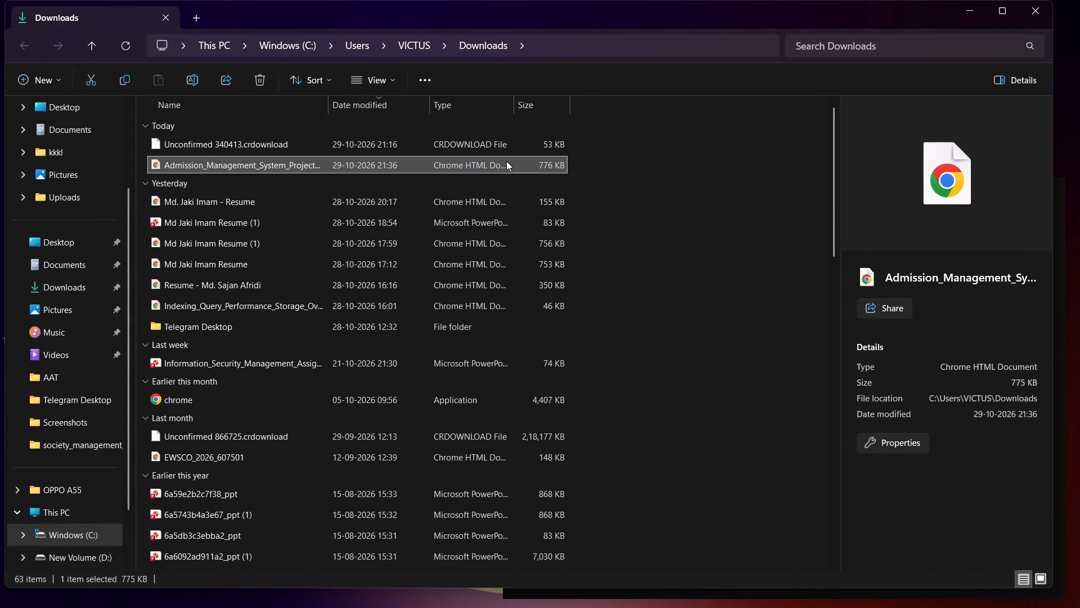
pyautogui.click(236, 163)
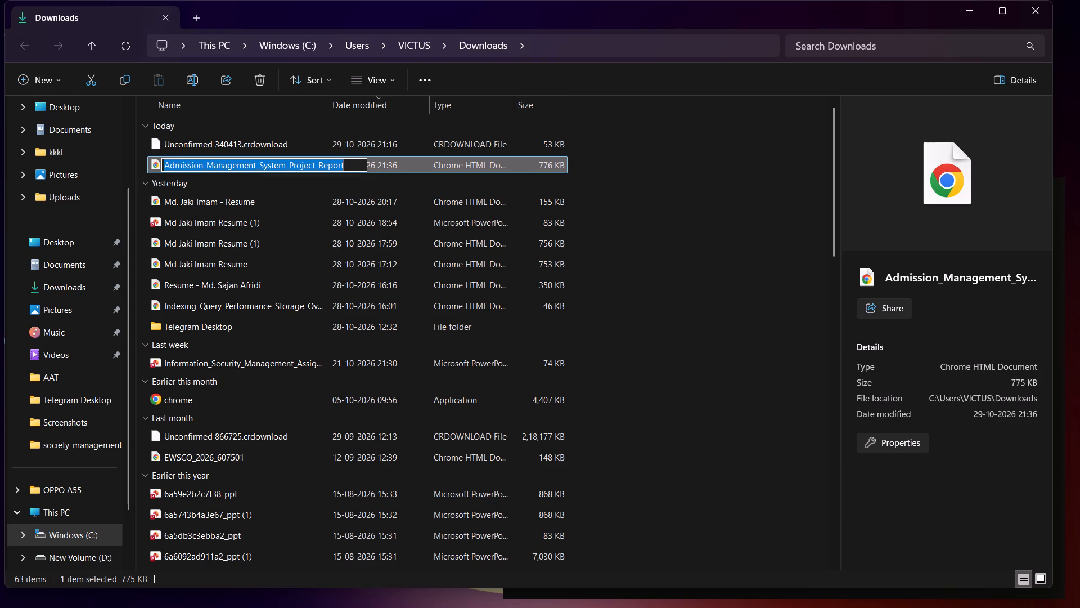
pyautogui.click(349, 166)
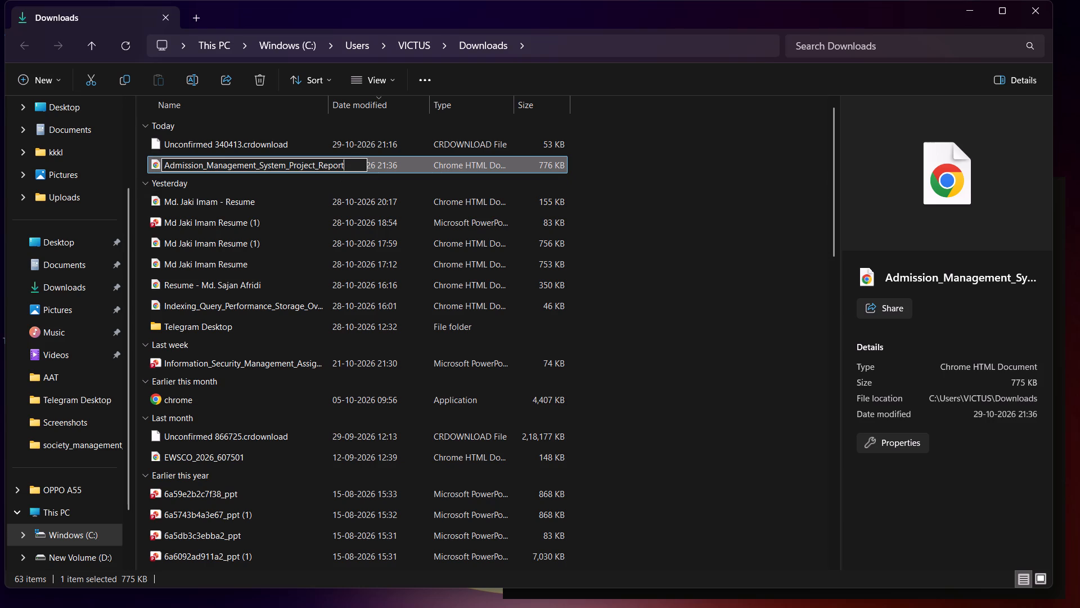
pyautogui.press('space')
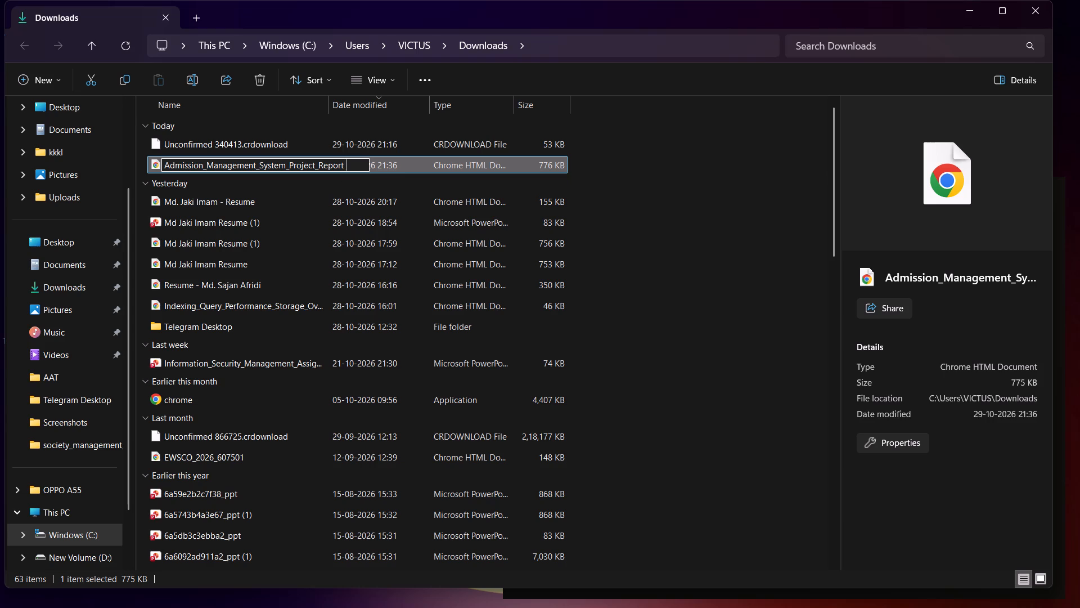
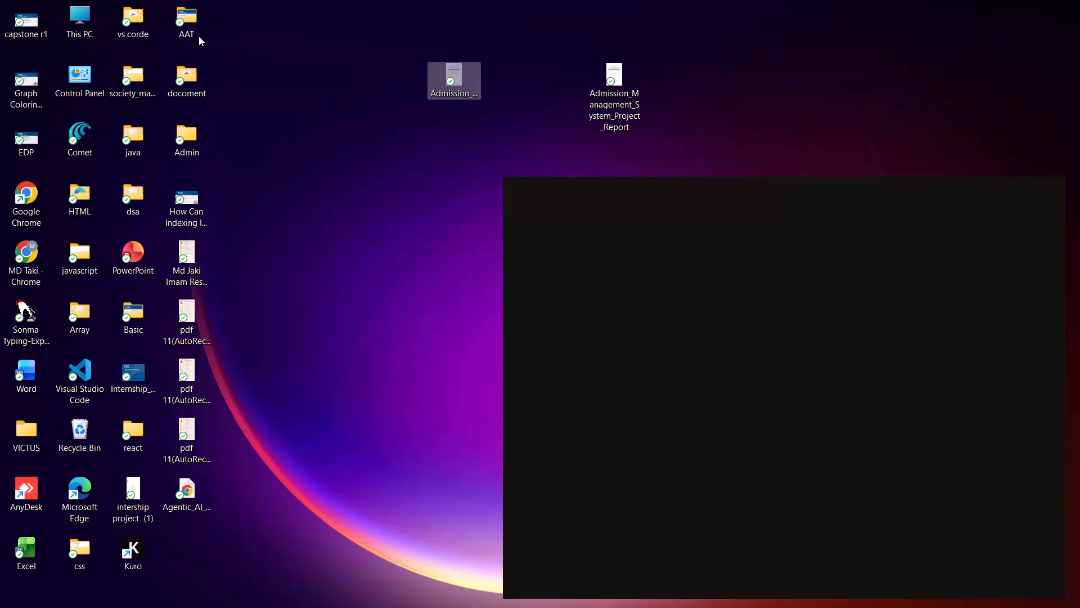
# Open the AAT folder on the Desktop and paste the existing Admission Management System report PDF into it.
pyautogui.doubleClick(187, 23)
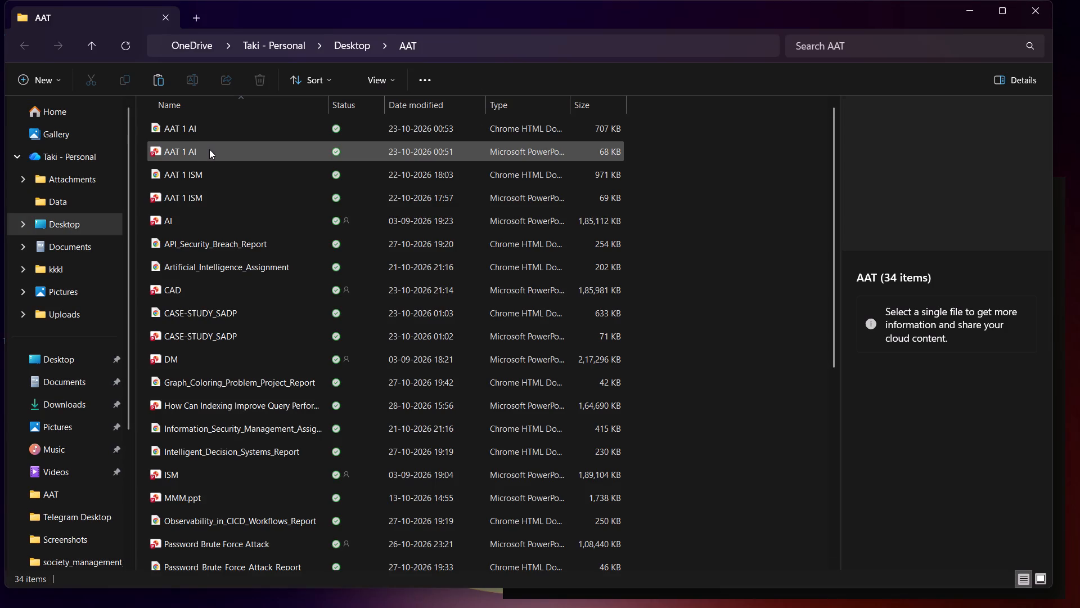
pyautogui.click(211, 149)
pyautogui.hotkey('ctrl', 'v')
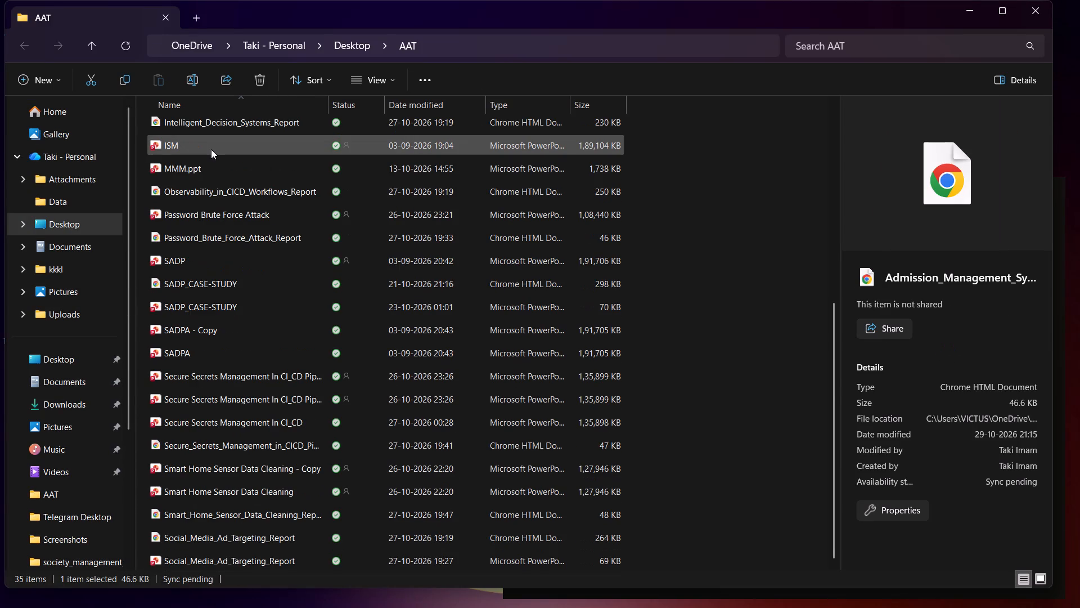
# Switch to the Downloads folder, cut the Admission_Management_System_Project_Report PDF and minimize the window to reach the Desktop.
pyautogui.hotkey('alt', 'Tab')
pyautogui.hotkey('alt', 'Tab')
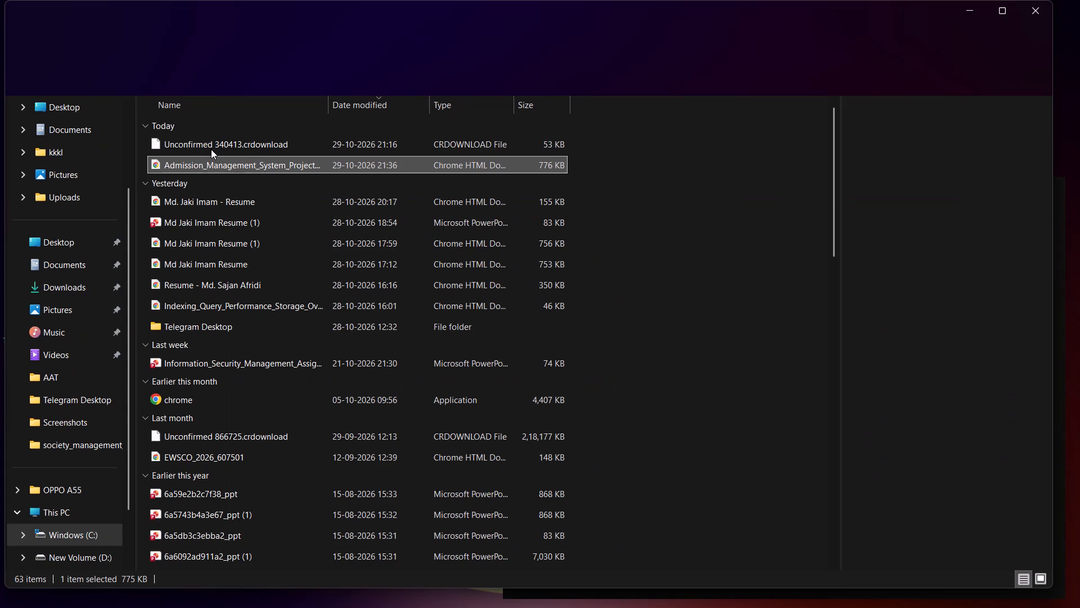
pyautogui.moveTo(590, 163); pyautogui.dragTo(534, 172)
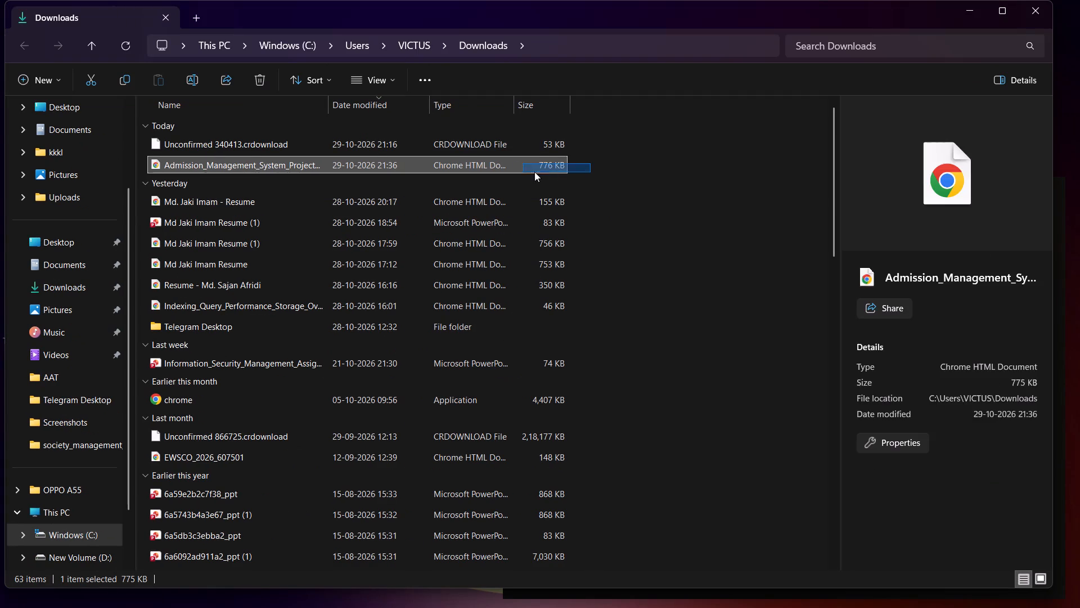
pyautogui.moveTo(534, 172); pyautogui.dragTo(543, 171)
pyautogui.hotkey('ctrl', 'x')
pyautogui.hotkey('ctrl', 'x')
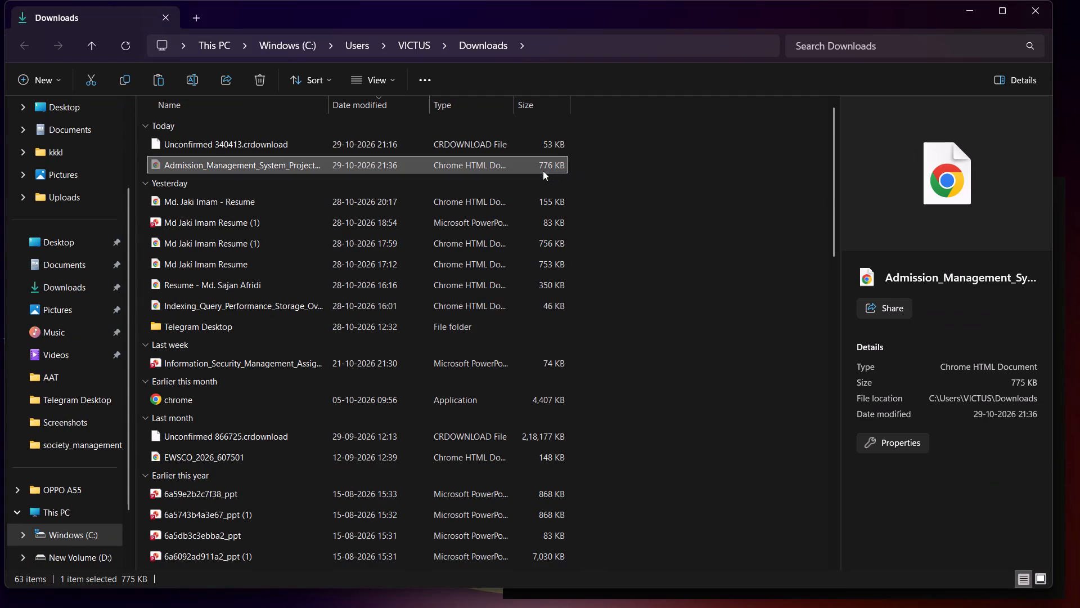
pyautogui.hotkey('ctrl', 'x')
pyautogui.click(972, 10)
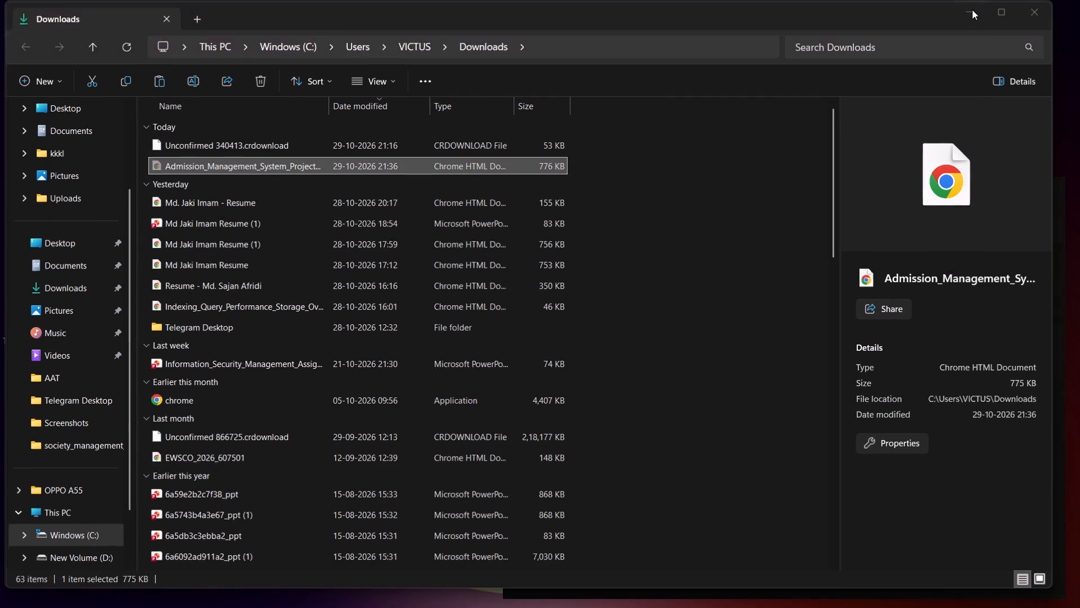
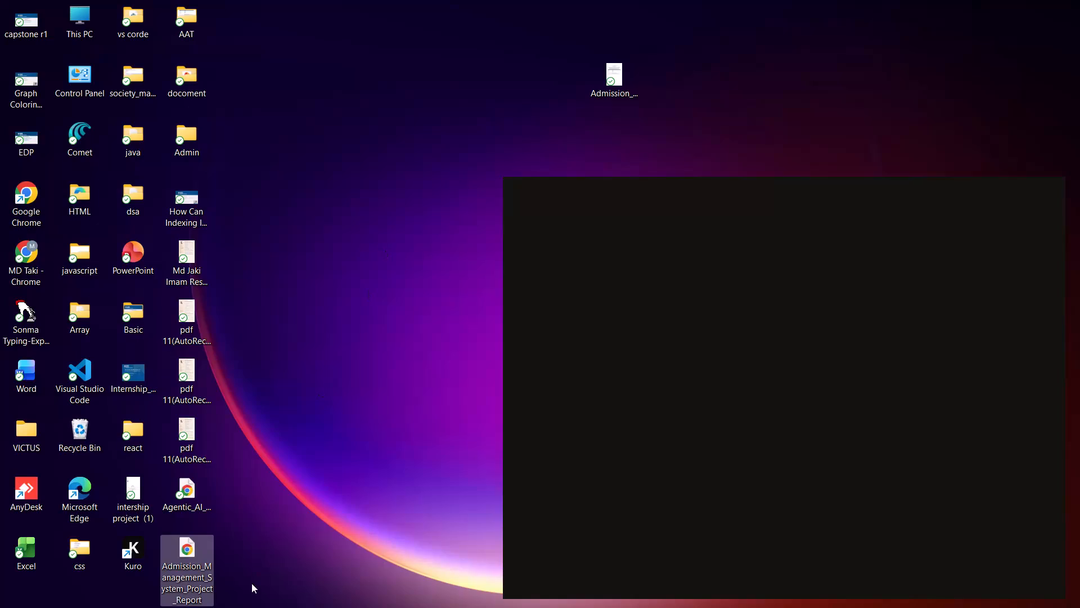
# Move the Admission_Management_System_Project_Report PDF out of the icon columns to the empty upper-middle area of the desktop.
pyautogui.moveTo(196, 560); pyautogui.dragTo(443, 216)
# Open the Admission_Management_System_Project_Report PDF from the desktop and review the cover page and opening sections, from Problem and Objectives onward.
pyautogui.doubleClick(460, 194)
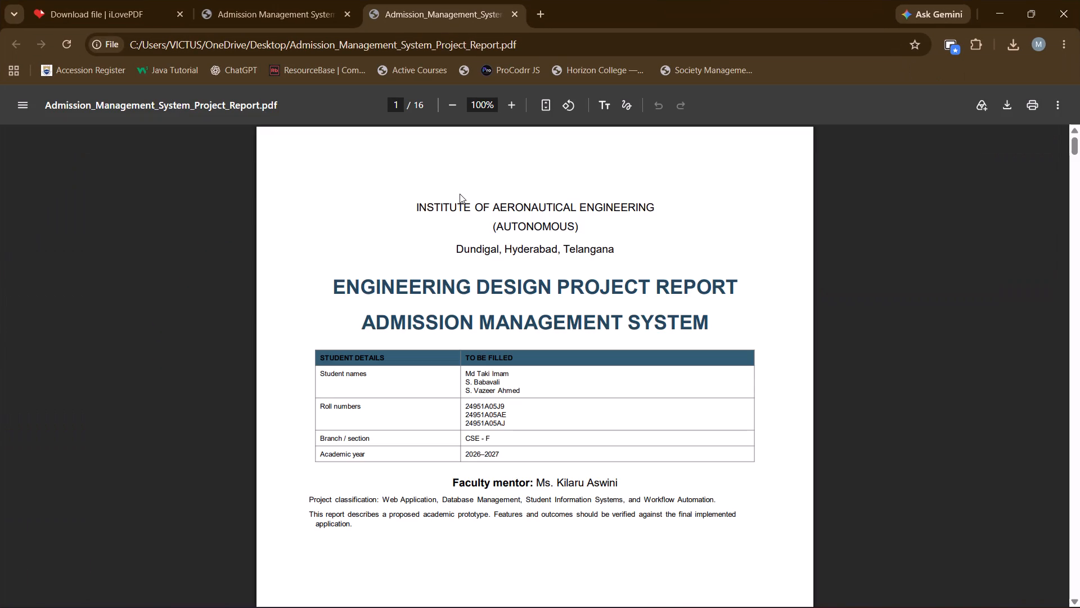
pyautogui.press('Down')
pyautogui.scroll(-4, 460, 194)
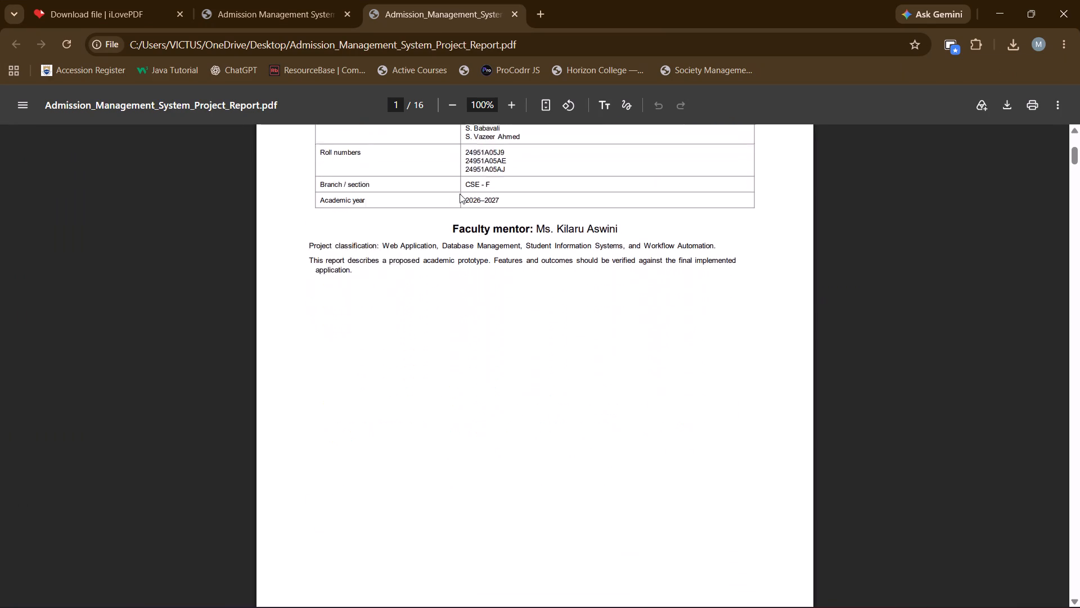
pyautogui.scroll(-2, 460, 194)
pyautogui.scroll(3, 460, 194)
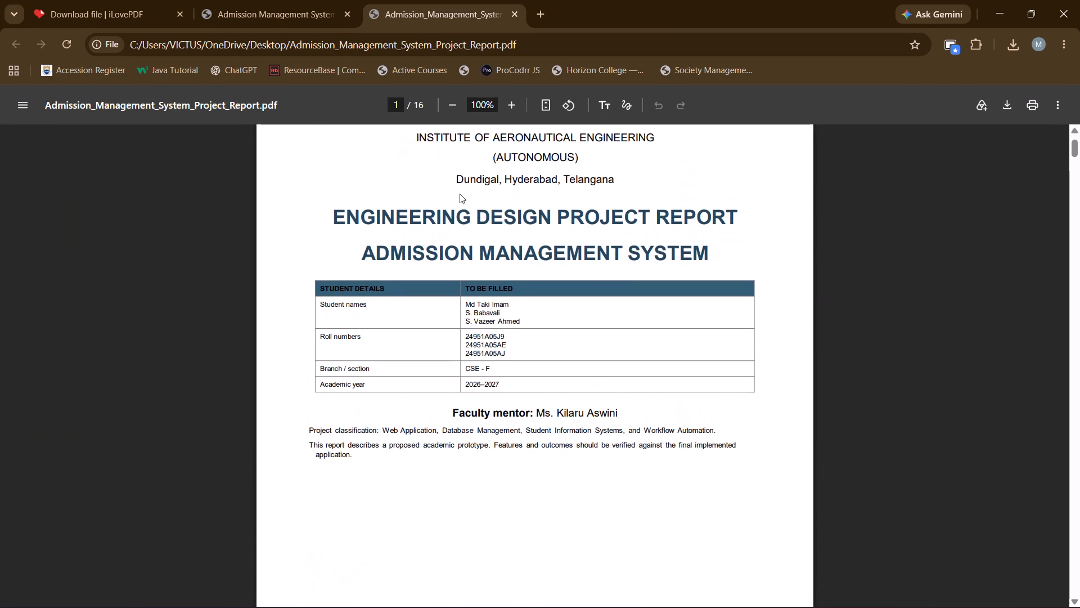
pyautogui.scroll(-8, 460, 194)
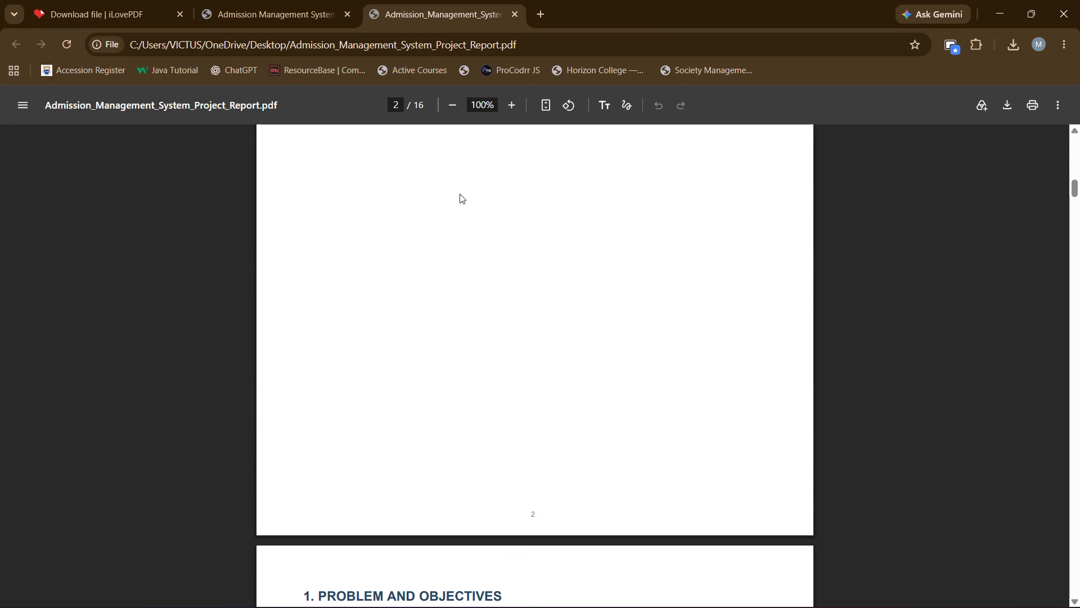
pyautogui.scroll(-8, 460, 194)
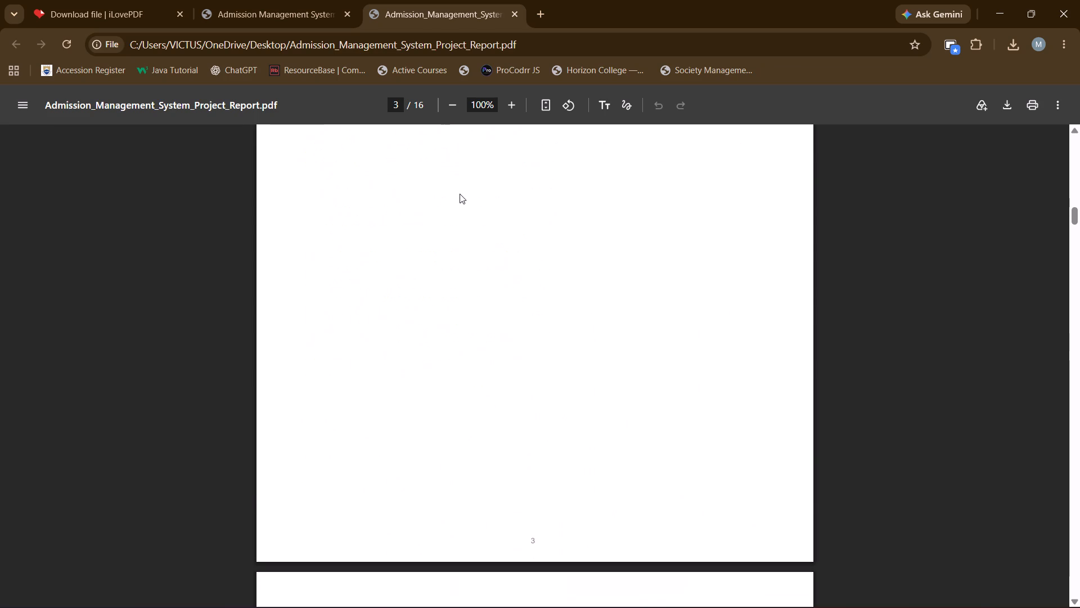
pyautogui.scroll(-3, 460, 194)
pyautogui.scroll(1, 460, 194)
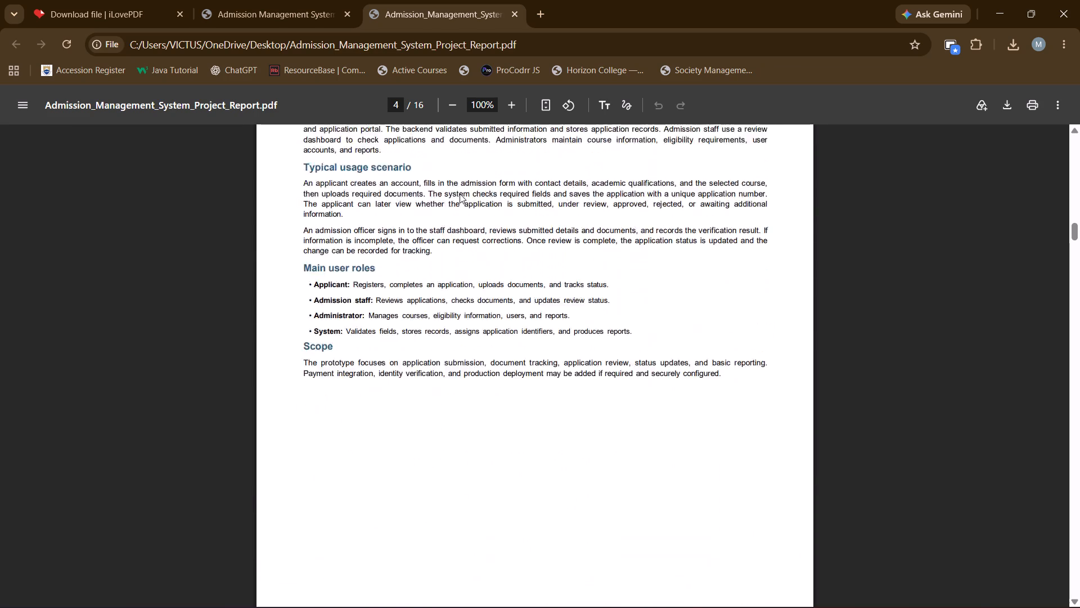
pyautogui.scroll(5, 460, 194)
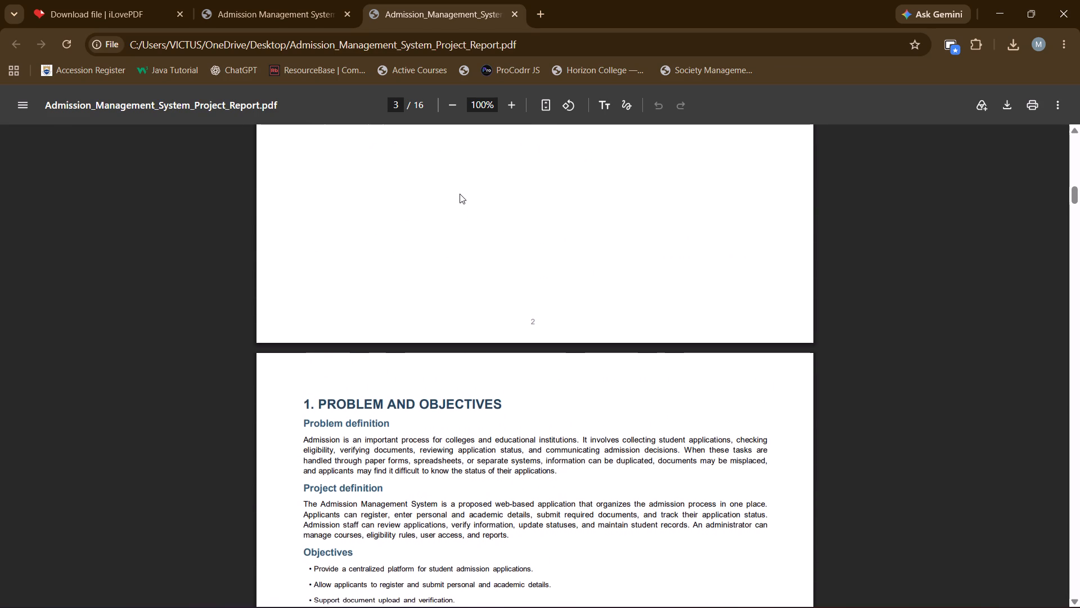
pyautogui.scroll(1, 460, 194)
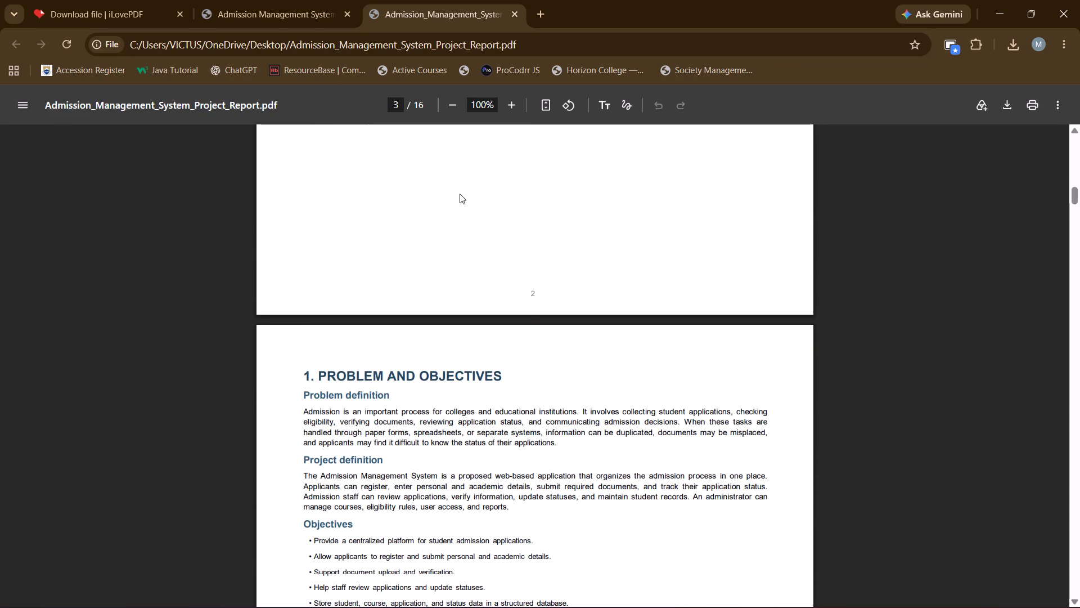
pyautogui.scroll(-4, 460, 194)
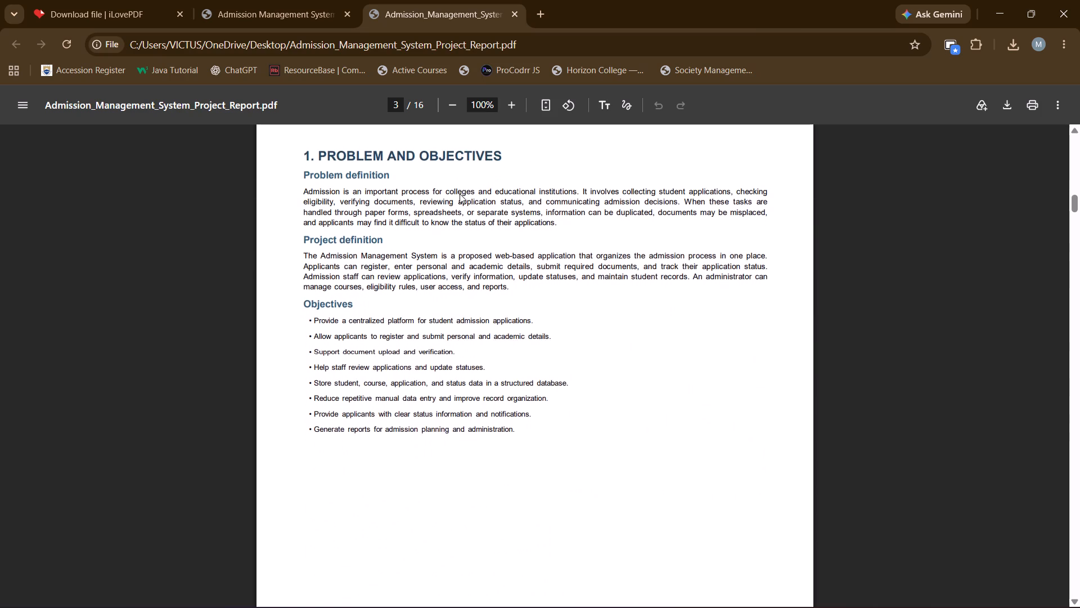
pyautogui.scroll(-6, 460, 194)
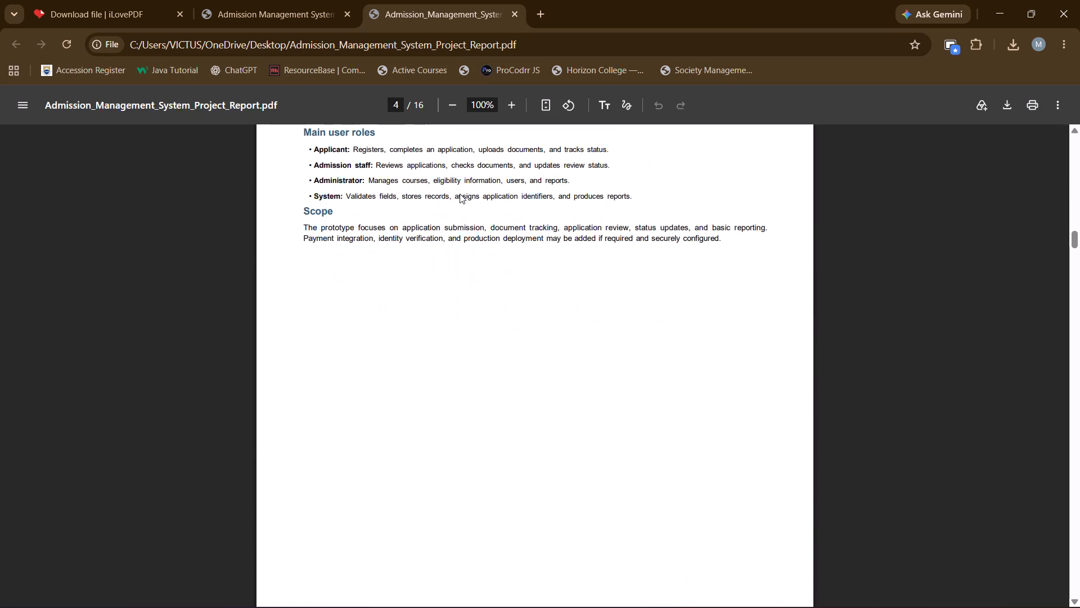
pyautogui.scroll(-7, 460, 194)
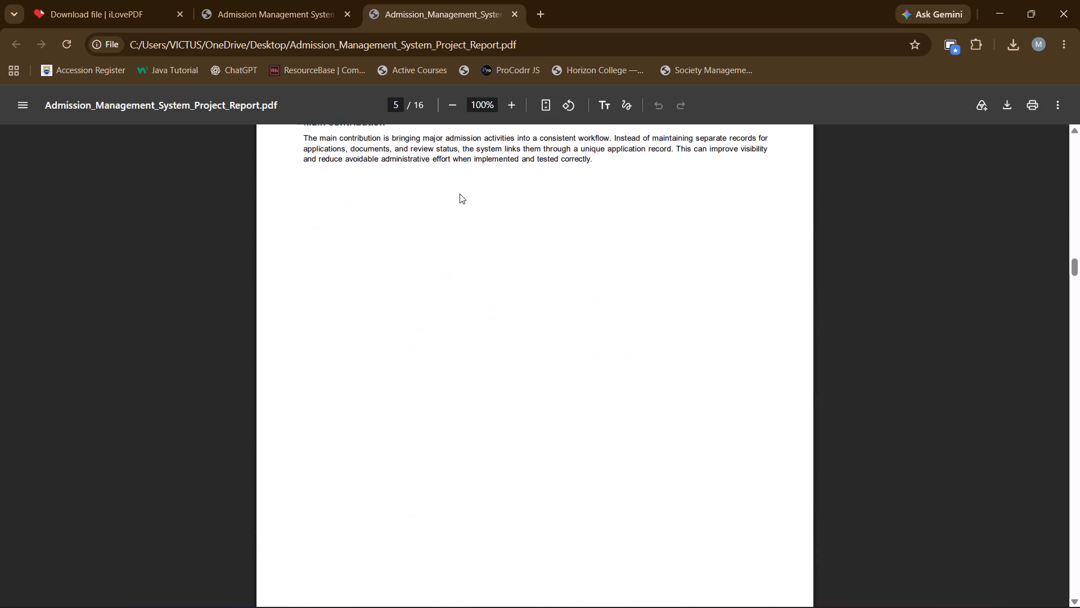
pyautogui.scroll(-6, 460, 194)
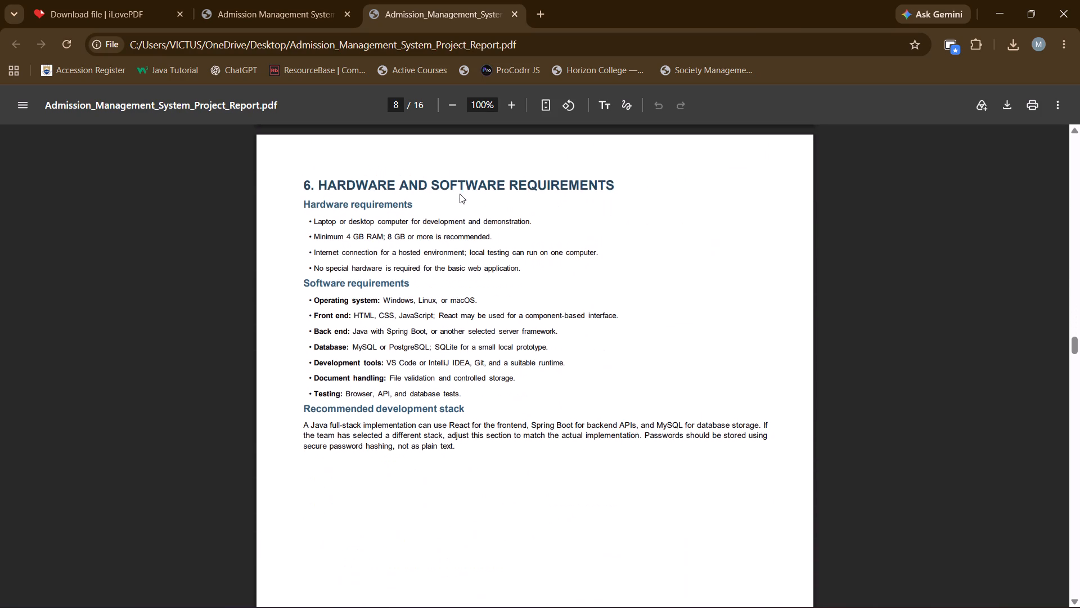
# Review the report's hardware and software requirements, module and database description, and sample input and output screens sections.
pyautogui.scroll(-5, 460, 194)
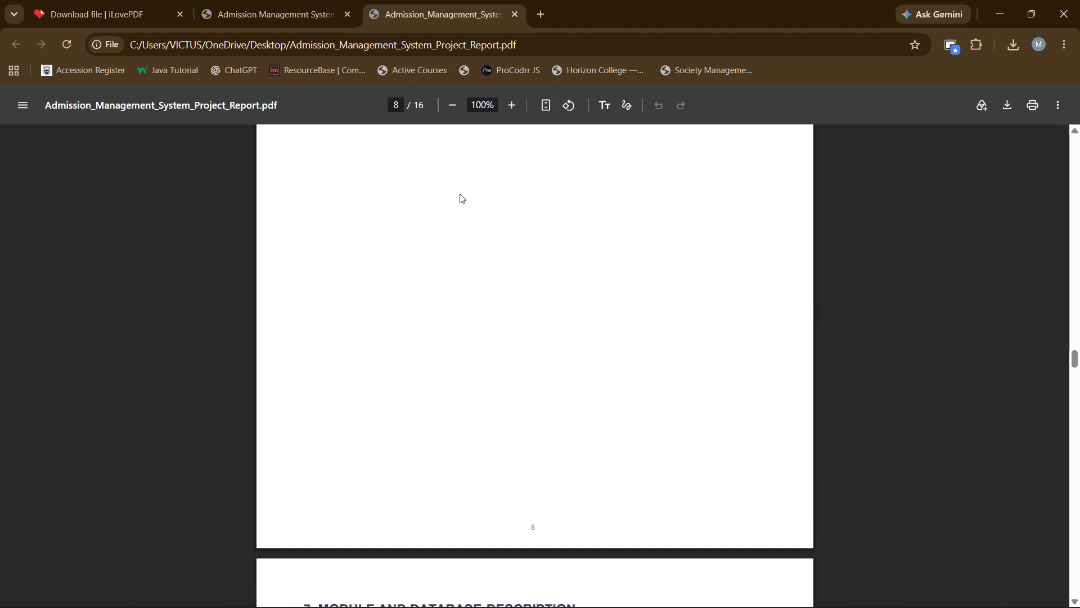
pyautogui.scroll(-7, 460, 194)
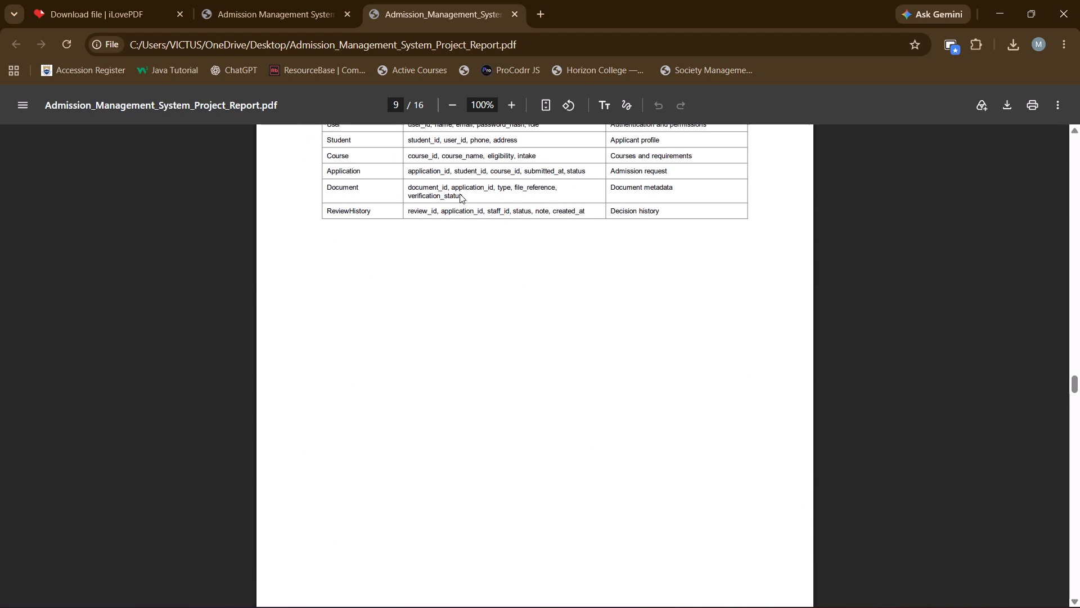
pyautogui.scroll(-5, 460, 194)
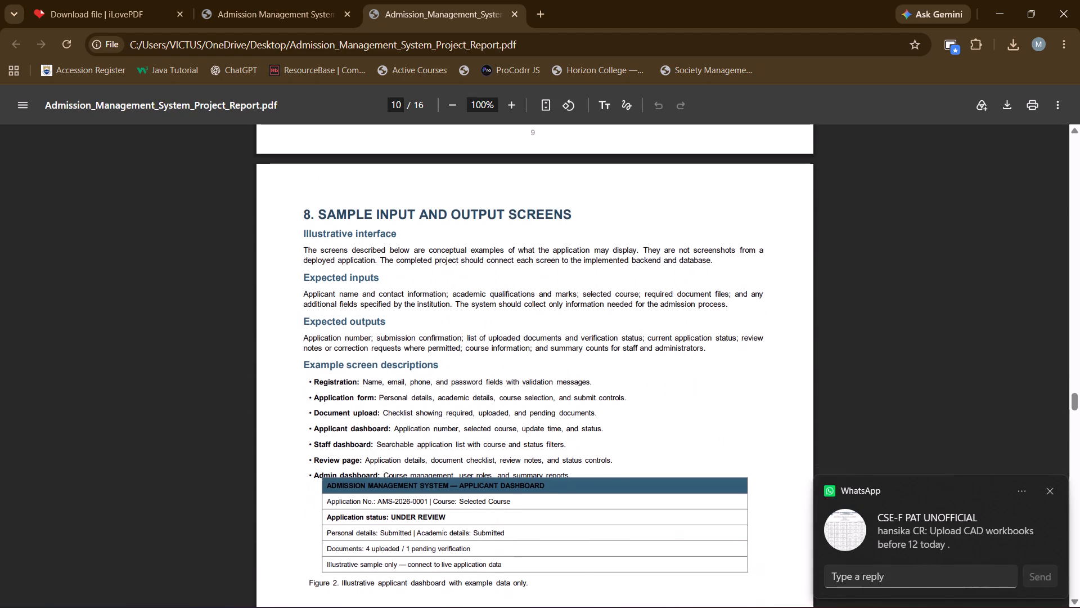
pyautogui.scroll(-2, 460, 194)
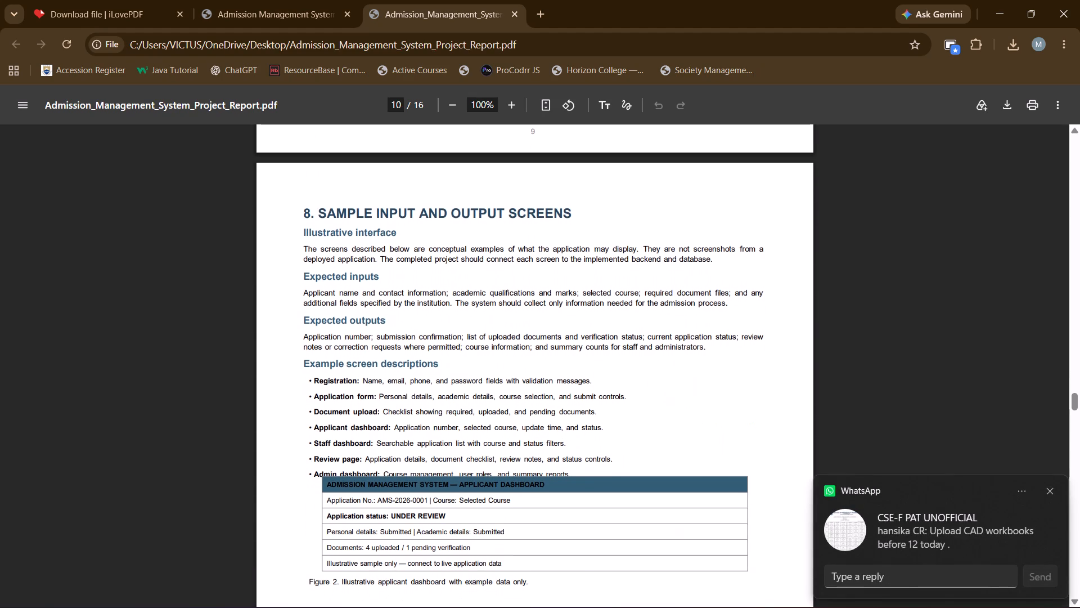
pyautogui.scroll(-2, 460, 194)
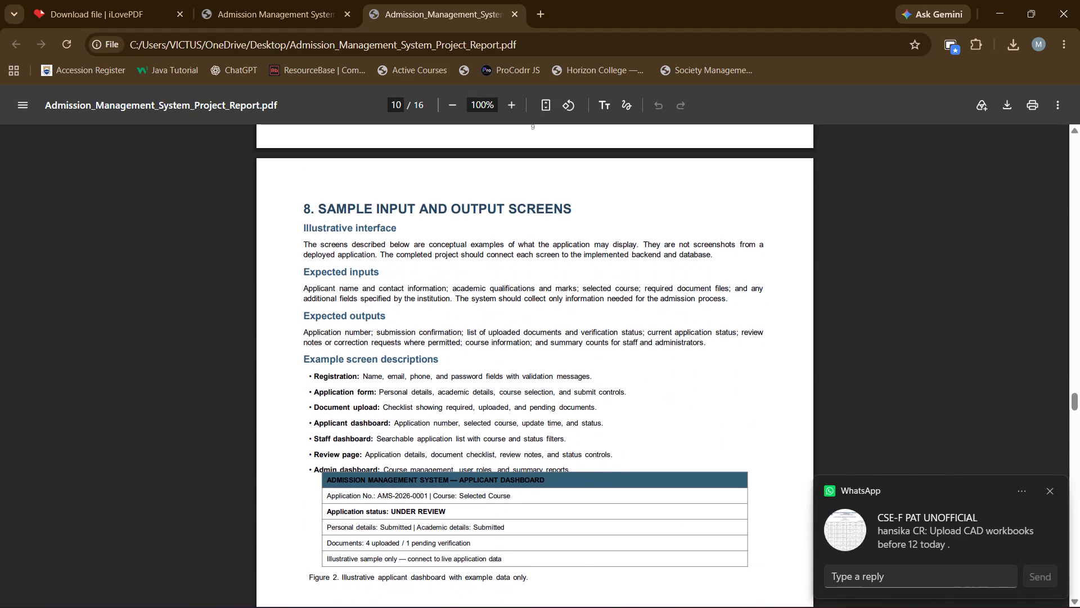
pyautogui.scroll(-1, 460, 194)
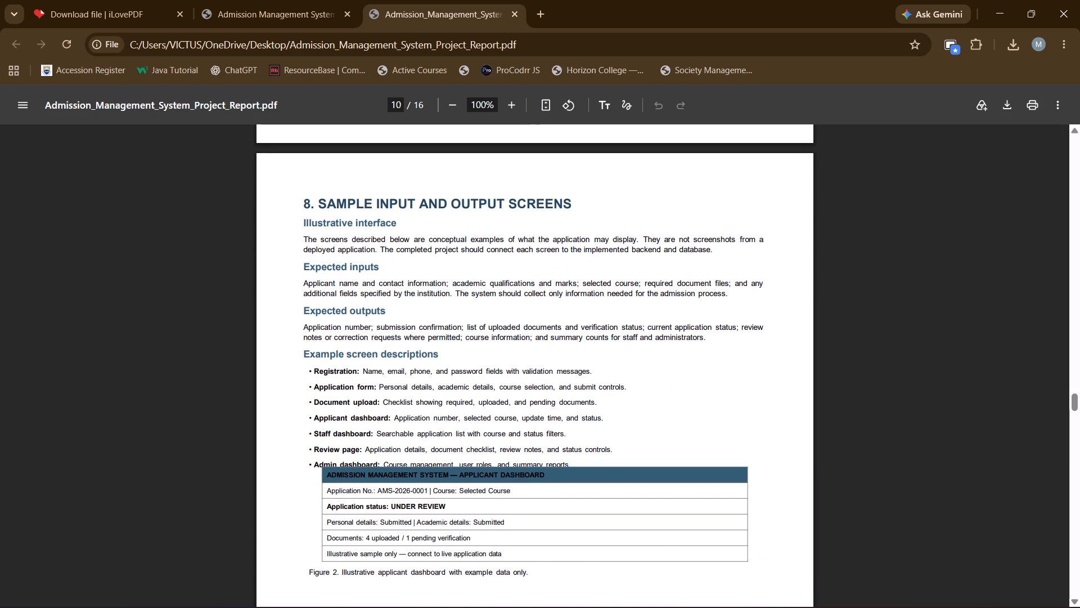
pyautogui.scroll(-4, 460, 194)
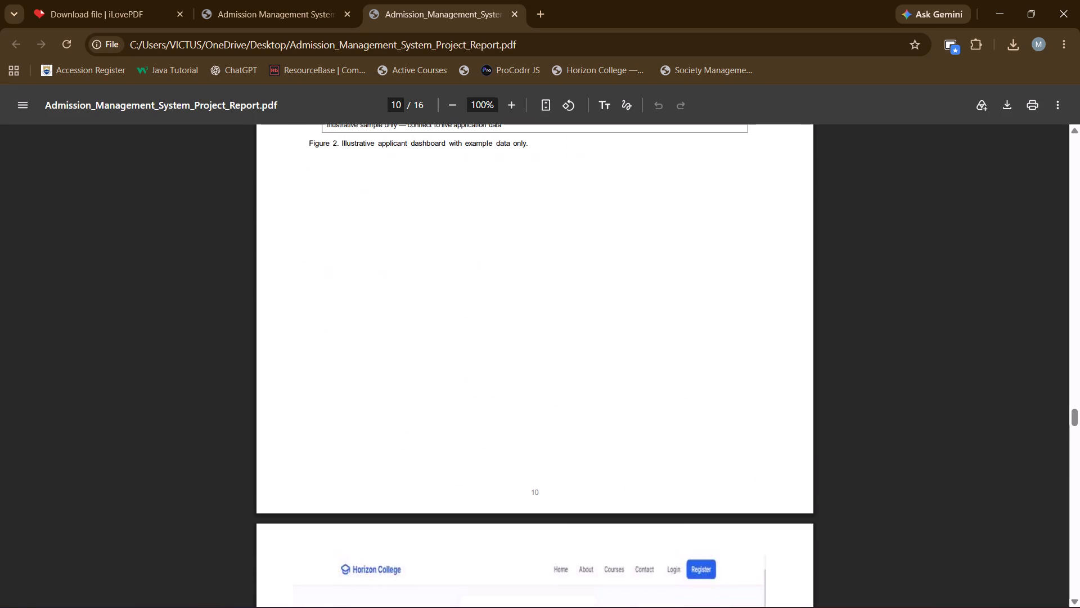
# Check the Horizon College interface screenshots on pages 11 to 13, covering login, home, account creation, dashboard and courses.
pyautogui.scroll(-6, 460, 194)
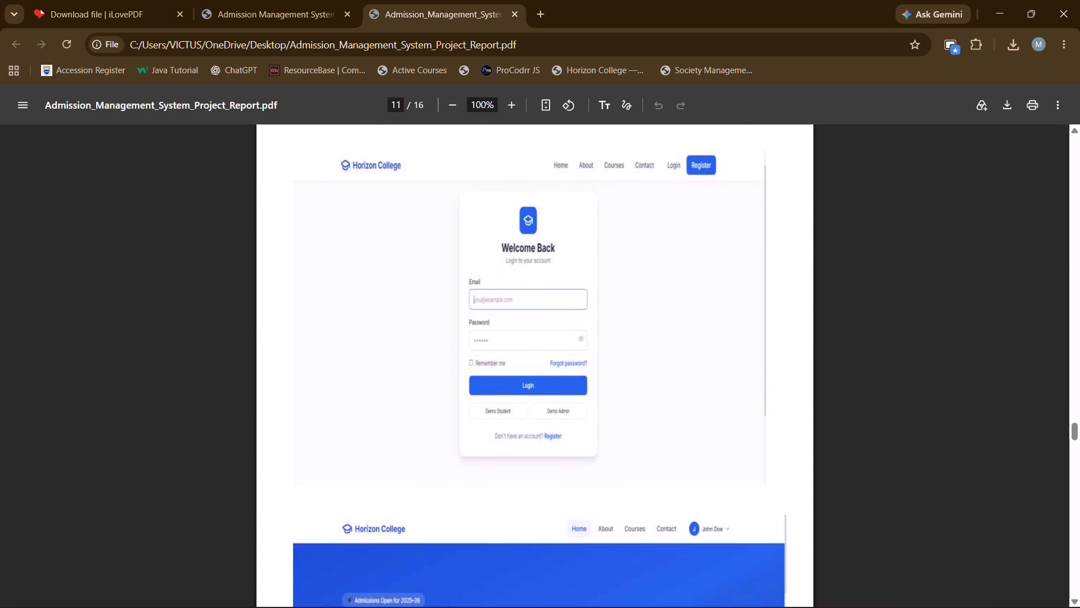
pyautogui.scroll(-4, 460, 194)
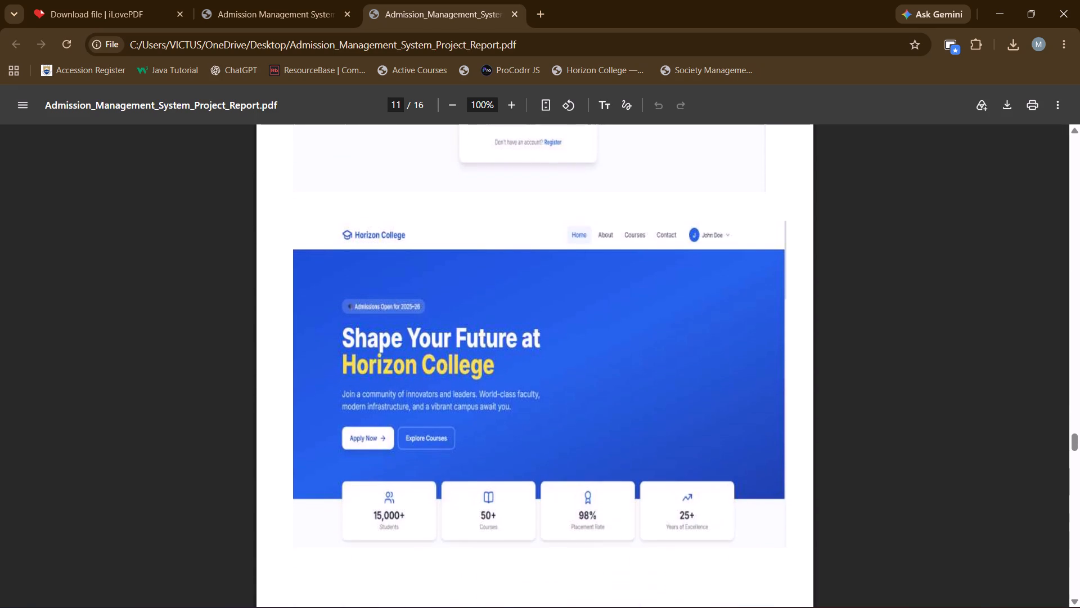
pyautogui.scroll(-3, 460, 194)
pyautogui.scroll(3, 460, 194)
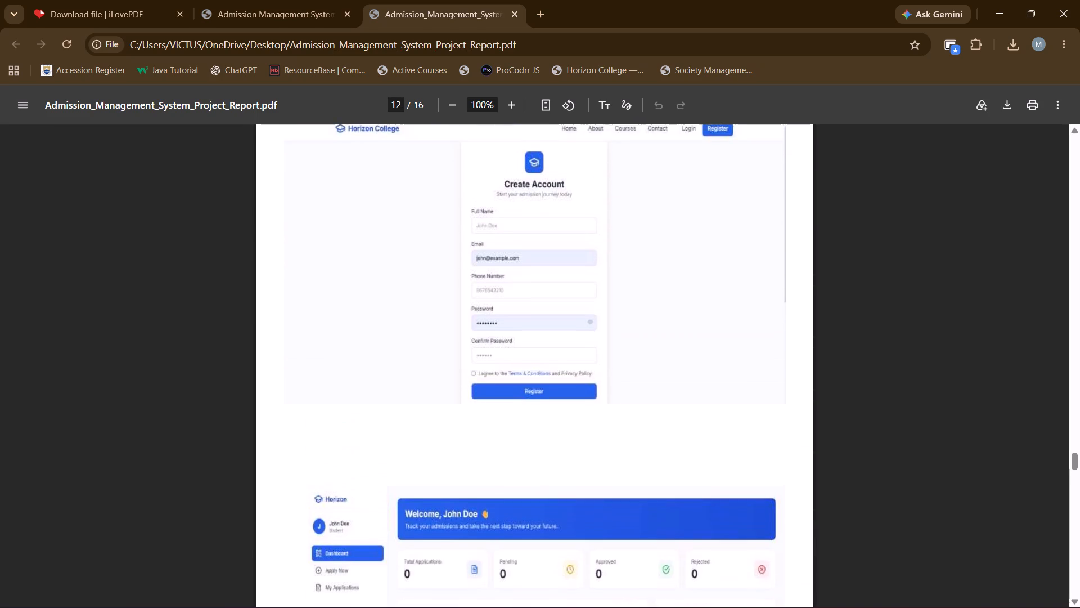
pyautogui.scroll(-2, 460, 194)
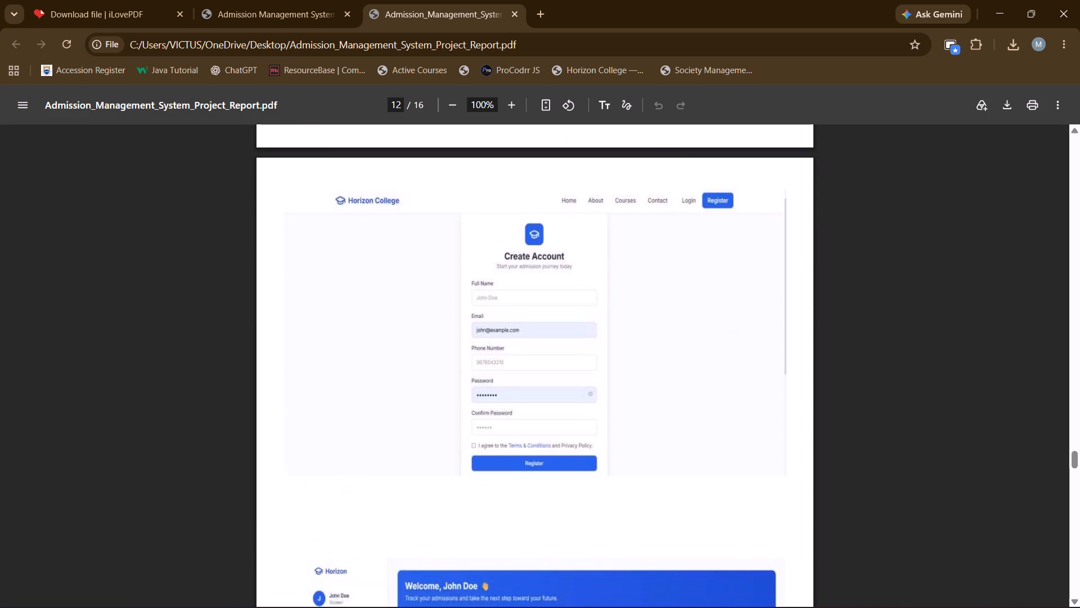
pyautogui.scroll(-2, 460, 194)
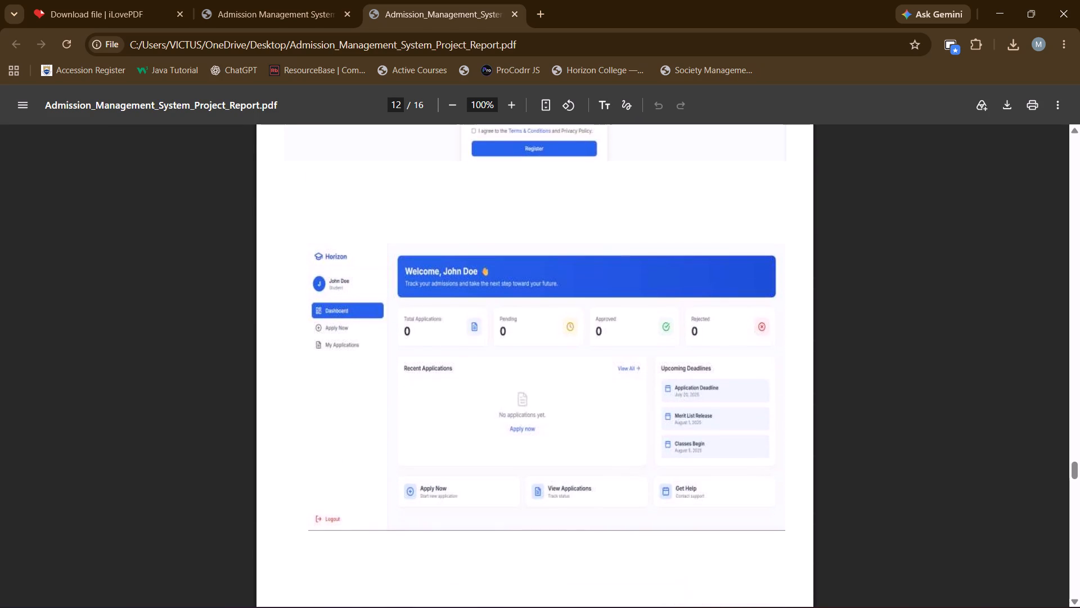
pyautogui.scroll(-5, 460, 194)
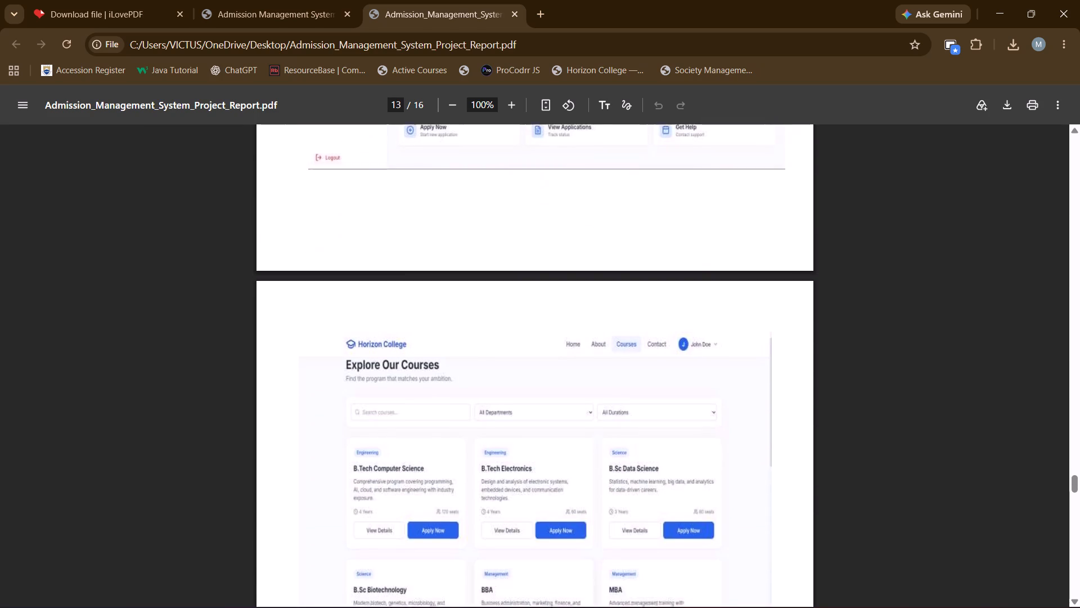
pyautogui.scroll(-4, 460, 194)
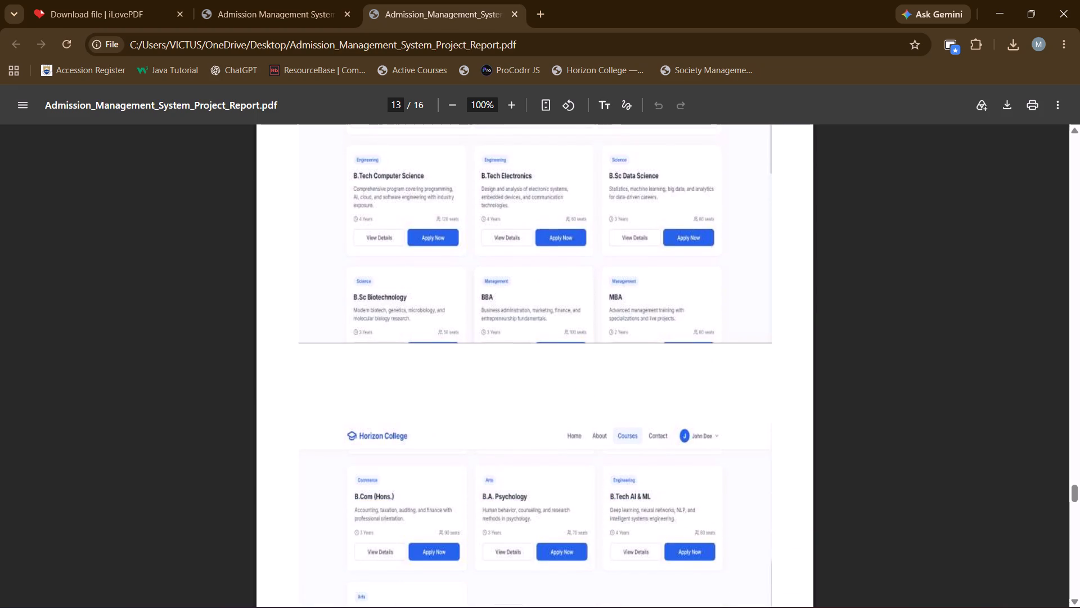
# Review the remaining pages of the report, from the limitations and test cases through the references to the final application screenshots.
pyautogui.scroll(-7, 460, 194)
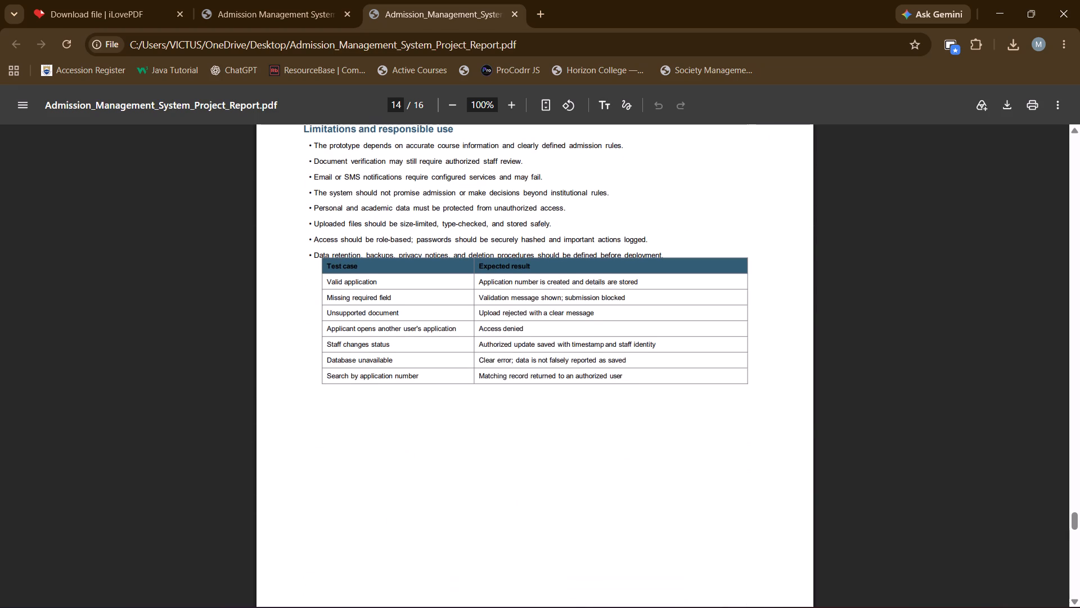
pyautogui.scroll(-5, 460, 194)
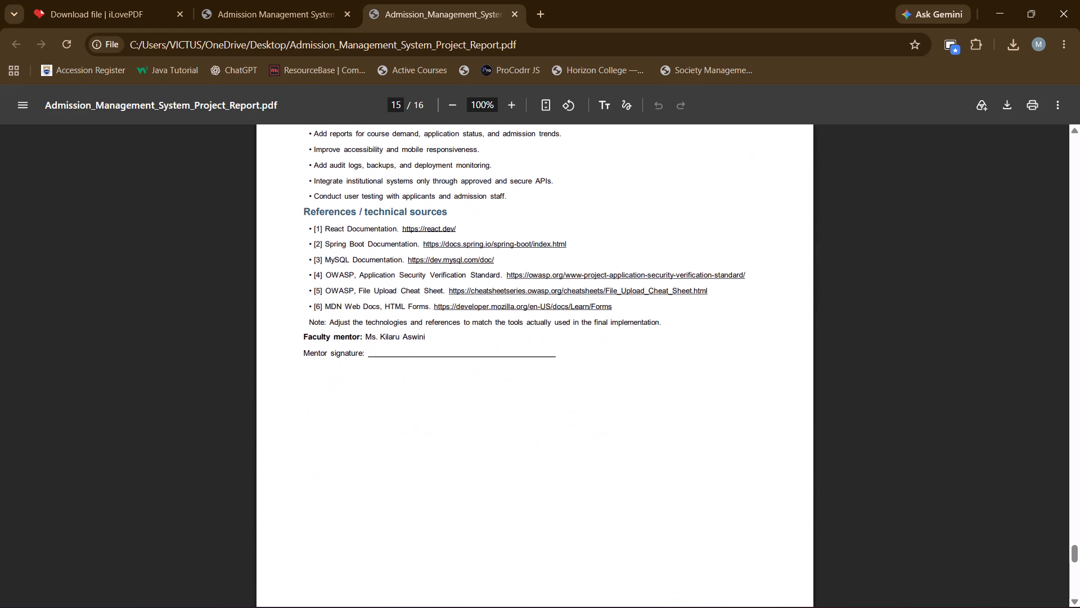
pyautogui.scroll(-5, 460, 194)
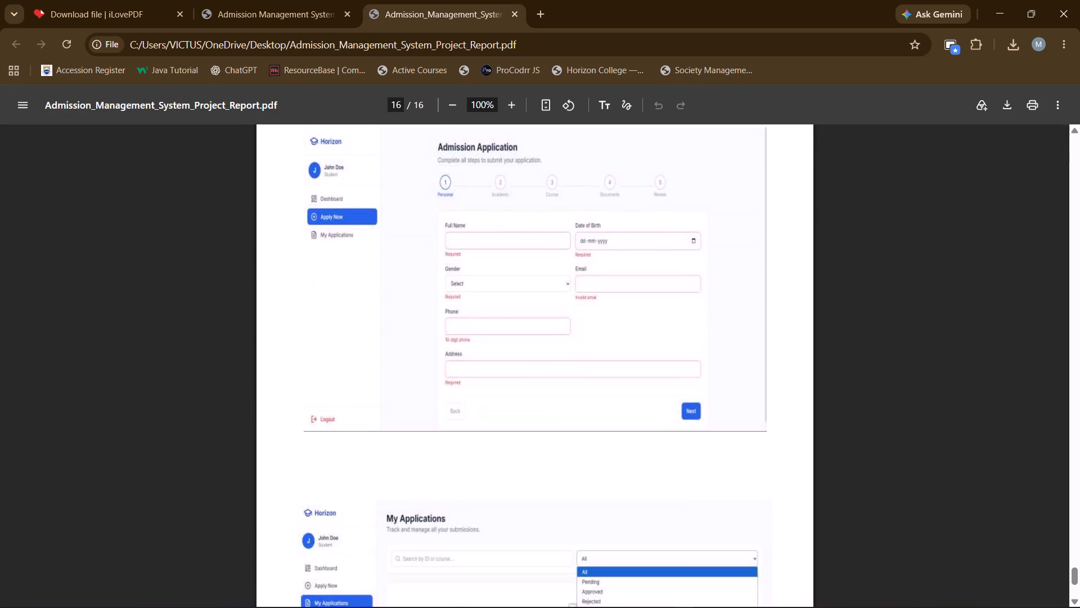
pyautogui.scroll(-5, 460, 194)
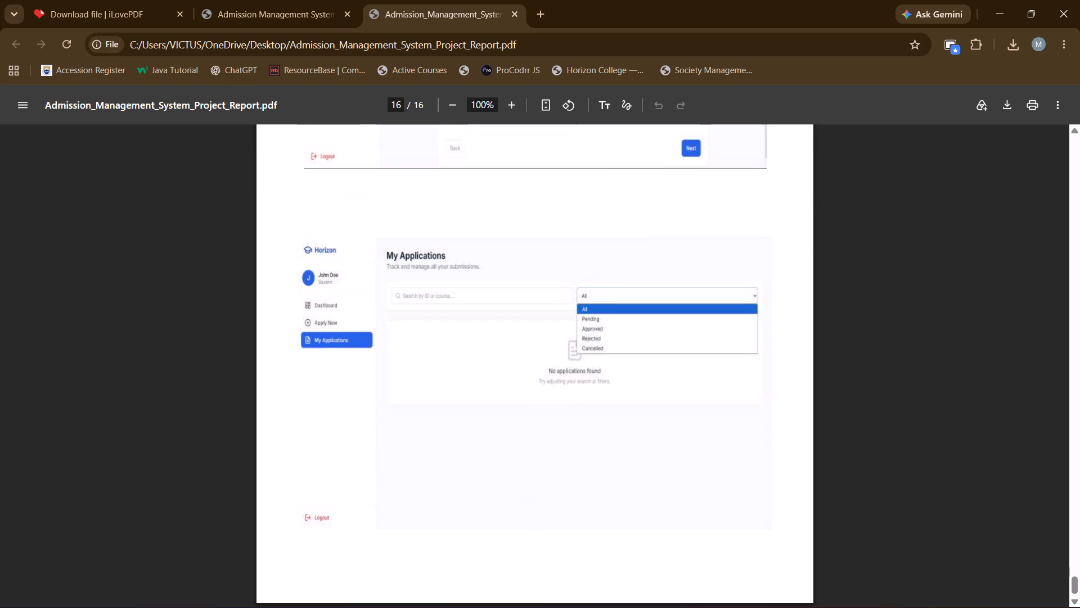
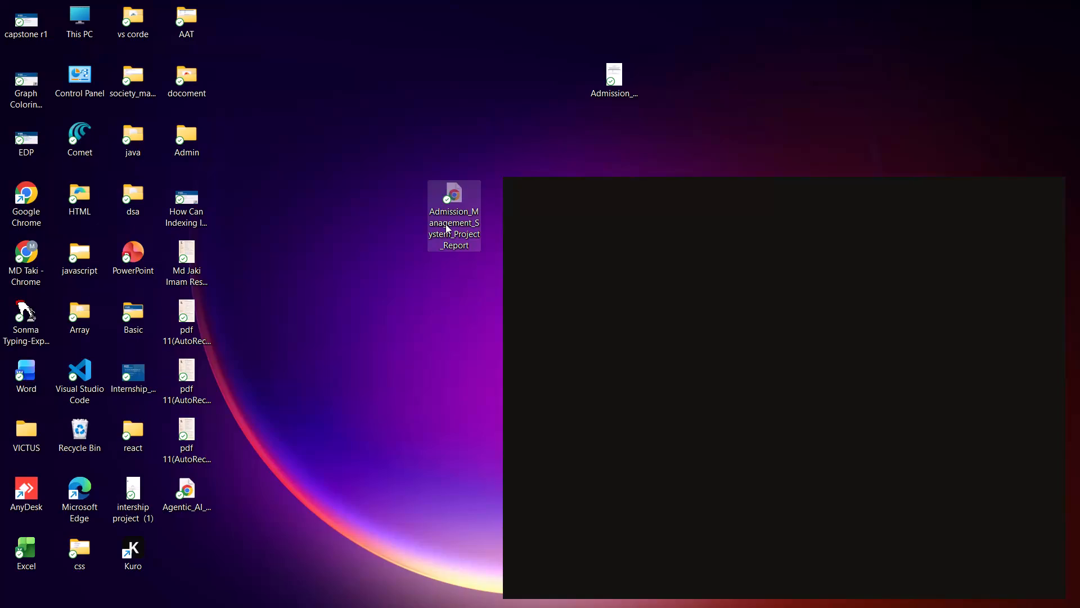
# Cut the Admission_Management_System_Project_Report PDF on the desktop and search the system for the WhatsApp app.
pyautogui.hotkey('ctrl', 'x')
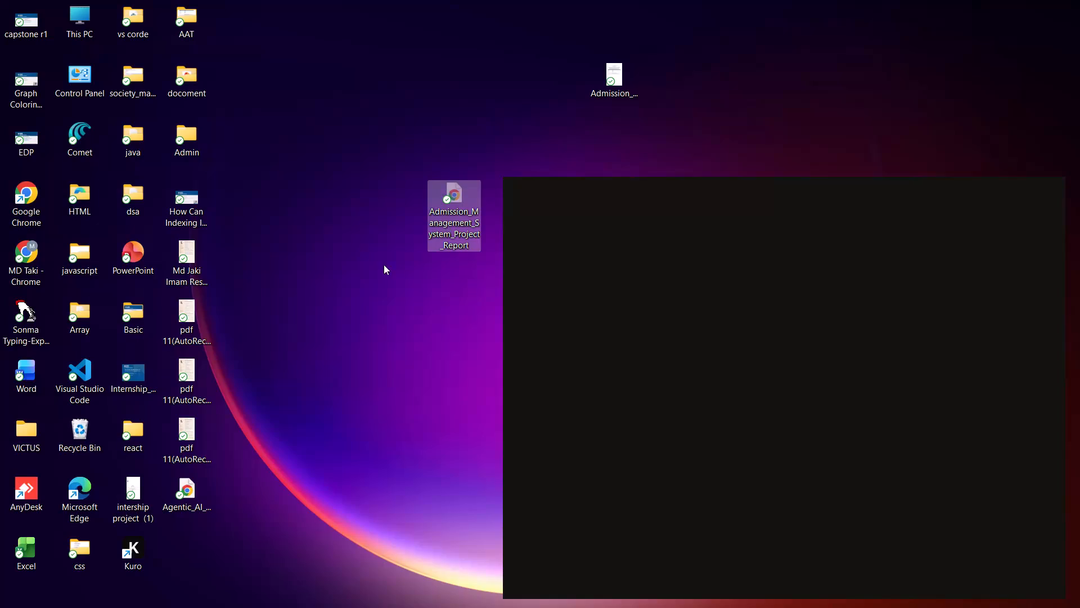
pyautogui.press('w')
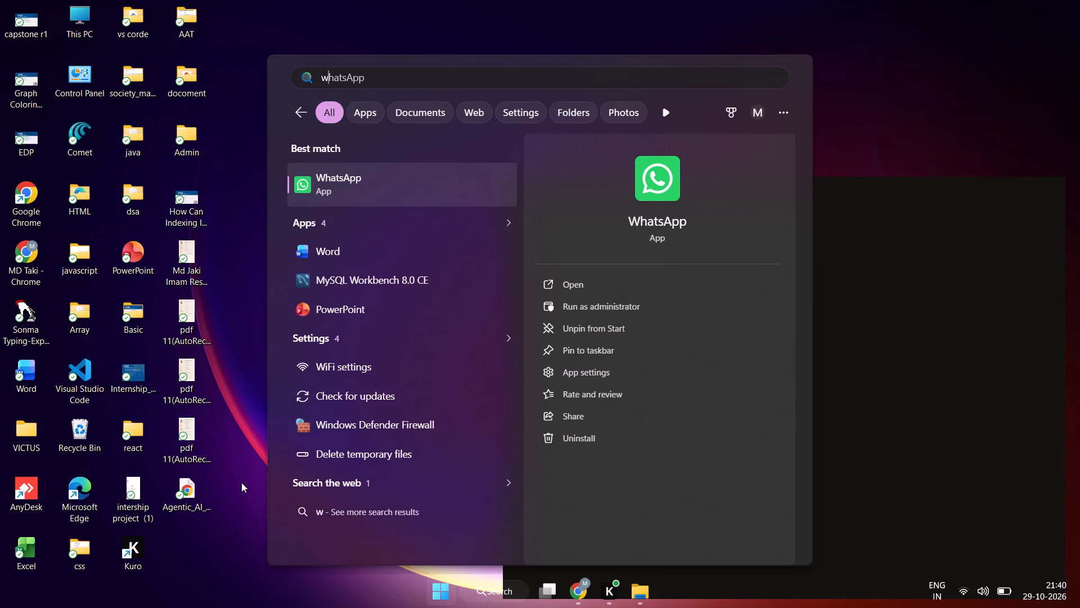
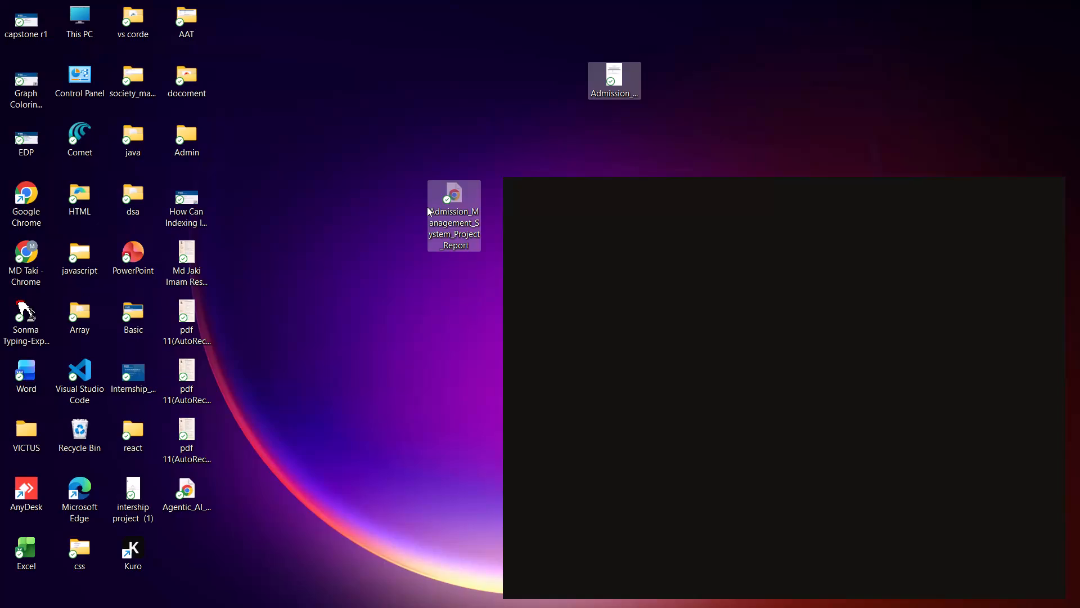
# Move the two selected Admission report files from the desktop into the AAT folder, keeping only the desktop version of the conflicting PDF.
pyautogui.hotkey('ctrl', 'x')
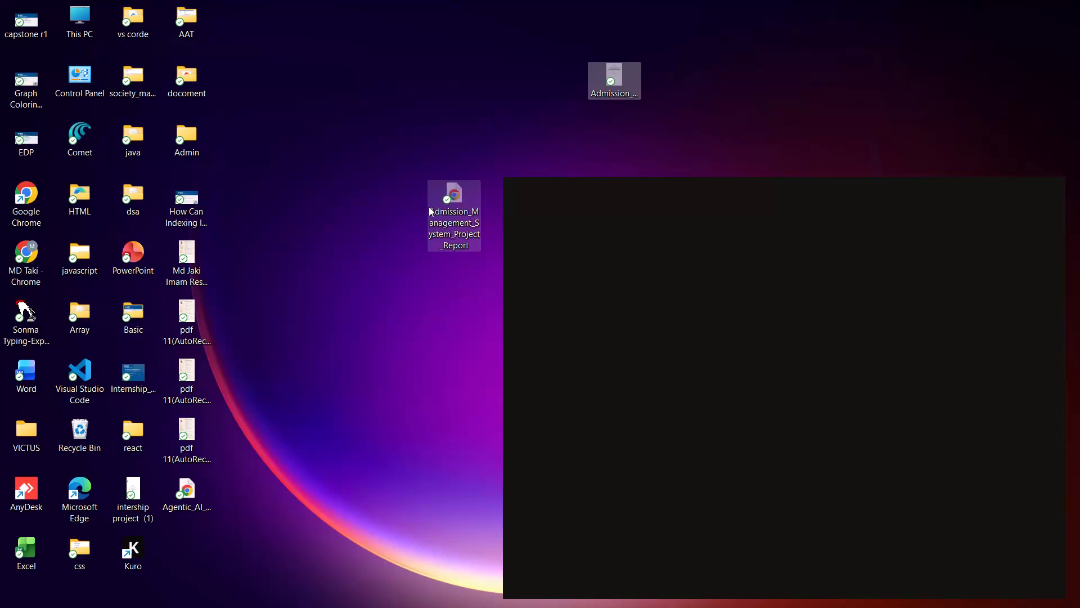
pyautogui.doubleClick(187, 14)
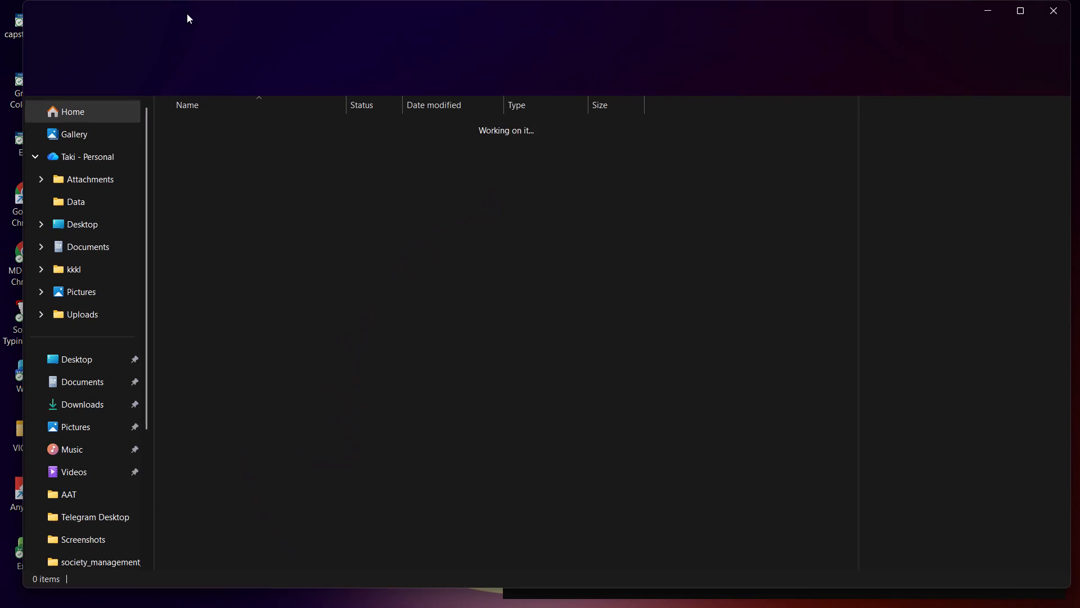
pyautogui.click(322, 270)
pyautogui.hotkey('ctrl', 'v')
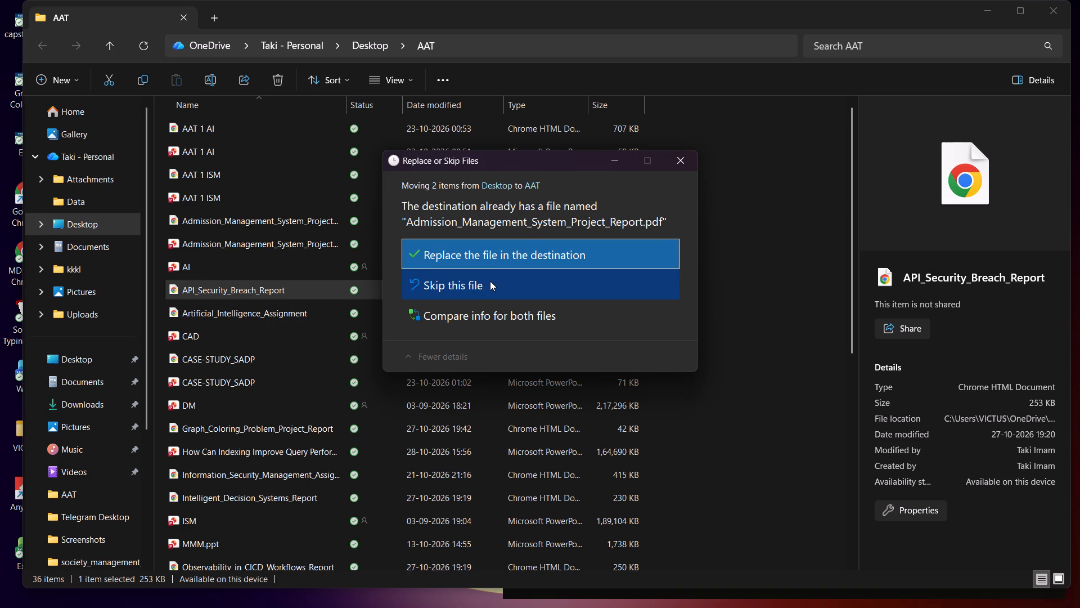
pyautogui.click(488, 311)
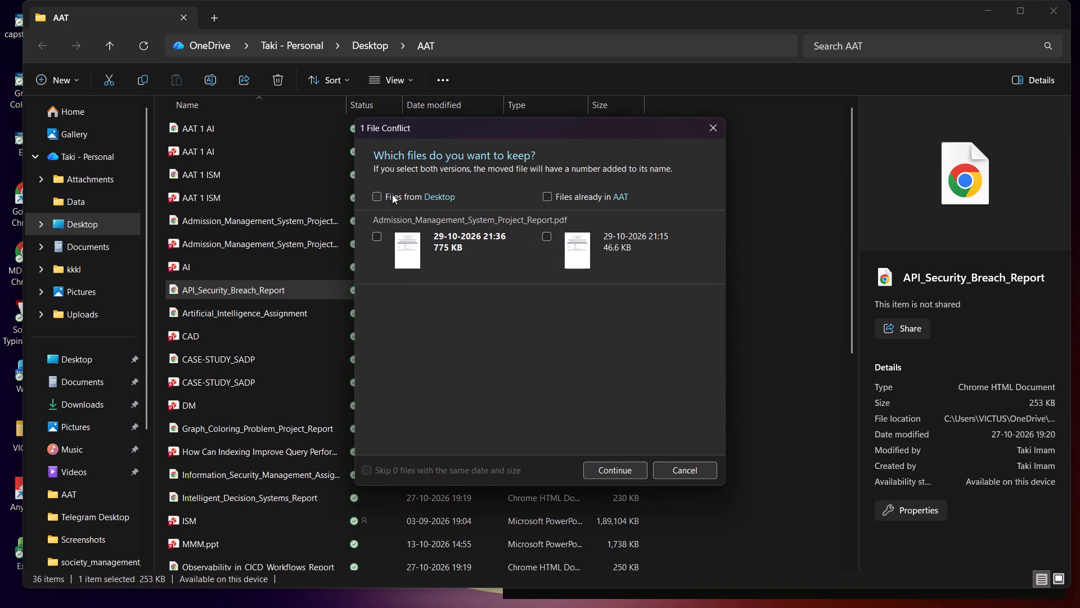
pyautogui.click(378, 238)
pyautogui.click(616, 474)
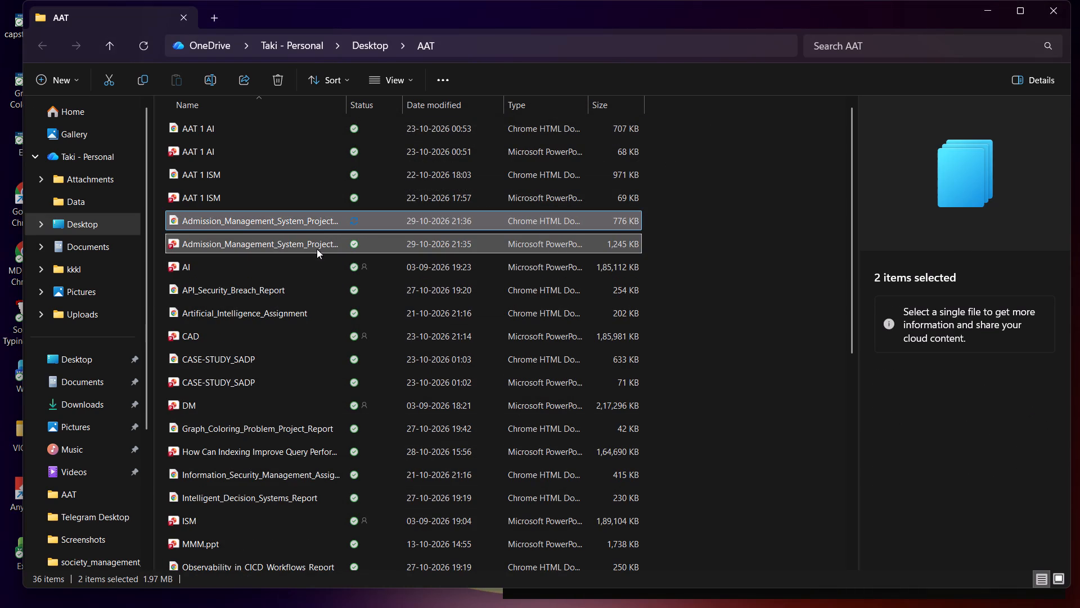
# Open the Admission_Management_System_Project_Report PDF from AAT, look through its pages to the last one, and close it.
pyautogui.doubleClick(306, 216)
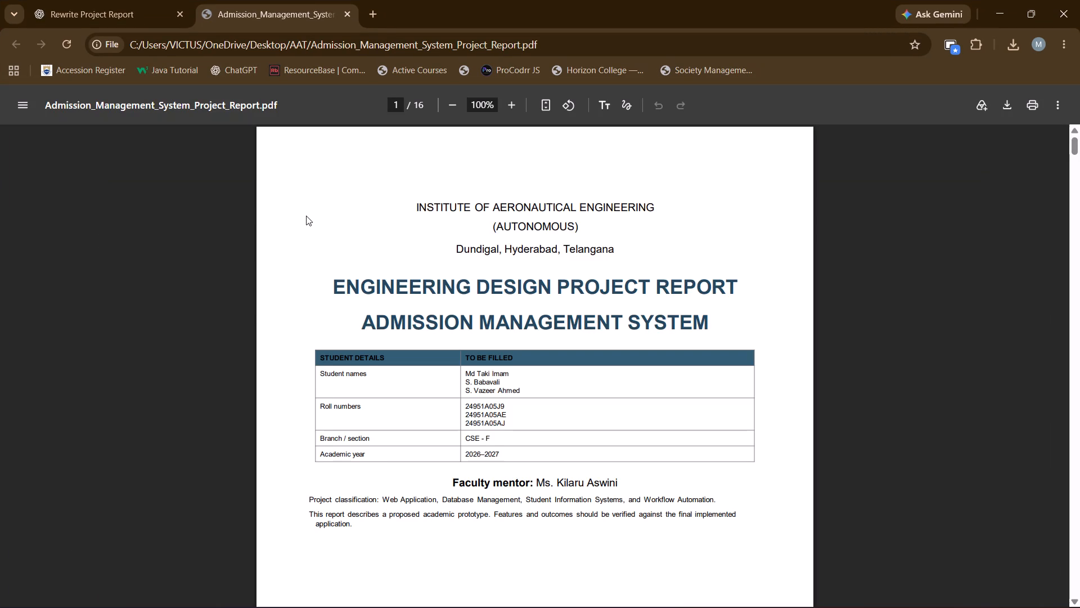
pyautogui.scroll(-20, 306, 216)
pyautogui.scroll(-1, 306, 216)
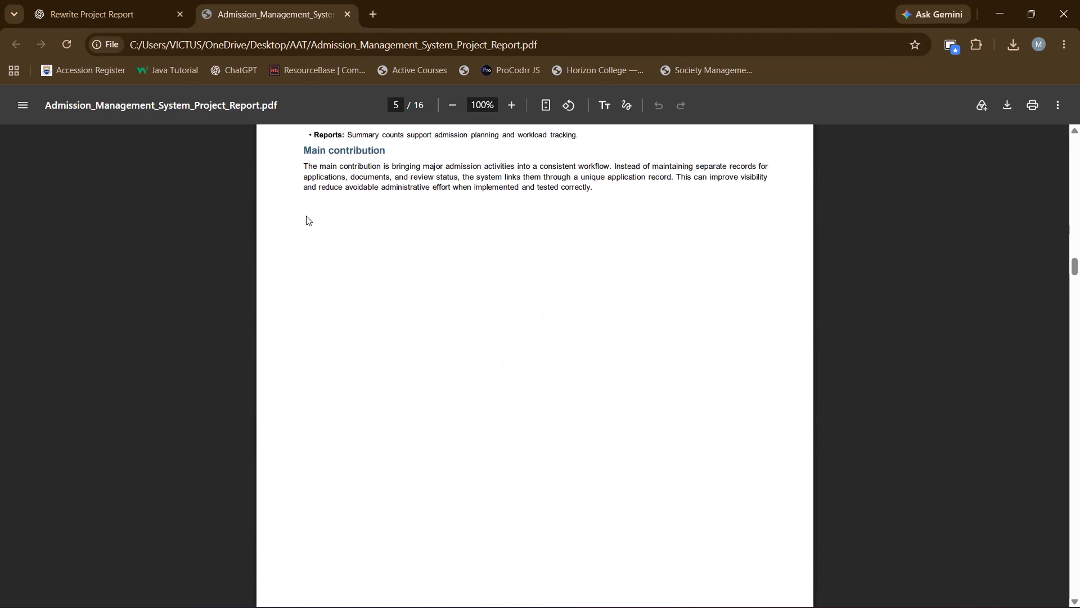
pyautogui.scroll(-8, 306, 216)
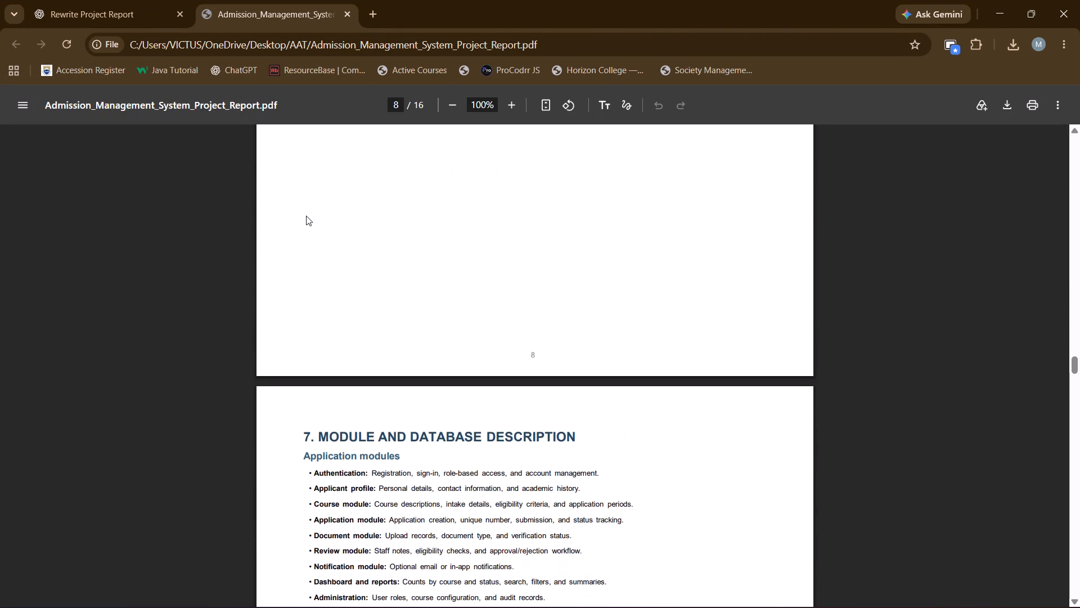
pyautogui.scroll(-11, 306, 216)
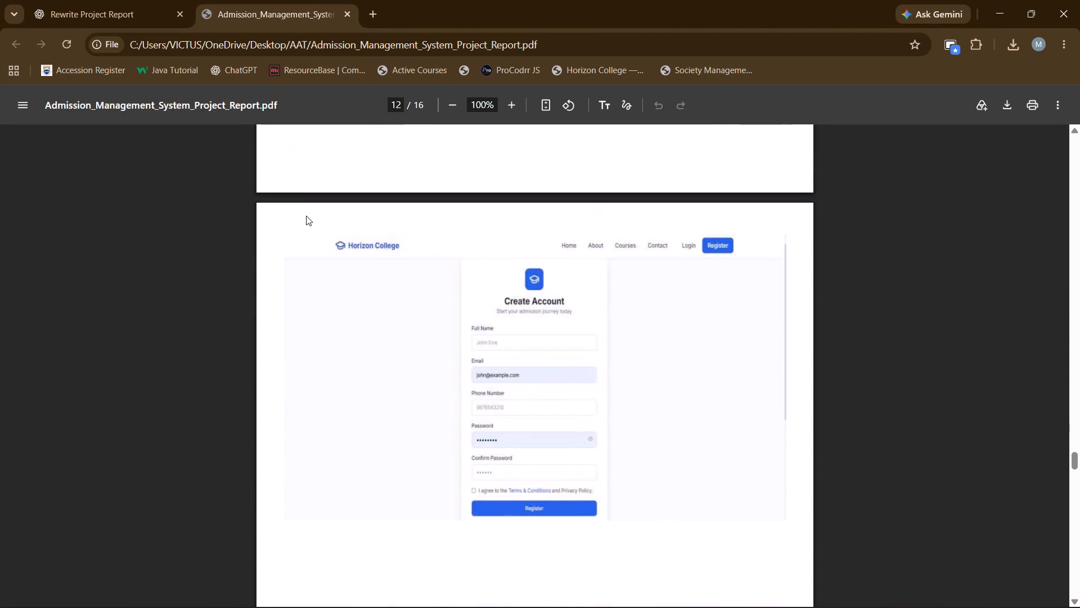
pyautogui.scroll(-15, 306, 216)
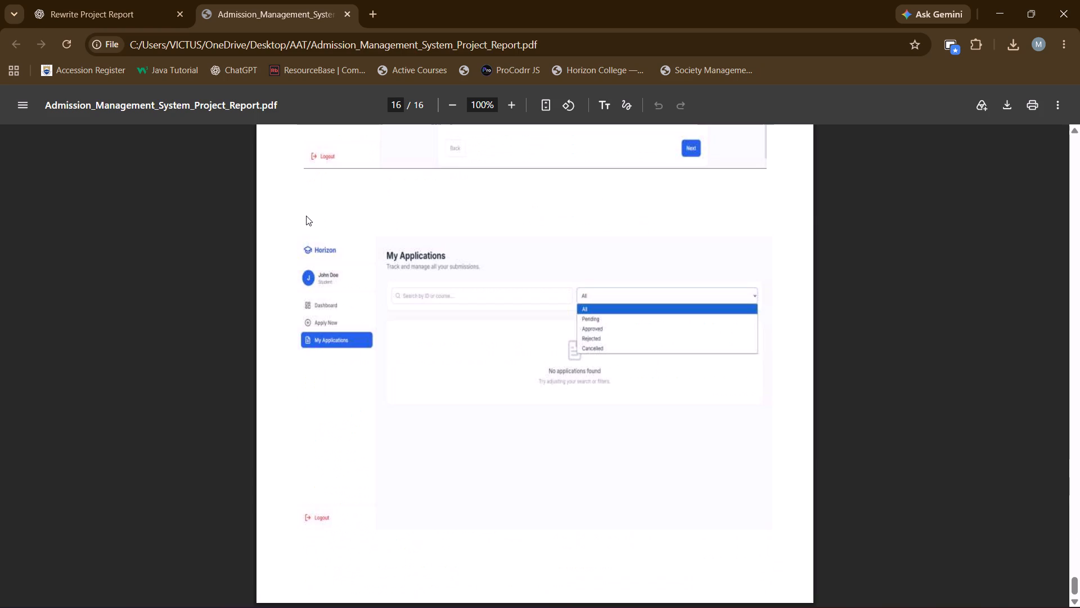
pyautogui.tripleClick(1079, 0)
pyautogui.click(1079, 0)
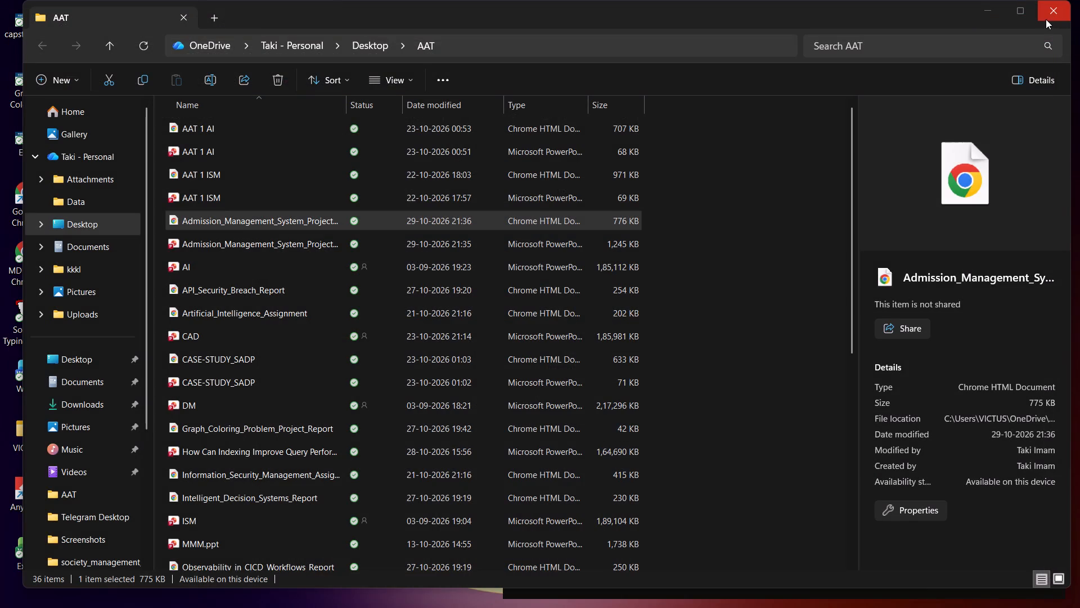